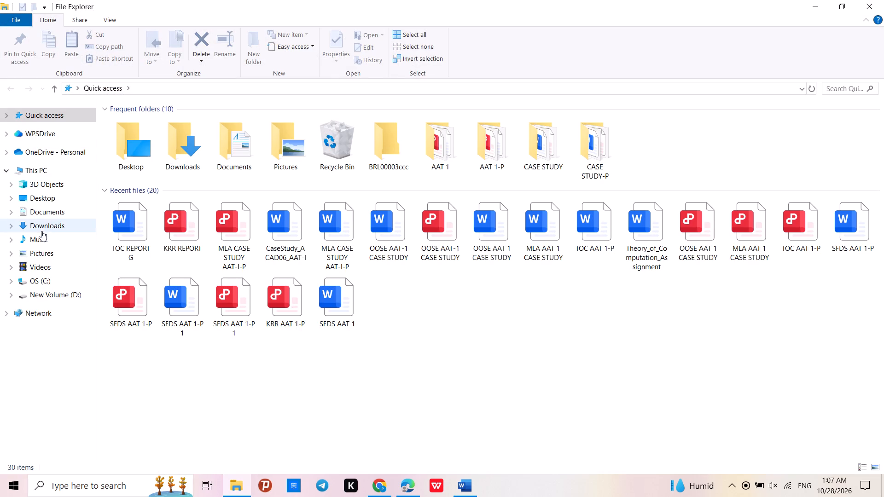
click(38, 225)
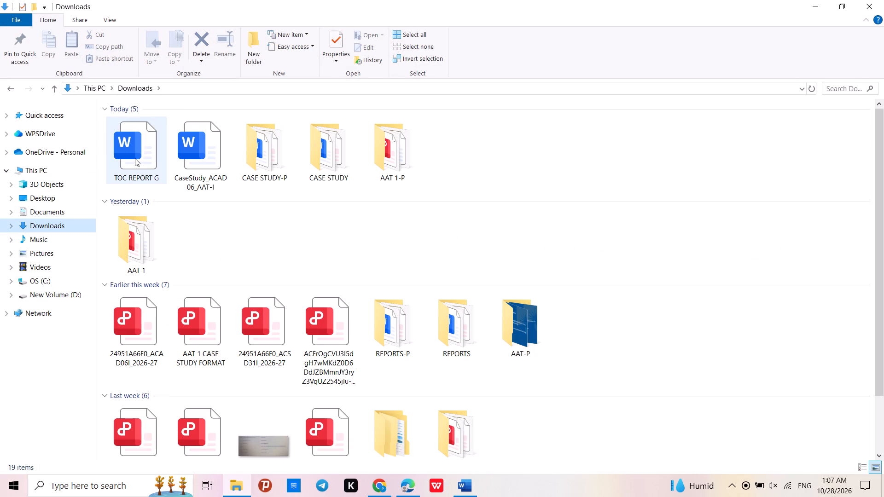
click(135, 158)
click(179, 158)
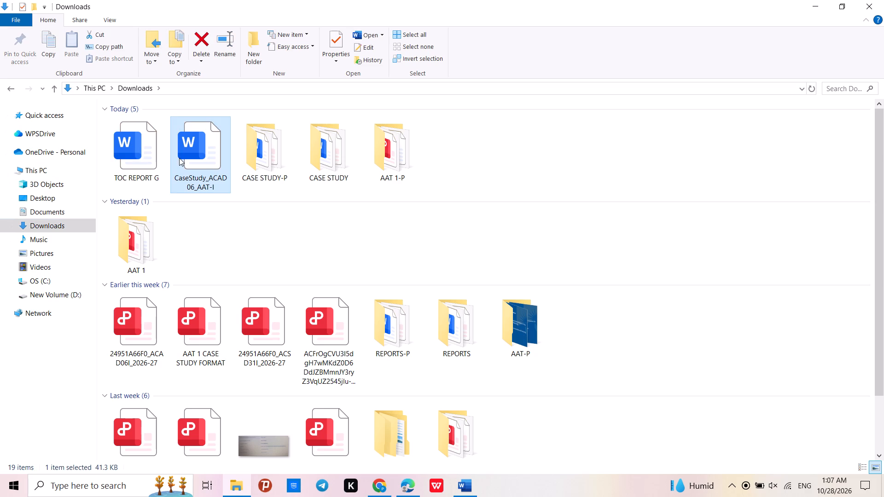
key(Delete)
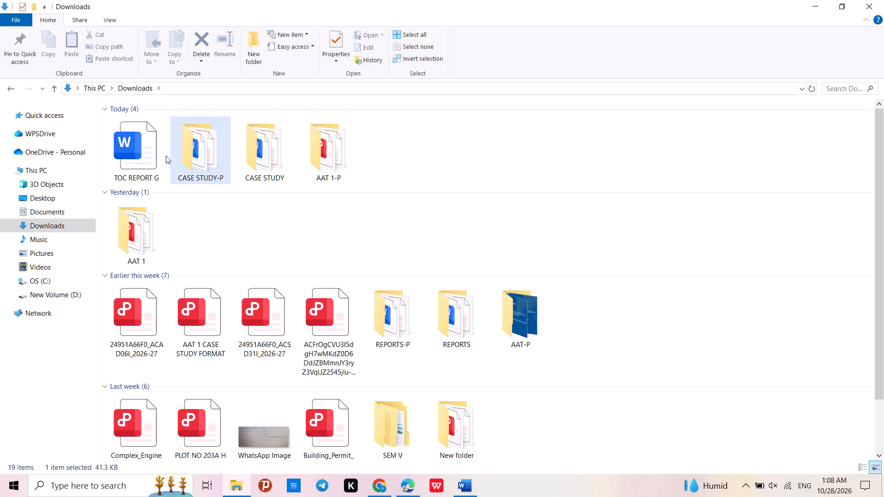
Open TOC REPORT G from Downloads in Word and close the MLA case study document.
double_click(147, 154)
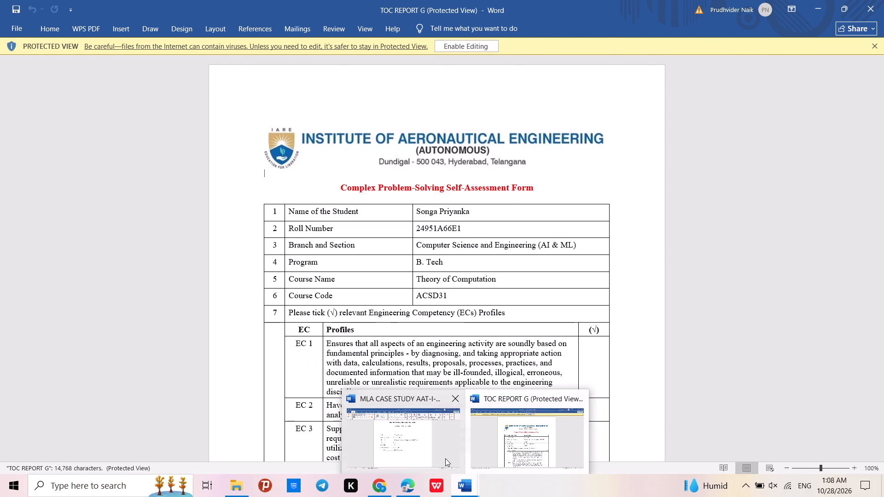
click(445, 458)
click(883, 0)
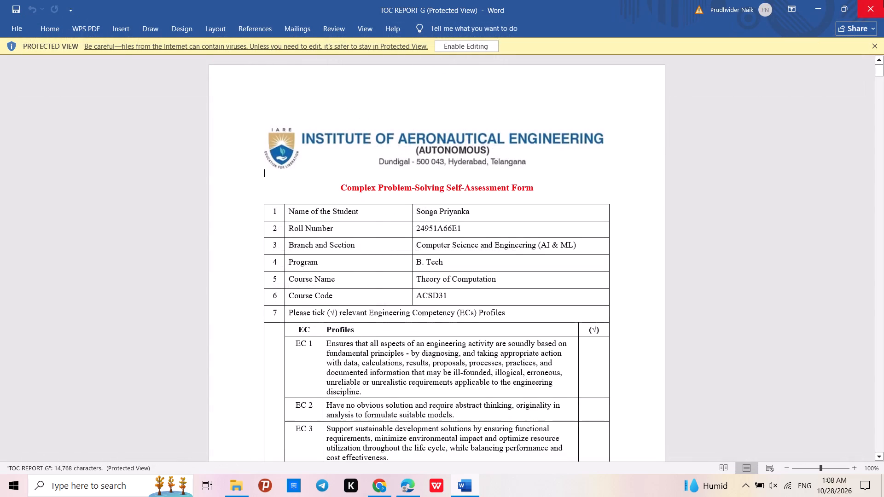
Look over the front pages of TOC REPORT G and enable editing for the document.
scroll(376, 249, down, 11)
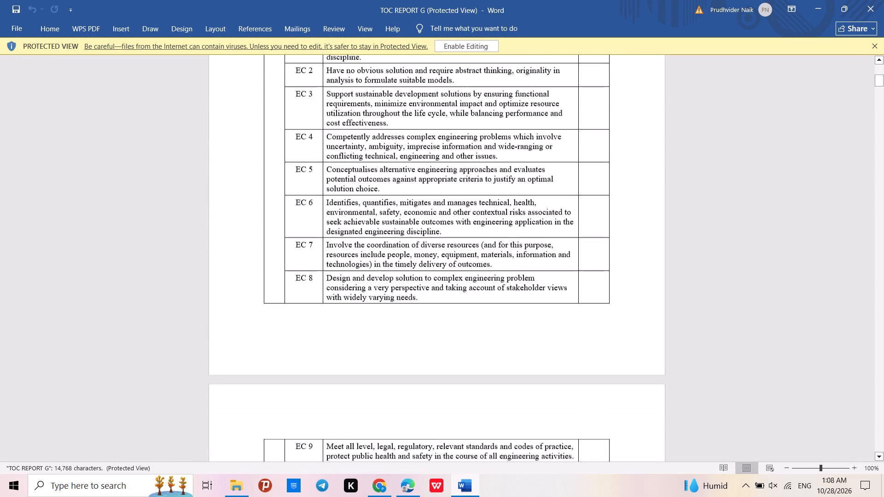
scroll(376, 249, down, 10)
scroll(376, 249, up, 1)
scroll(376, 249, down, 3)
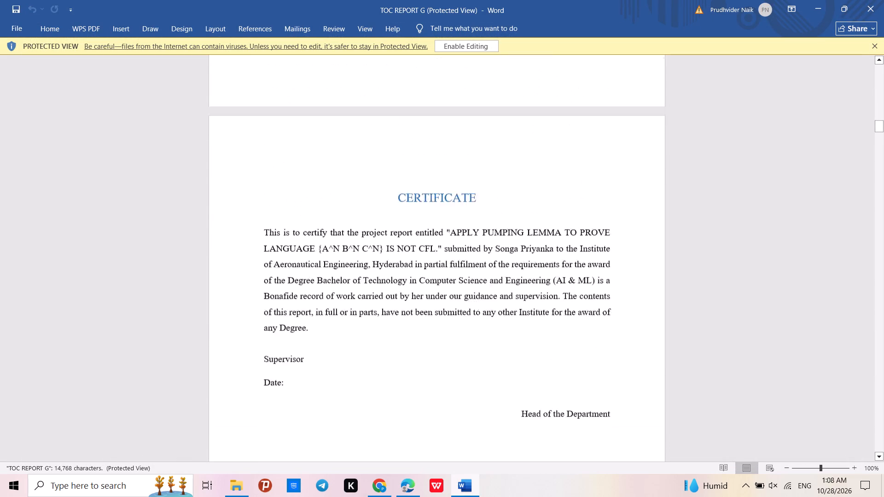
scroll(376, 249, down, 15)
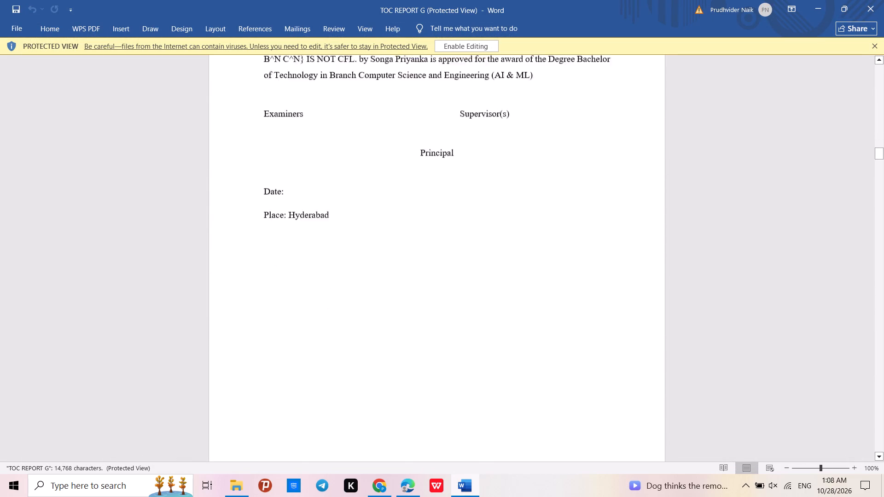
scroll(376, 249, down, 8)
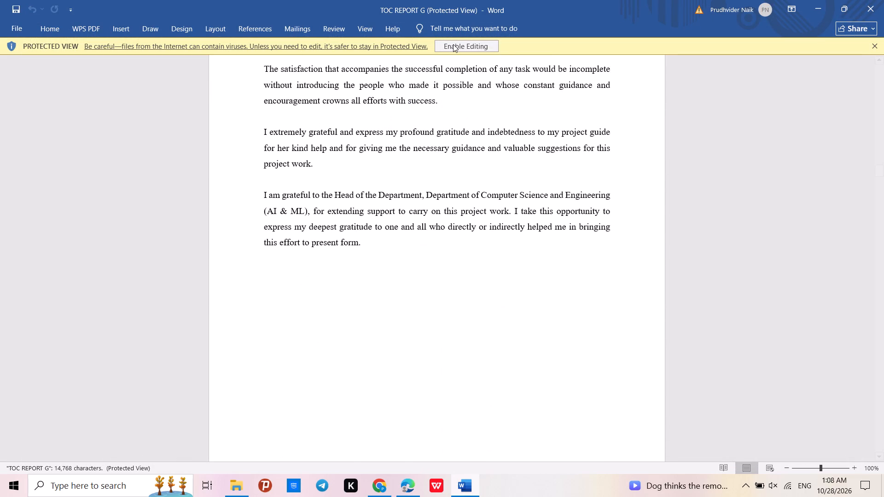
click(453, 44)
Review the front matter of TOC REPORT G, from the self-assessment form and title page to the certificate and approval sheet.
scroll(430, 176, down, 8)
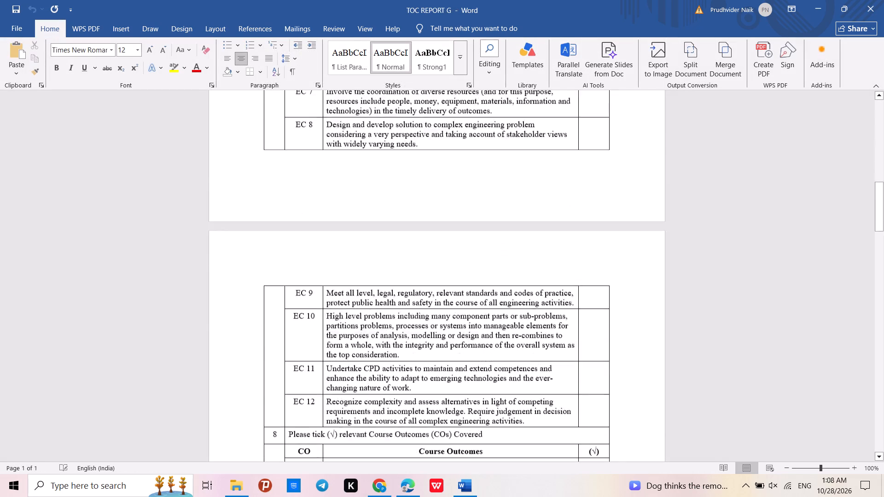
scroll(430, 176, down, 20)
scroll(430, 176, down, 6)
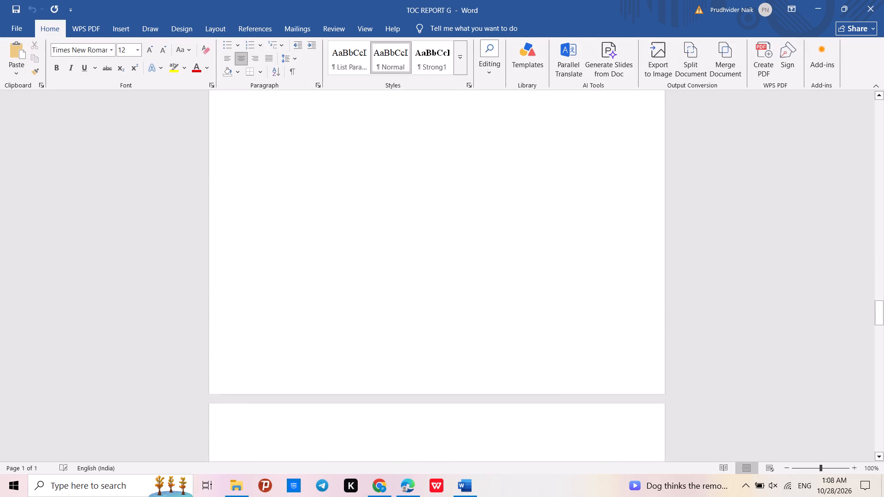
scroll(430, 176, up, 1)
click(454, 259)
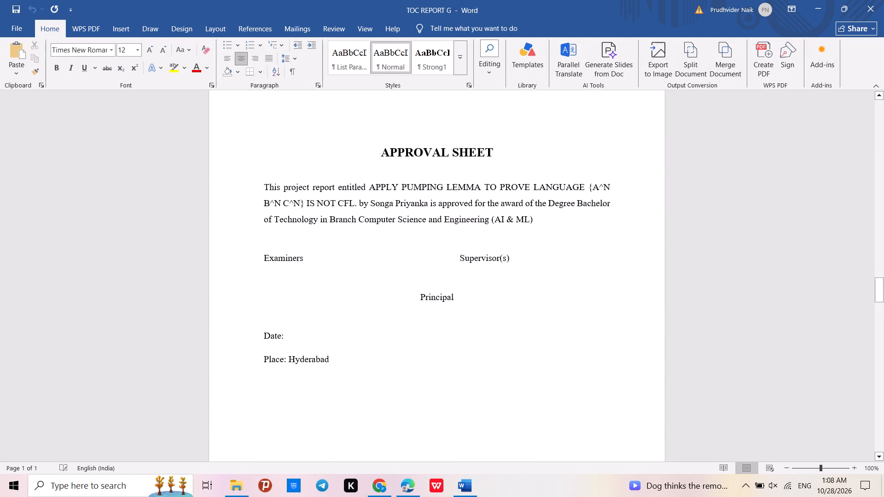
scroll(454, 259, up, 8)
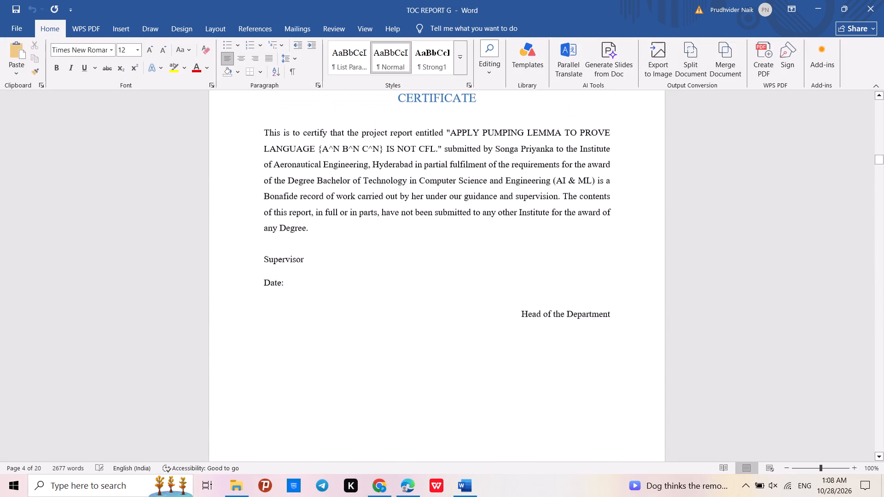
scroll(454, 259, up, 1)
click(232, 489)
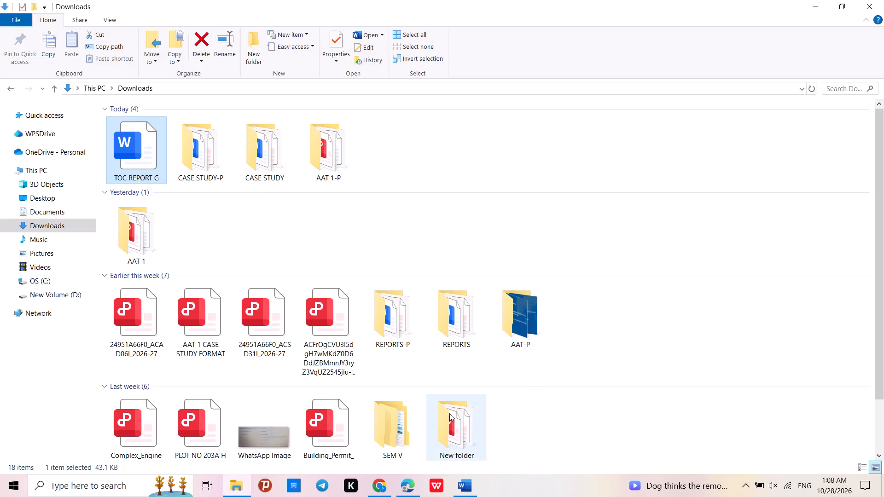
click(474, 496)
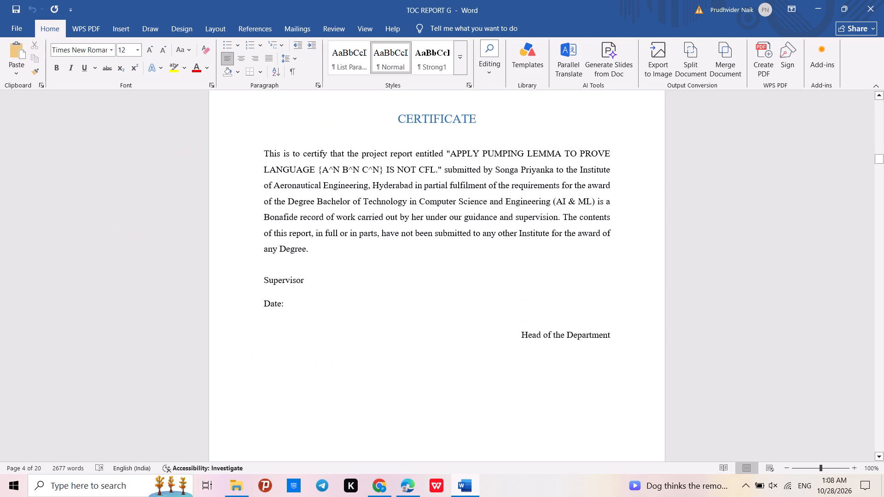
scroll(448, 417, up, 7)
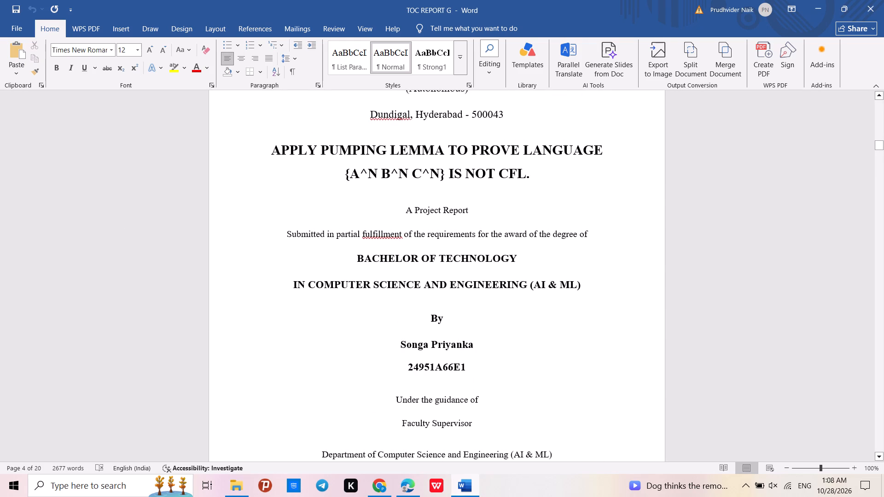
scroll(448, 417, up, 2)
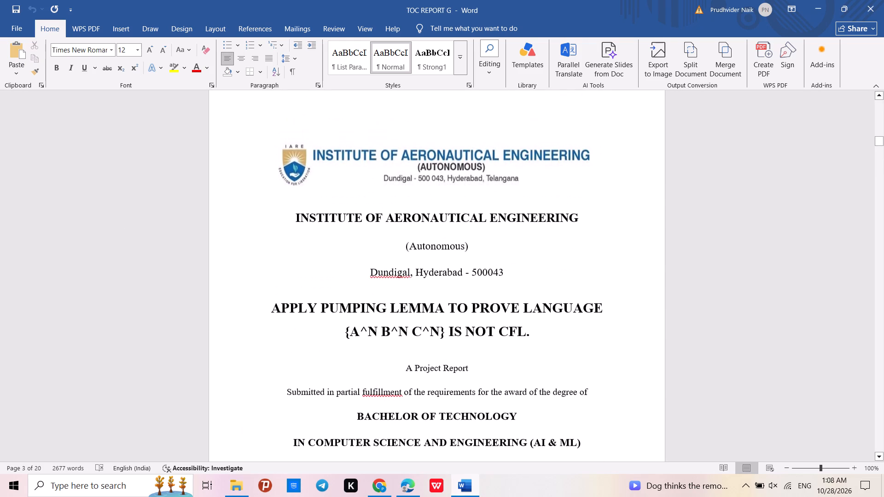
scroll(448, 417, up, 2)
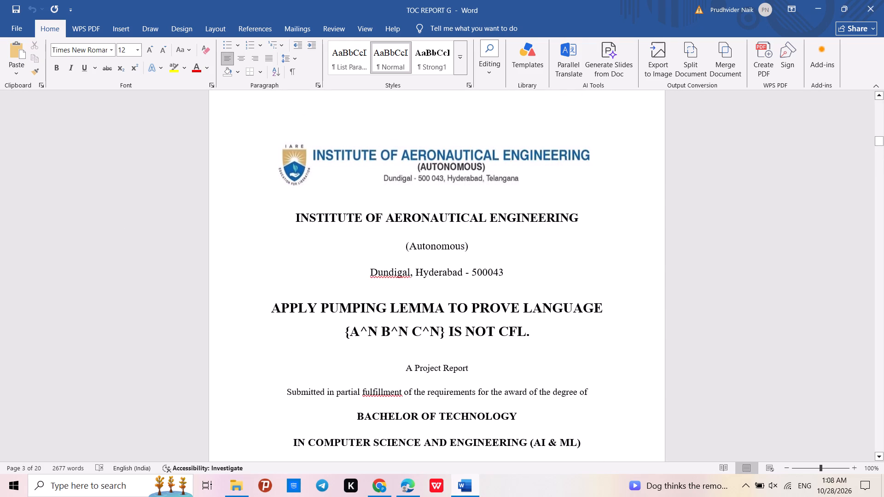
scroll(448, 417, up, 2)
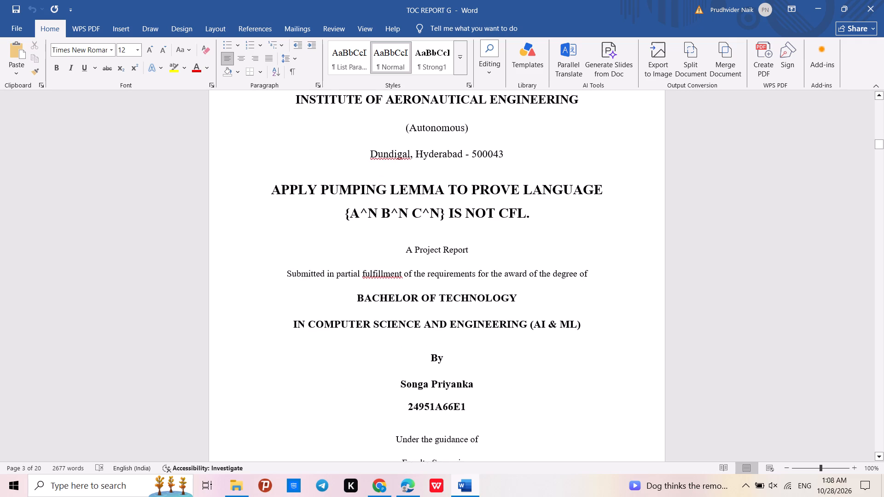
scroll(506, 301, up, 3)
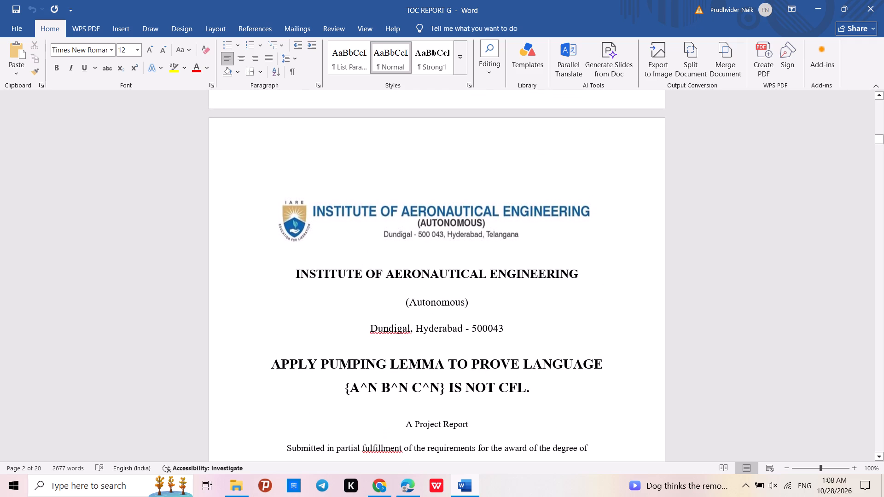
Open the KRR REPORT PDF from the REPORTS folder in Downloads and examine its front pages, including the cover and title page.
click(238, 496)
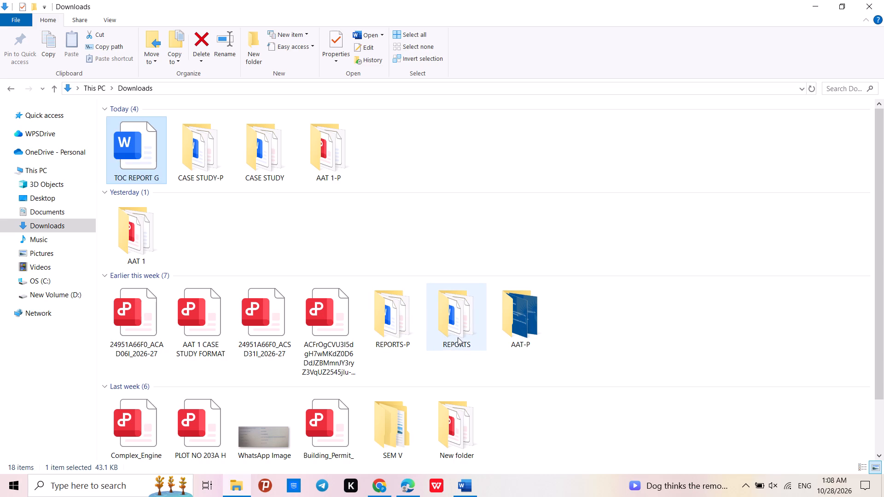
double_click(458, 337)
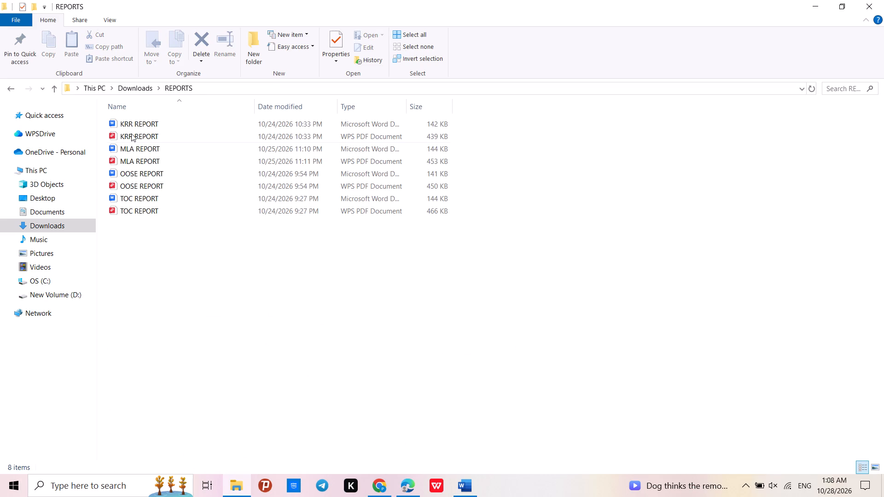
double_click(131, 133)
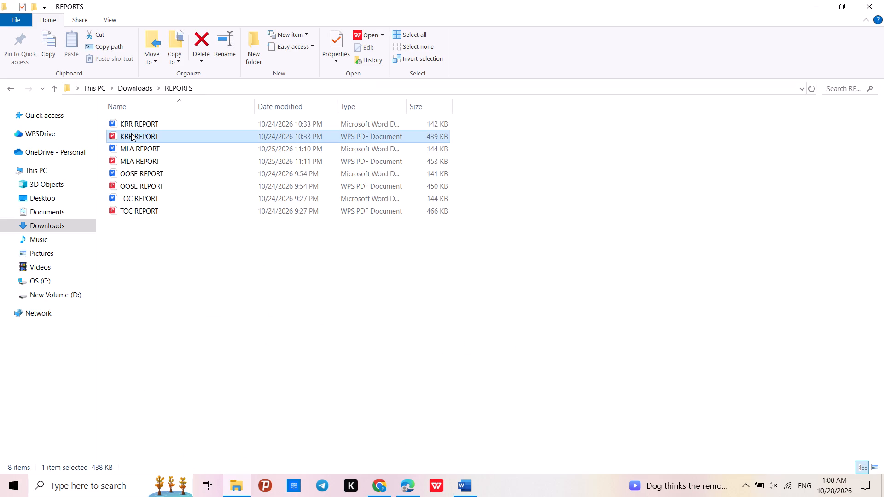
scroll(467, 240, down, 3)
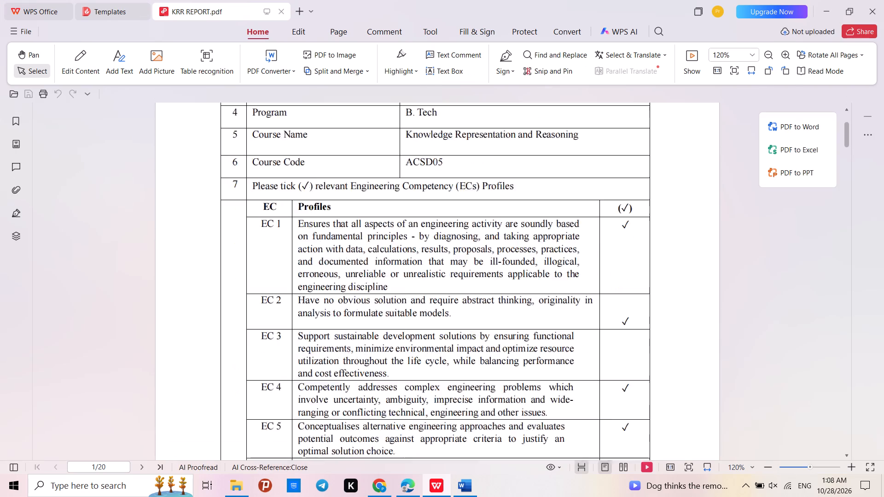
scroll(467, 240, down, 10)
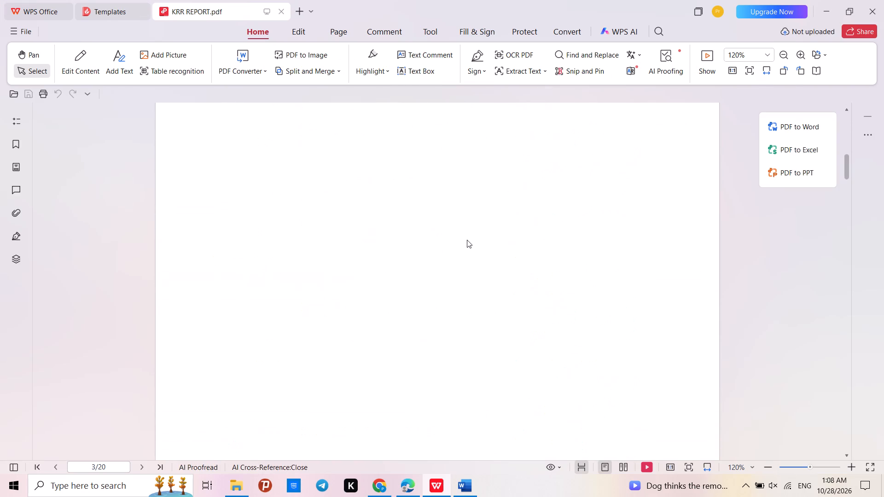
scroll(467, 240, down, 10)
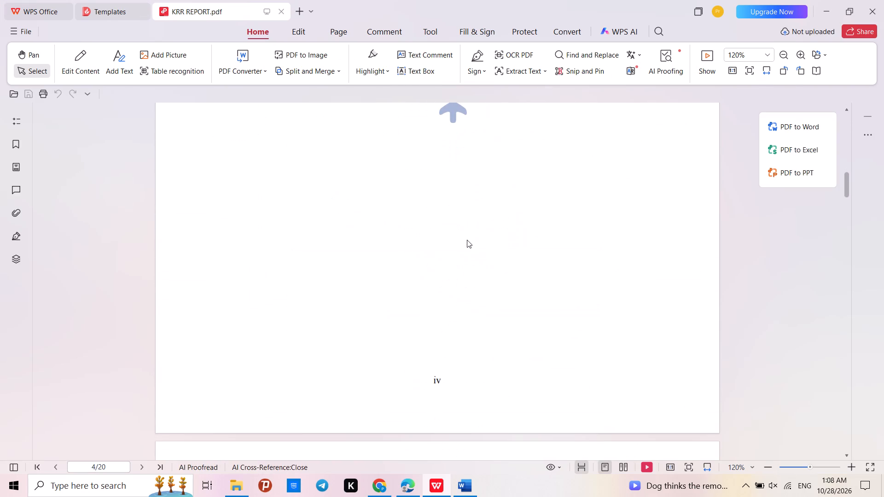
scroll(467, 240, down, 2)
scroll(432, 422, up, 3)
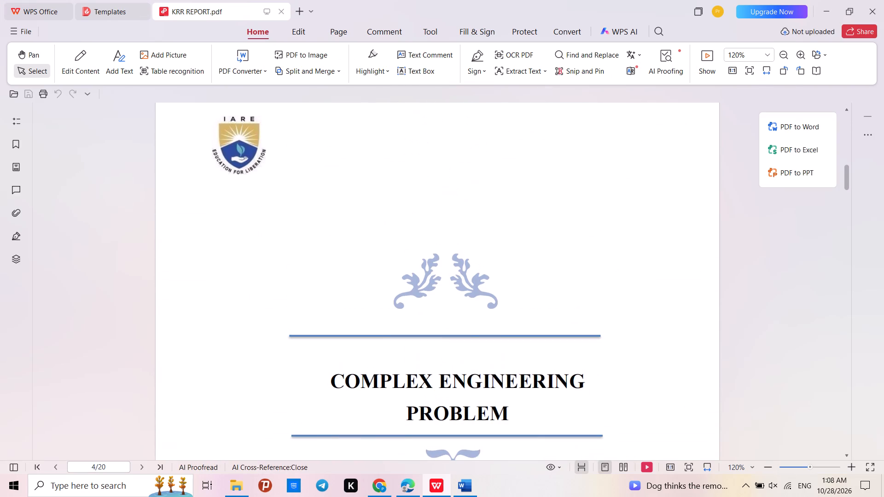
triple_click(410, 290)
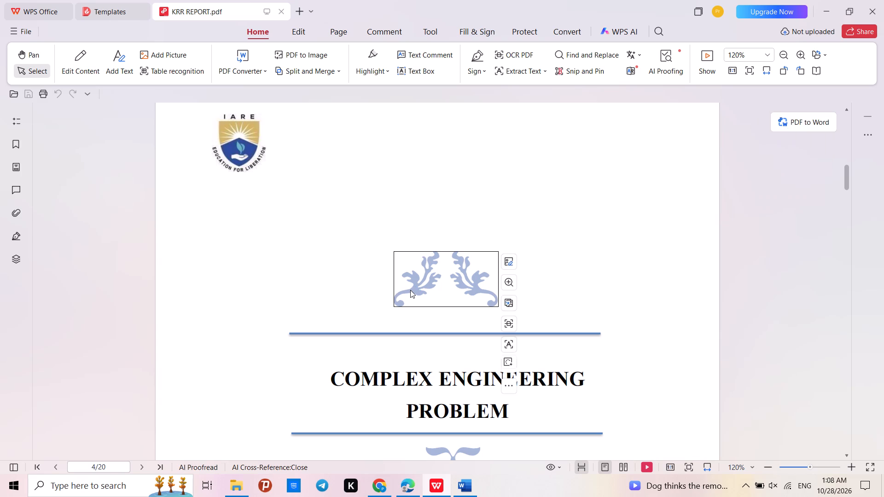
click(343, 295)
scroll(343, 295, down, 3)
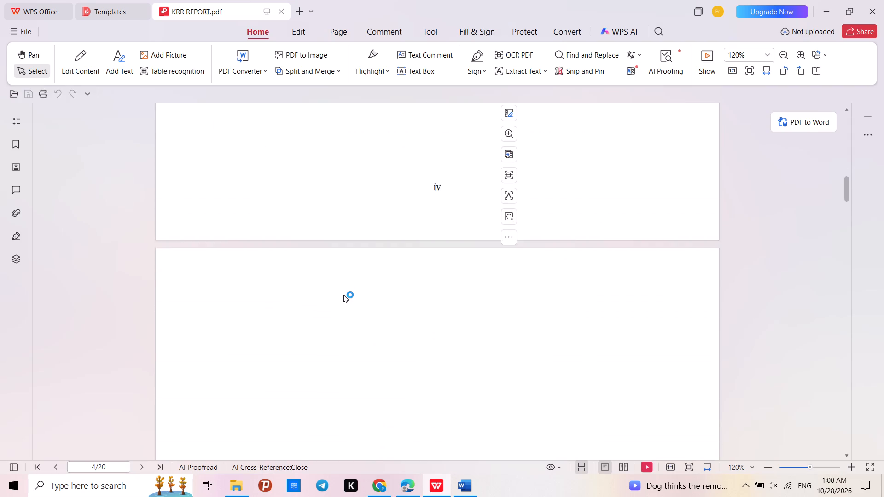
scroll(343, 295, down, 5)
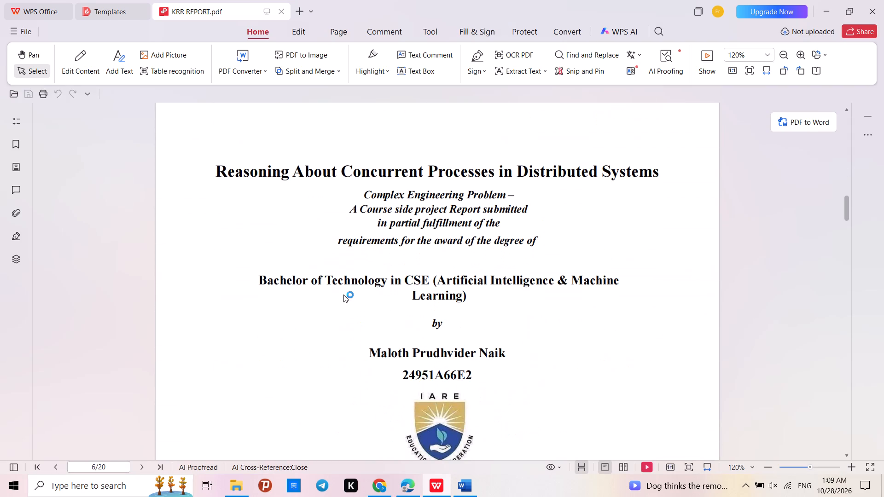
scroll(343, 295, down, 5)
Compare the title page of TOC REPORT G with the one in KRR REPORT, and close the KRR REPORT PDF.
key(alt+Tab)
key(alt+Tab)
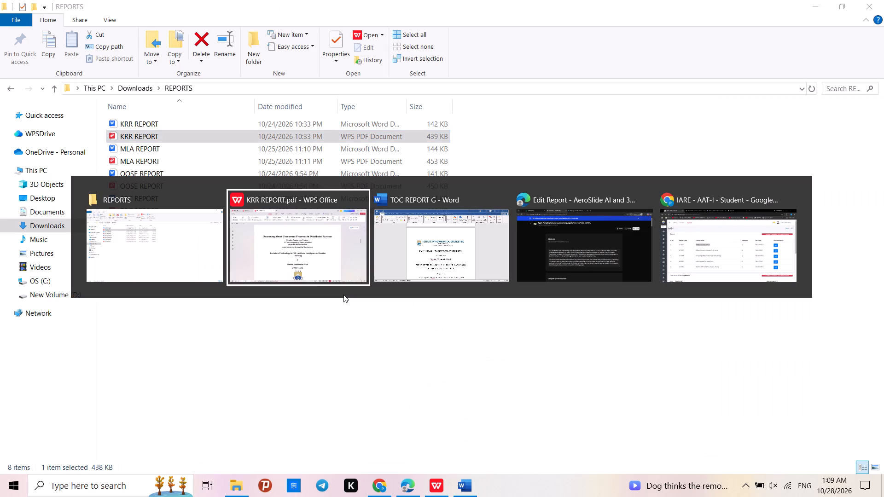
key(alt+Tab)
scroll(343, 295, down, 1)
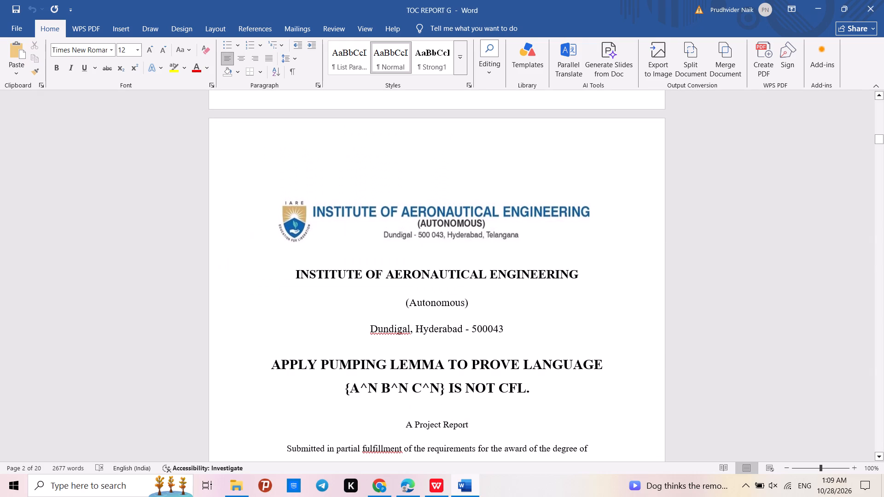
key(alt+Tab)
key(alt+Tab)
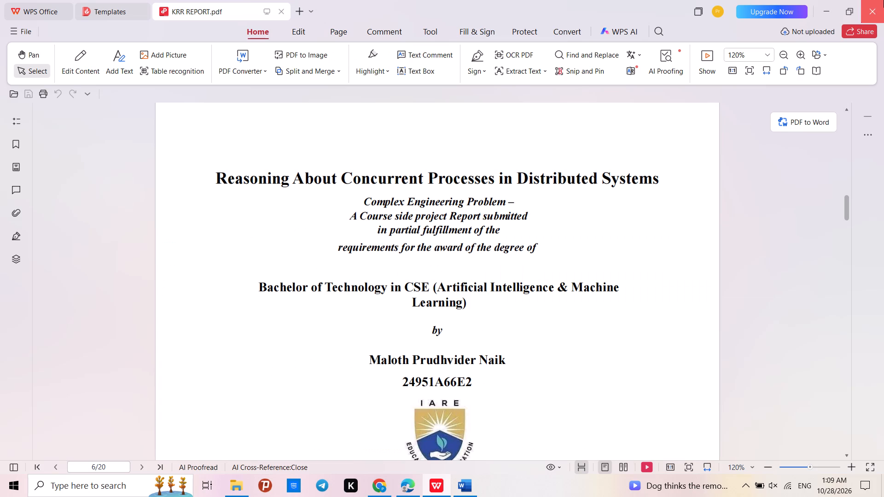
click(883, 0)
Open the TOC REPORT Word document from the REPORTS folder alongside TOC REPORT G.
key(alt+Tab)
key(alt+Tab)
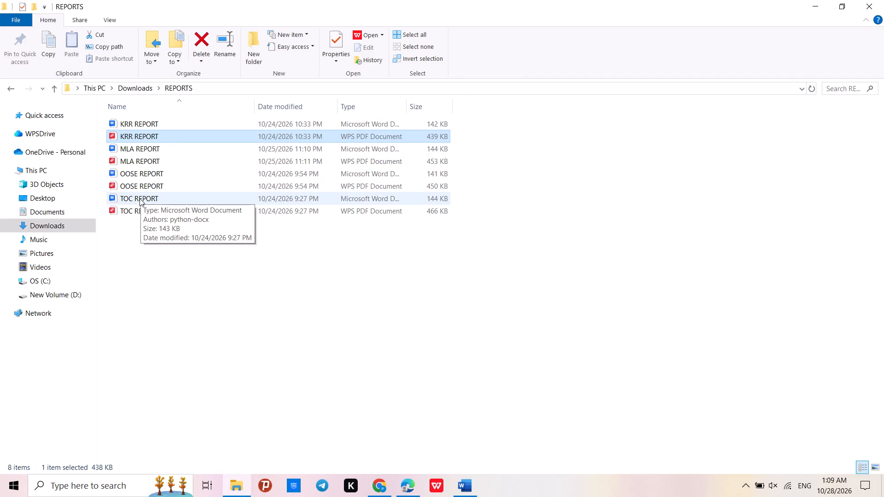
key(alt+Tab)
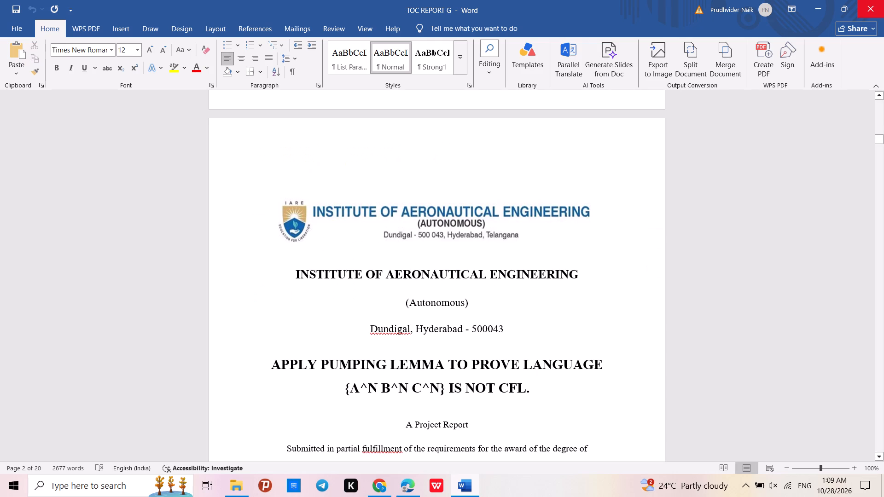
scroll(142, 200, up, 9)
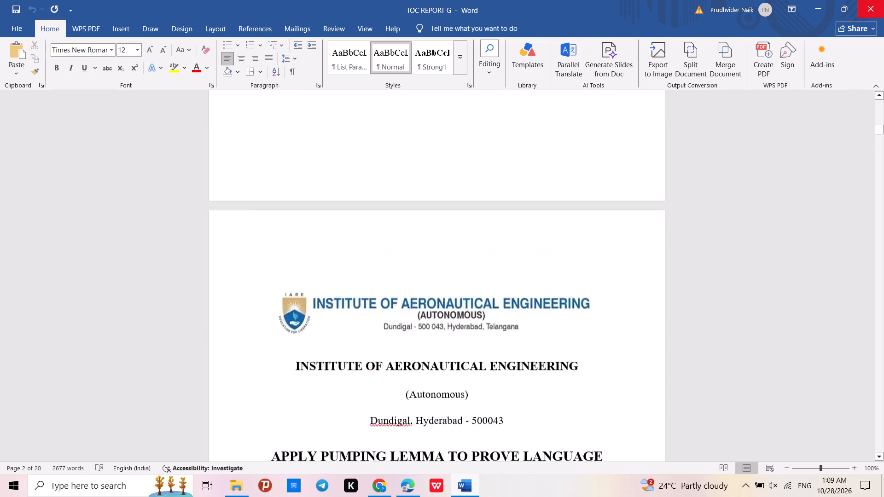
scroll(142, 200, up, 14)
key(alt+Tab)
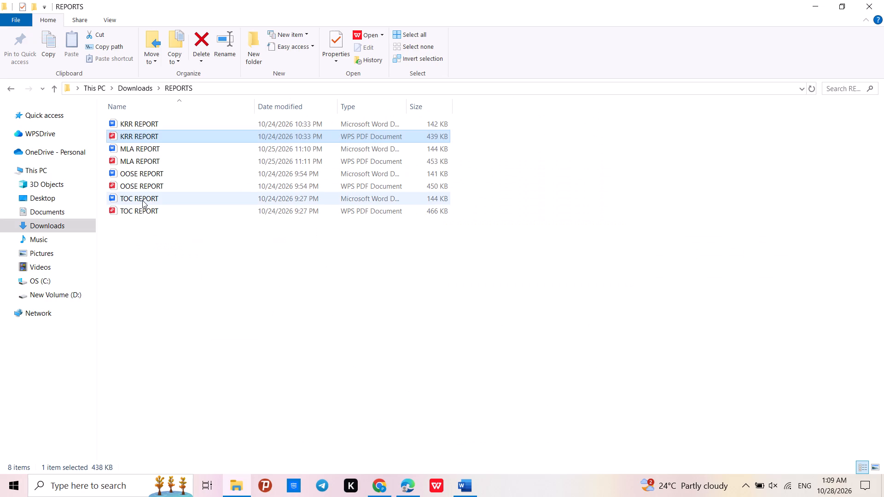
double_click(151, 200)
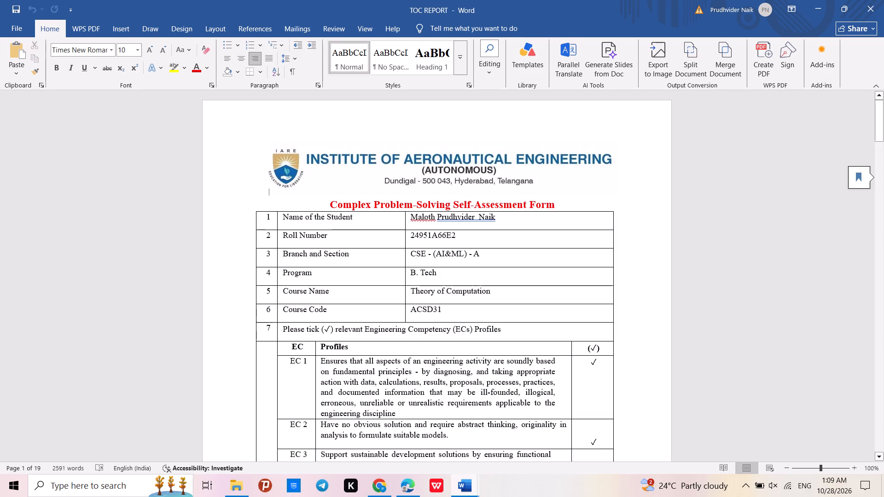
Switch back to TOC REPORT G and examine its self-assessment form, title page and certificate against the reference TOC REPORT.
key(alt+Tab)
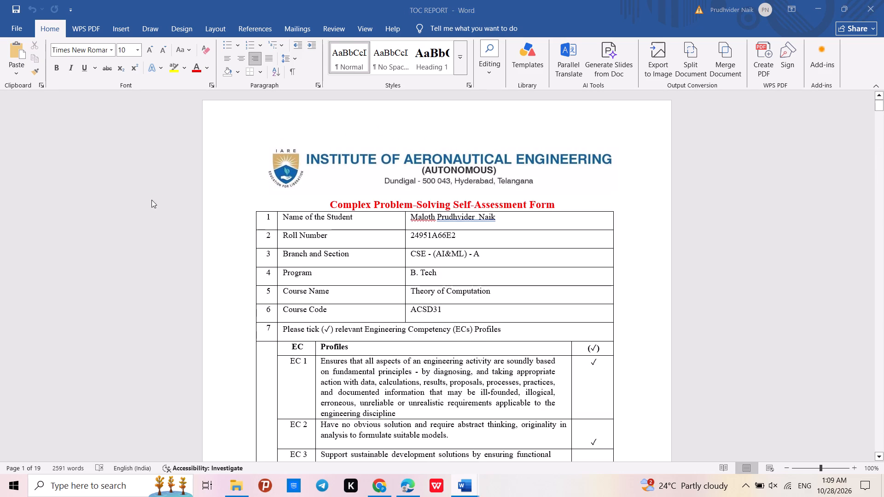
scroll(275, 257, down, 3)
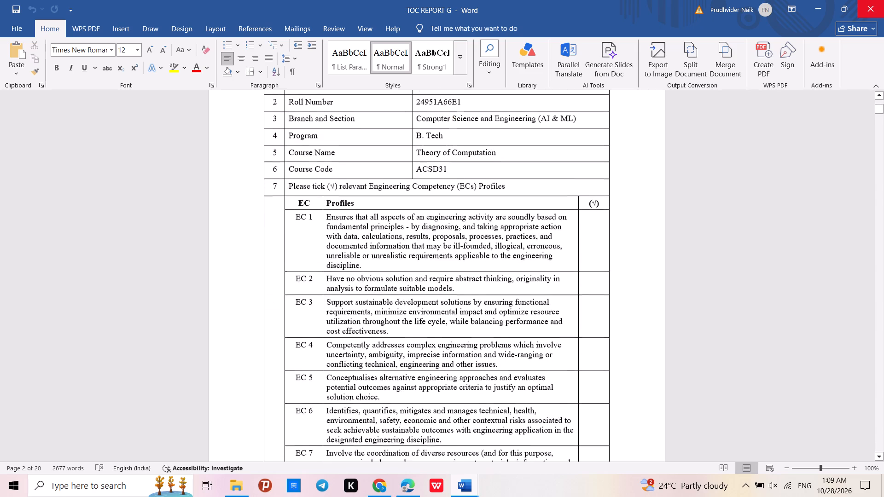
scroll(275, 257, down, 10)
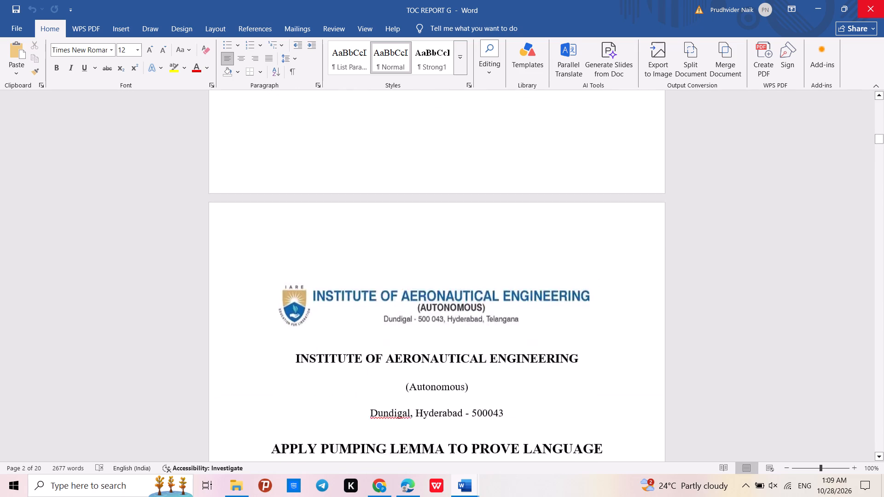
scroll(275, 257, down, 6)
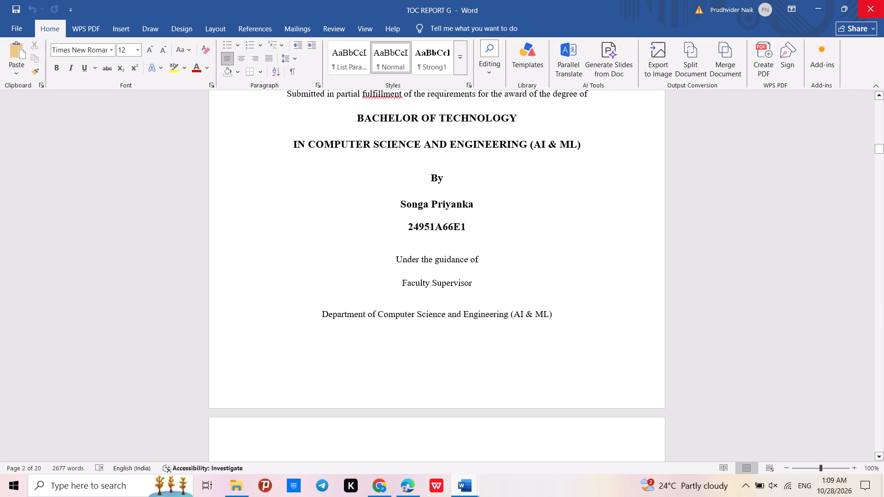
scroll(275, 257, down, 5)
scroll(275, 257, up, 1)
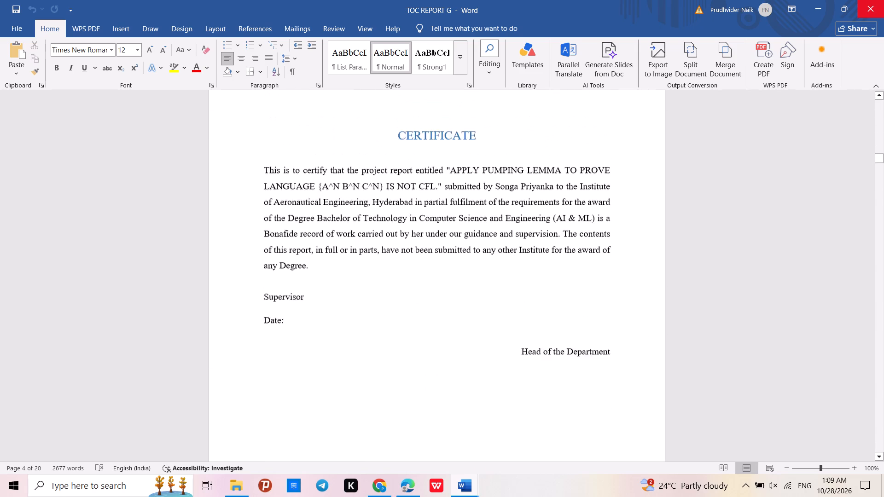
scroll(275, 257, up, 2)
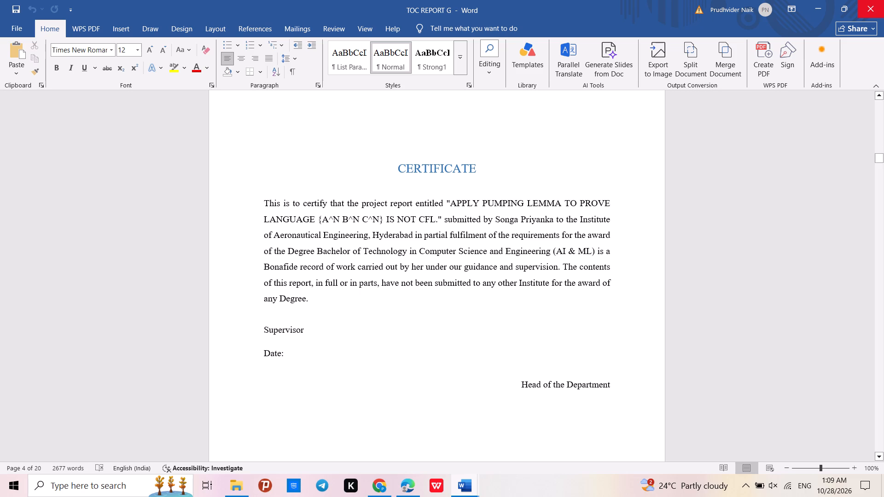
Look back over the title page of TOC REPORT G and switch to the reference TOC REPORT document.
scroll(439, 199, up, 4)
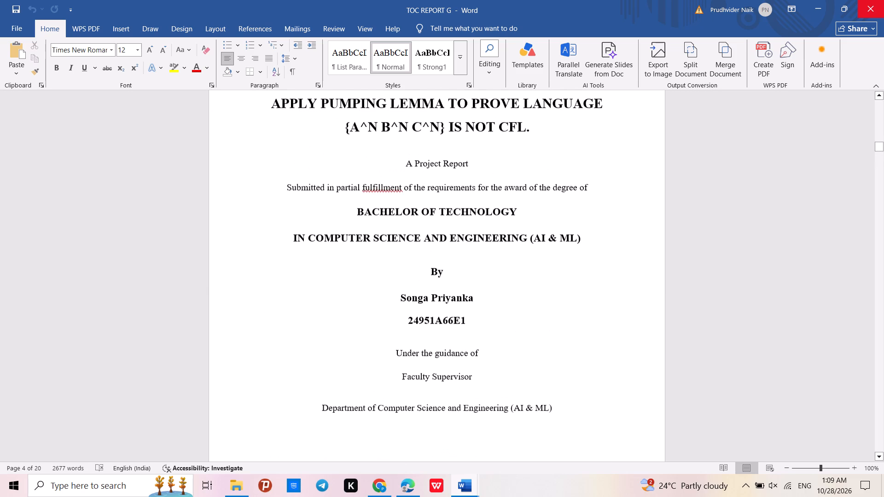
scroll(439, 199, up, 2)
key(alt+Tab)
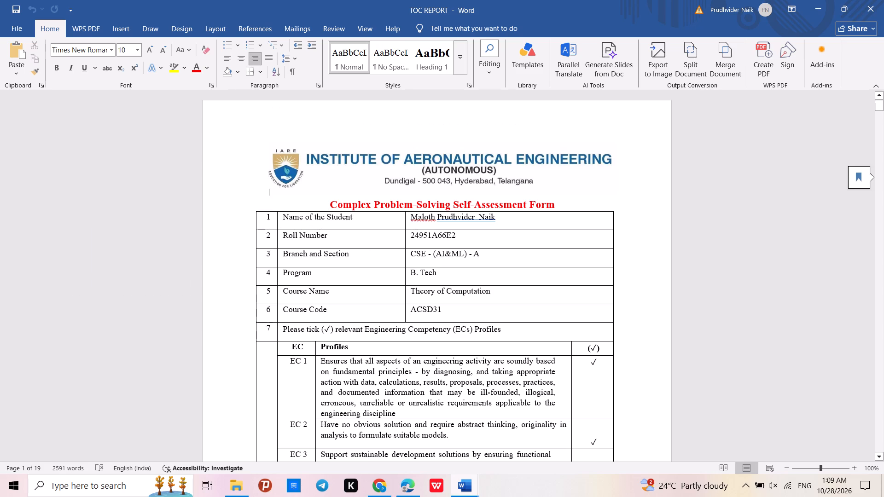
key(alt+Tab)
key(alt+Tab)
key(alt+Tab)
key(alt+Tab)
key(alt+Tab)
key(alt+Tab)
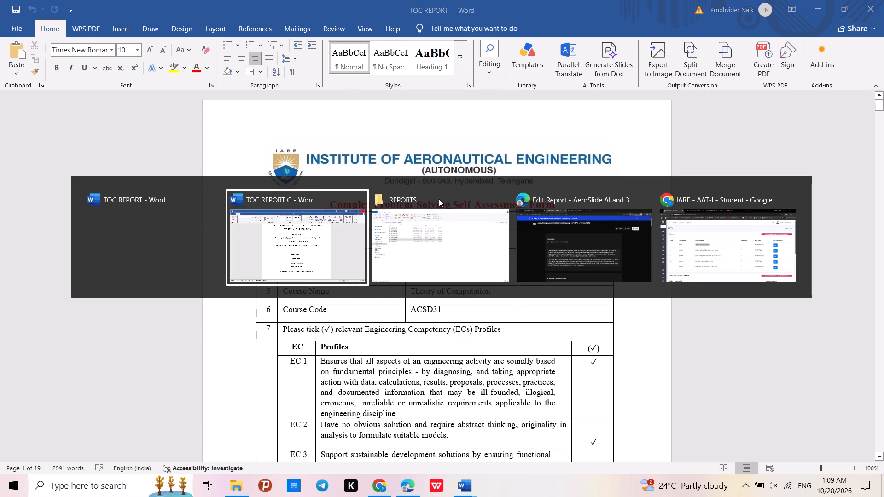
key(alt+Tab)
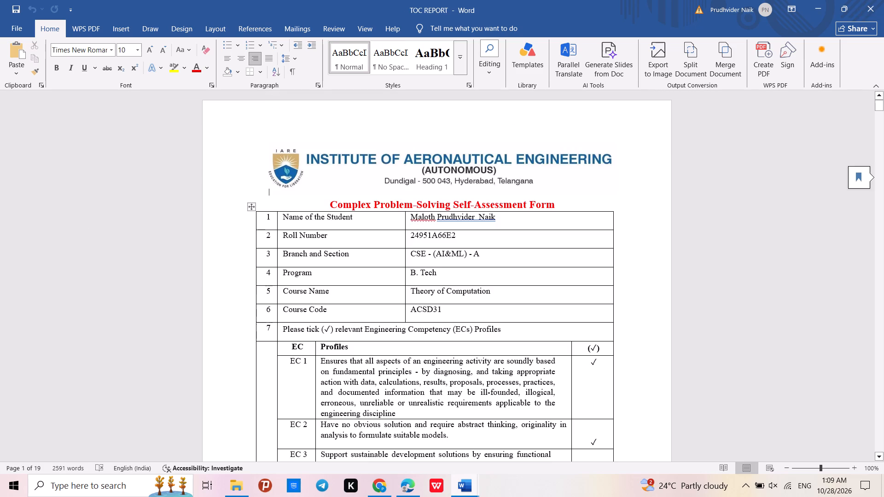
Copy the Complex Engineering Problem cover and the following page with project title, student name and roll number from TOC REPORT.
scroll(404, 241, down, 9)
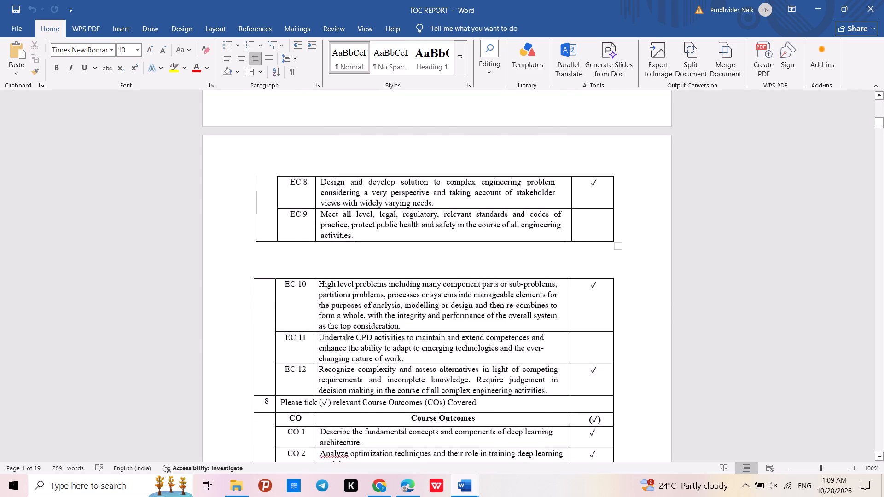
scroll(404, 241, down, 10)
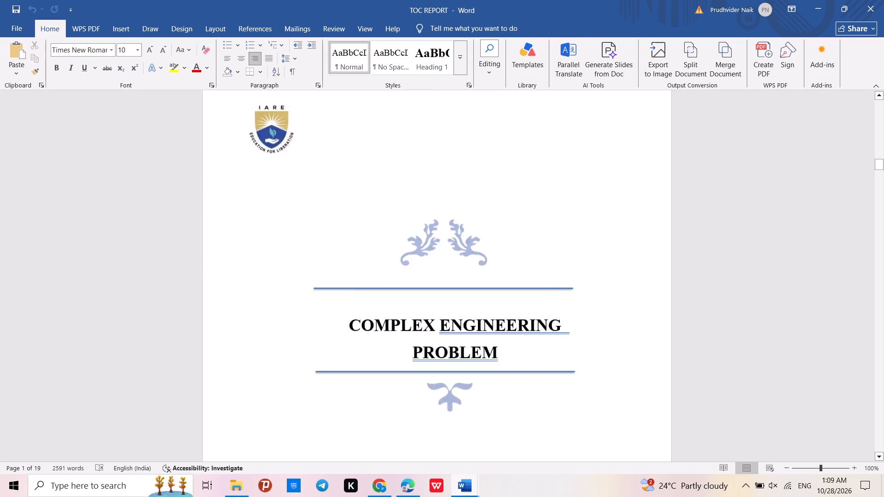
scroll(404, 241, down, 1)
scroll(404, 241, up, 1)
drag(234, 151, 293, 232)
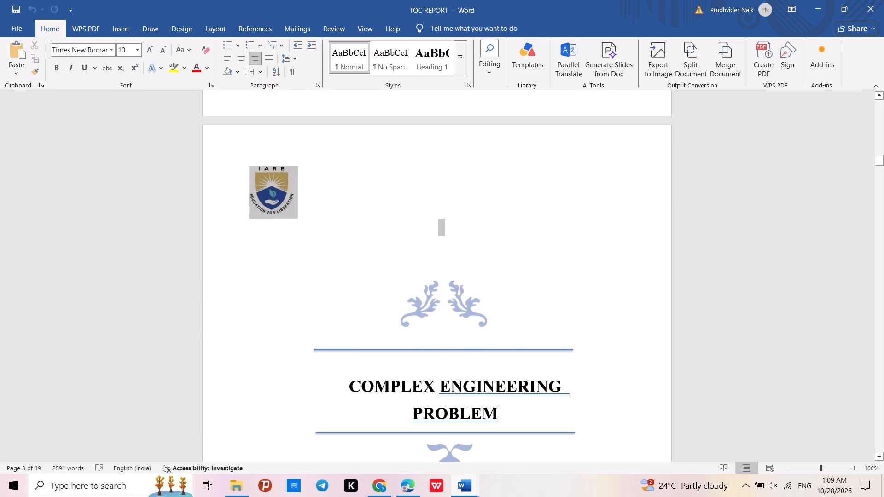
drag(293, 232, 379, 496)
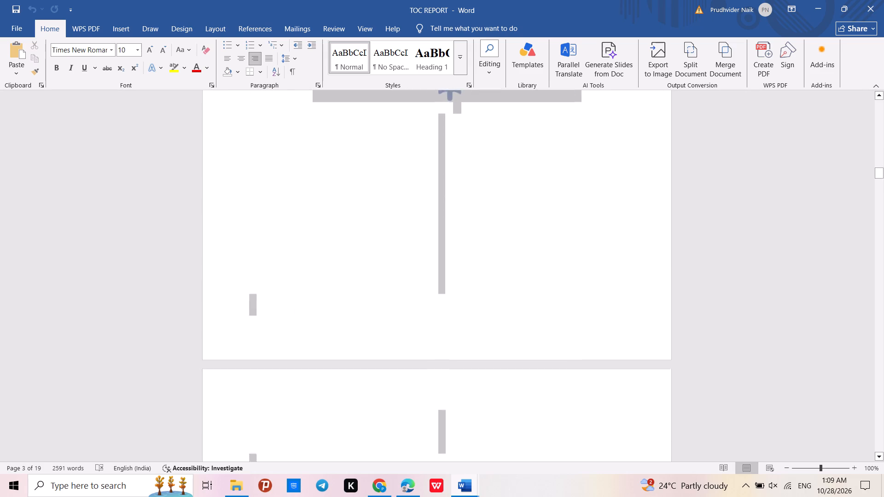
drag(379, 496, 435, 104)
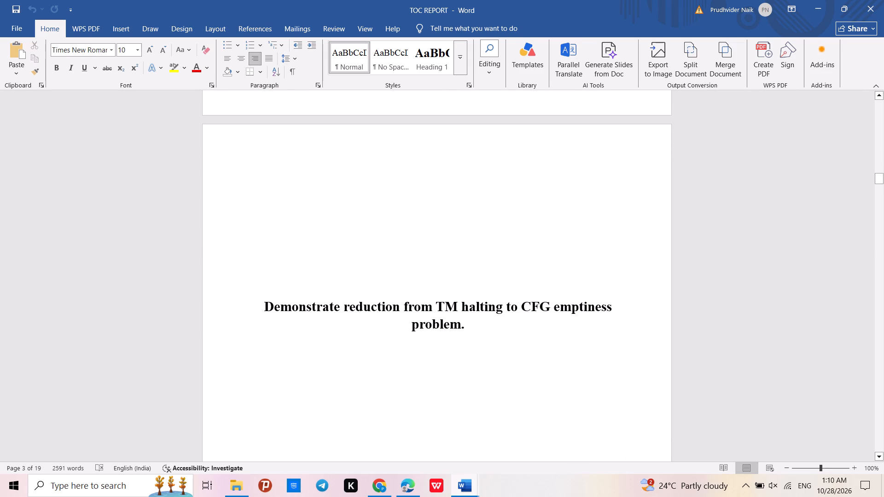
drag(435, 104, 448, 463)
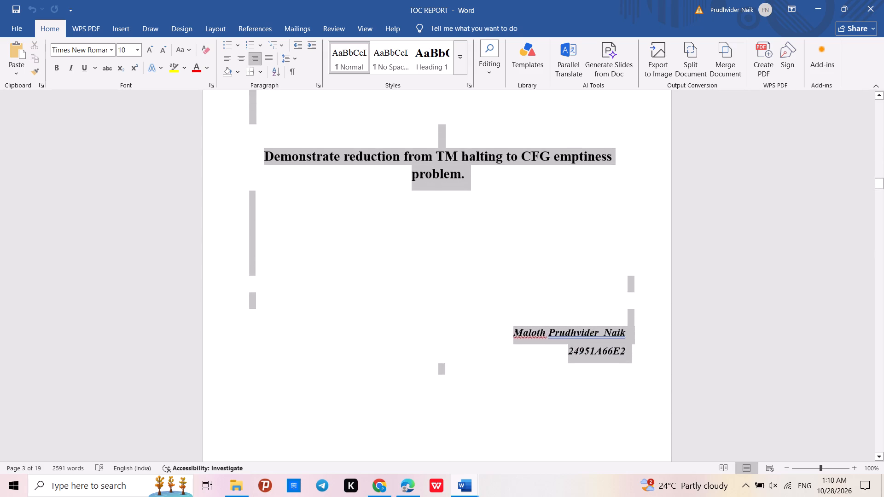
drag(448, 463, 482, 349)
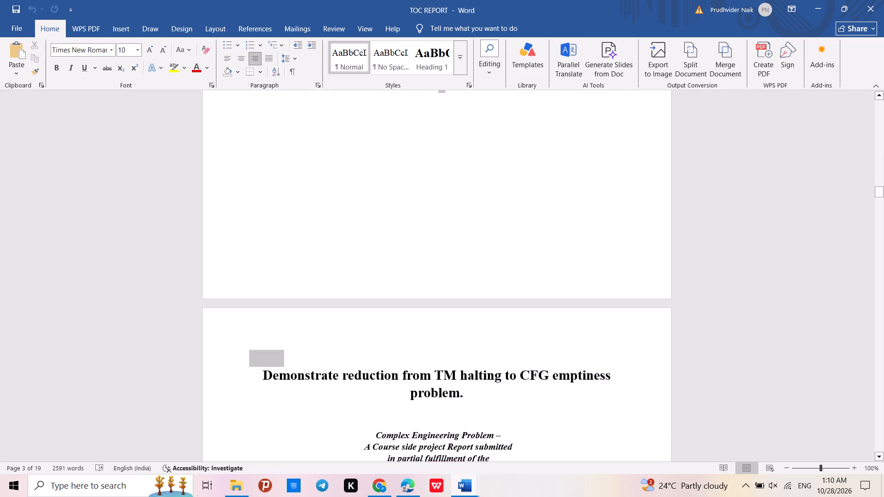
drag(482, 349, 504, 260)
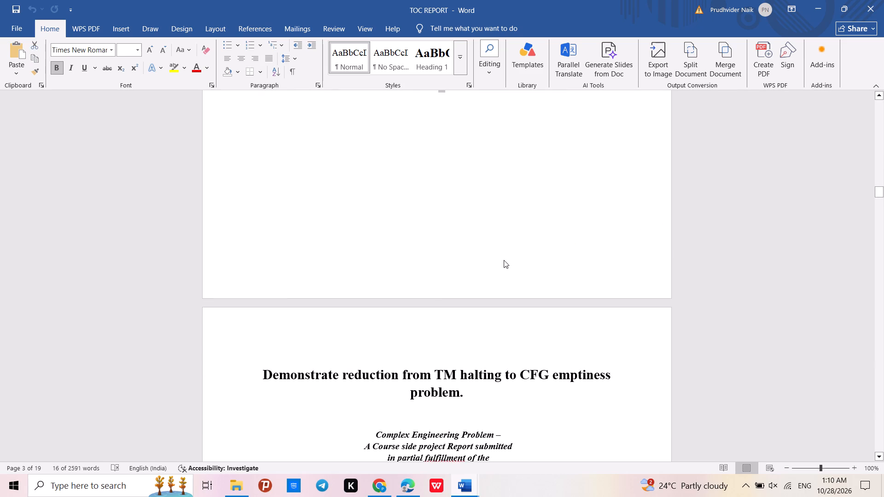
key(ctrl+c)
Switch back to TOC REPORT G and select its title page from the institute logo through the department line.
key(alt+Tab)
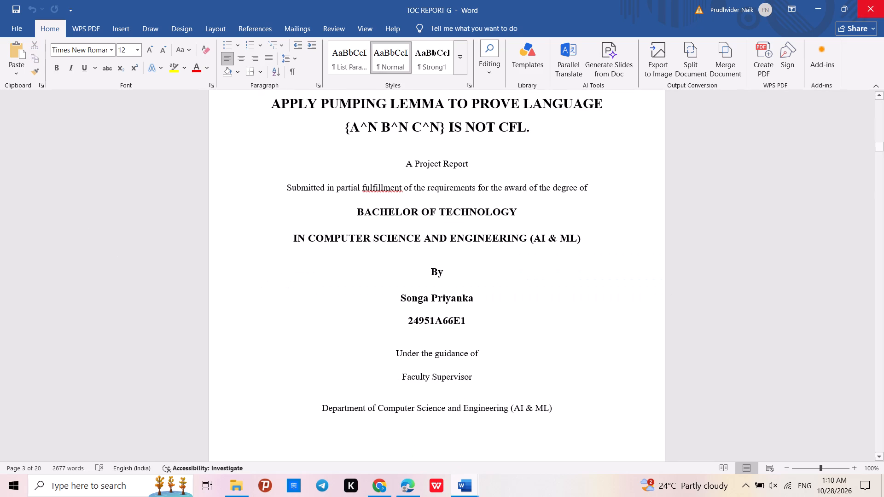
scroll(369, 227, up, 8)
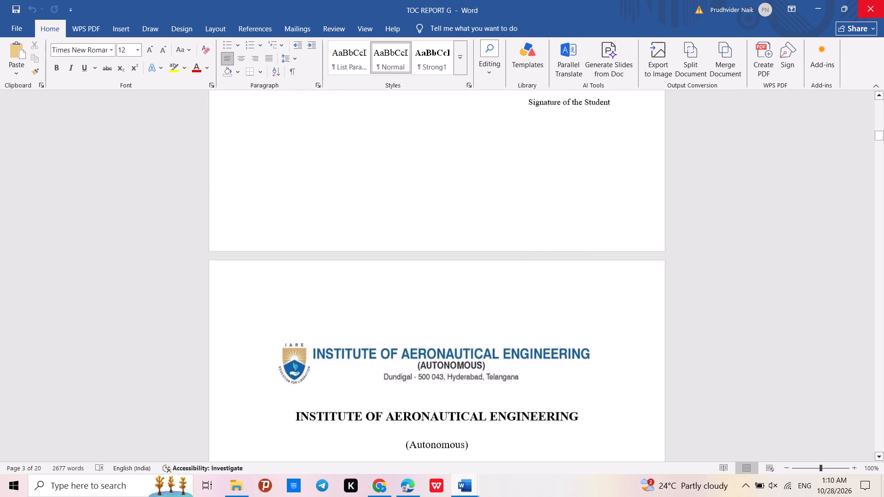
scroll(369, 227, up, 1)
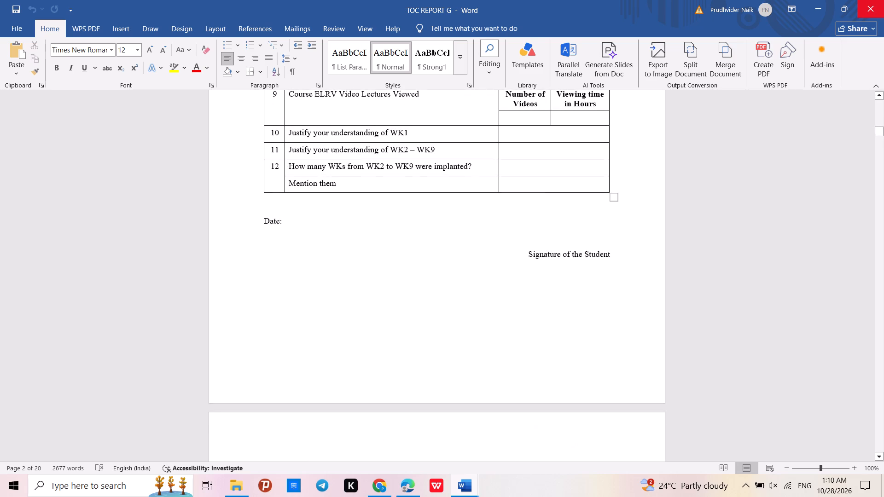
scroll(369, 227, up, 1)
scroll(369, 227, down, 2)
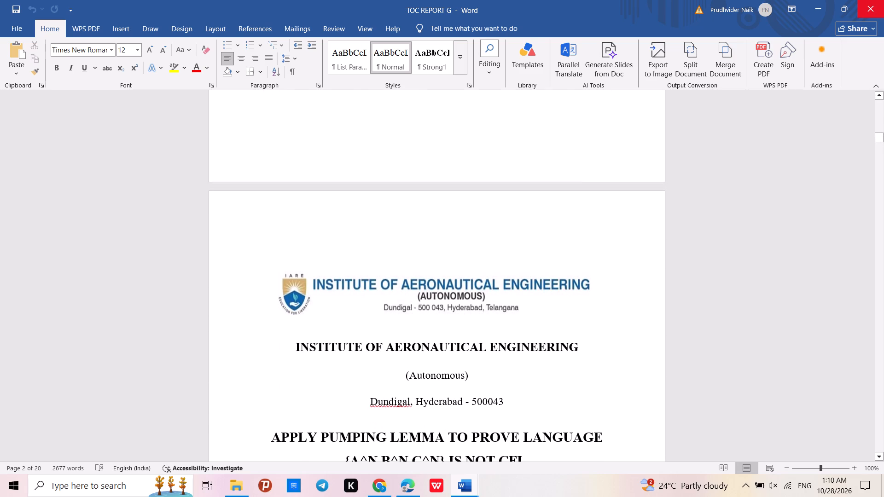
drag(276, 268, 382, 496)
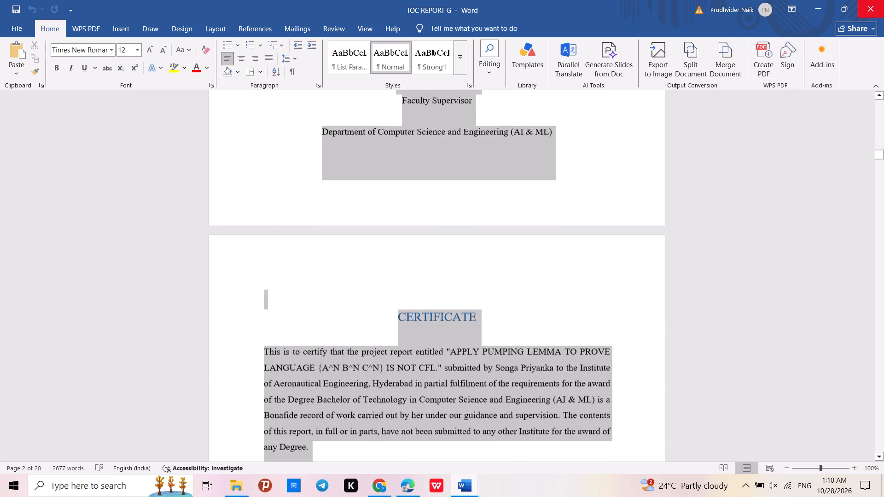
drag(382, 496, 546, 174)
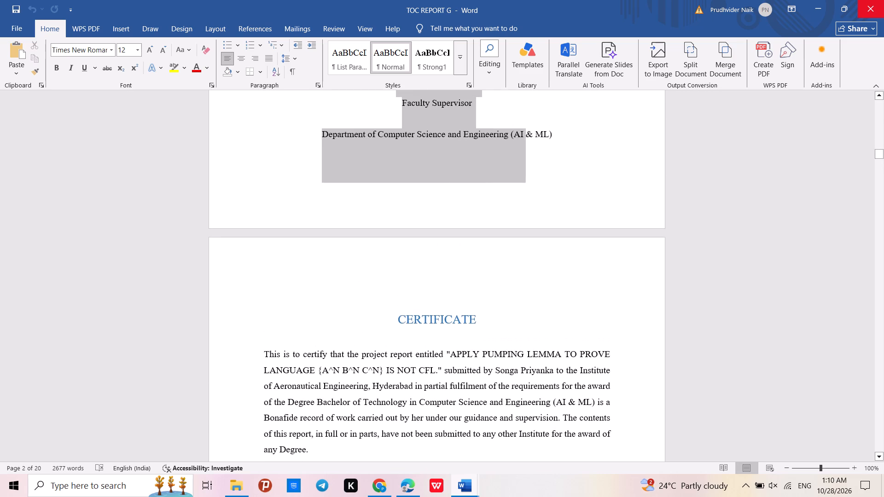
Replace the selected title page in TOC REPORT G with the copied Complex Engineering Problem cover and project title page.
drag(546, 174, 586, 173)
key(ctrl+v)
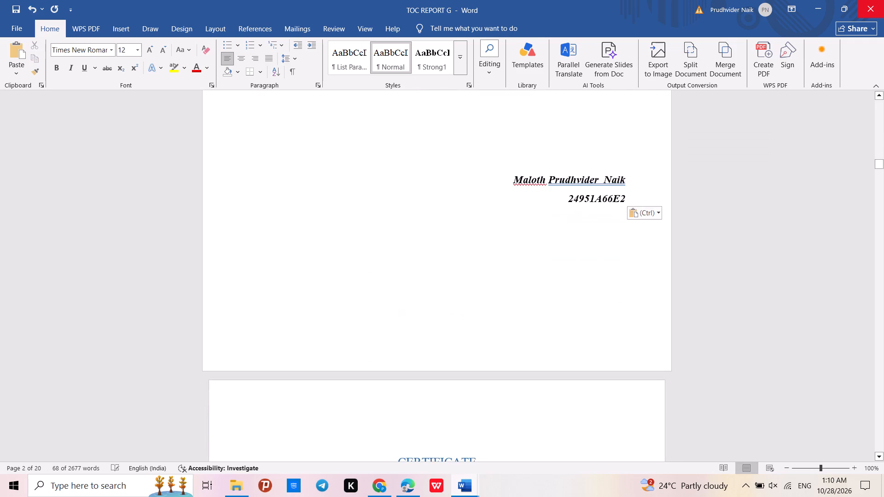
Examine the pasted cover and project title pages in TOC REPORT G, along with the self-assessment form and certificate around them.
scroll(476, 194, up, 15)
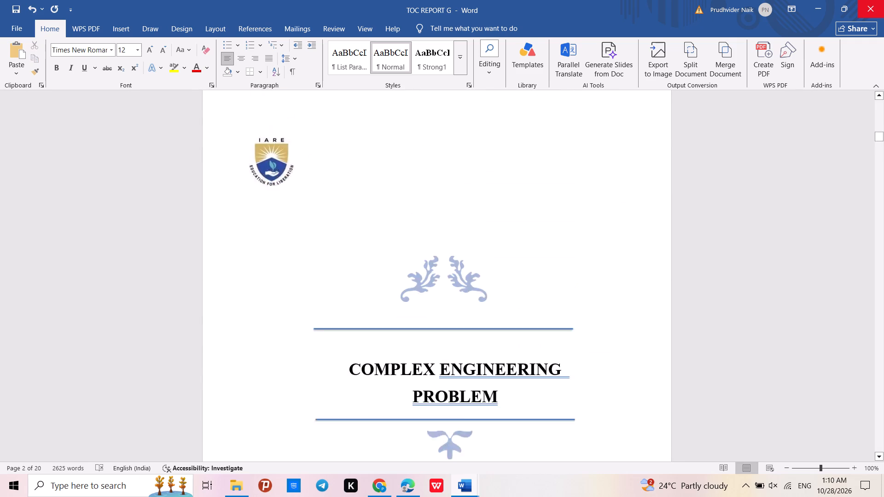
scroll(476, 194, up, 3)
scroll(476, 194, left, 1)
scroll(476, 194, down, 7)
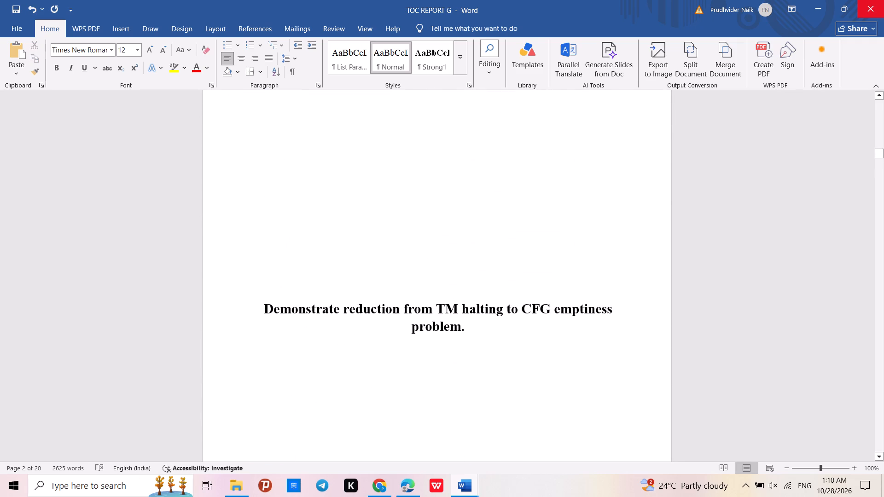
scroll(476, 194, down, 2)
scroll(476, 194, up, 7)
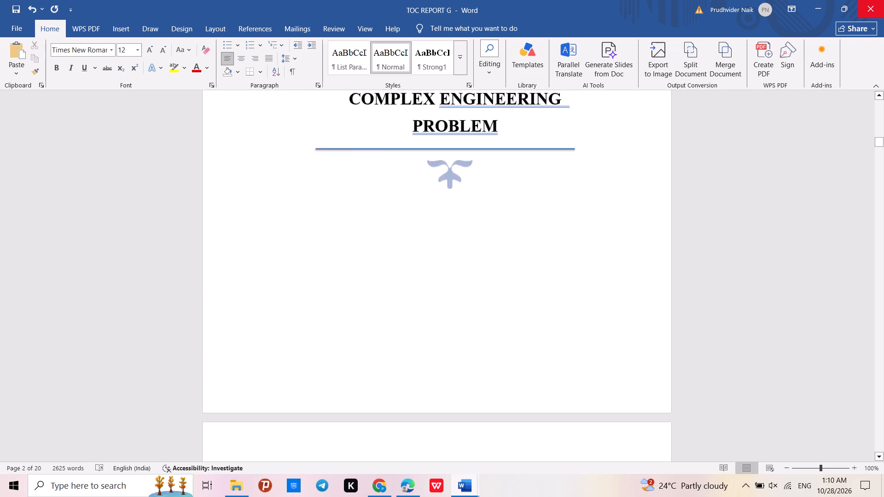
scroll(476, 194, up, 20)
scroll(476, 194, up, 2)
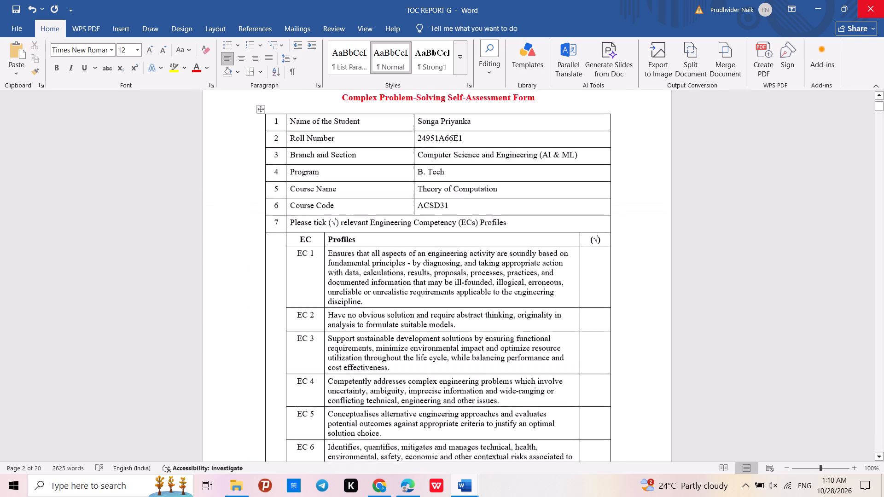
scroll(476, 194, up, 3)
scroll(473, 293, down, 11)
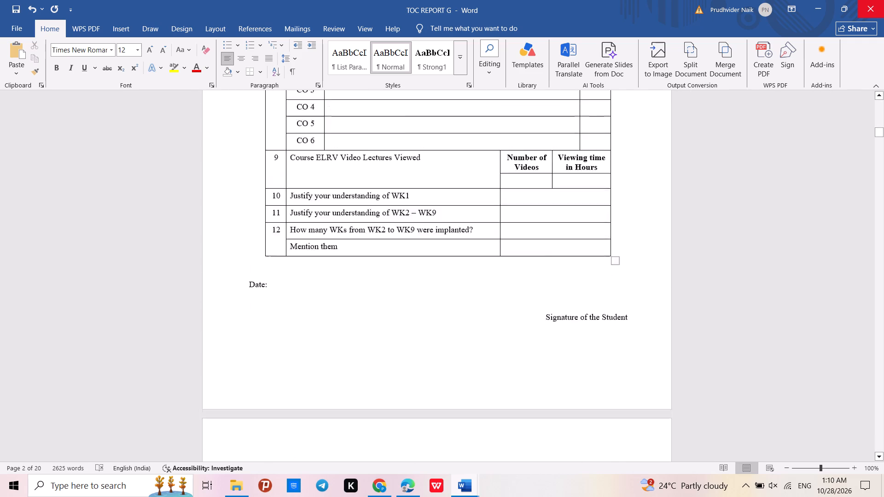
scroll(473, 293, down, 17)
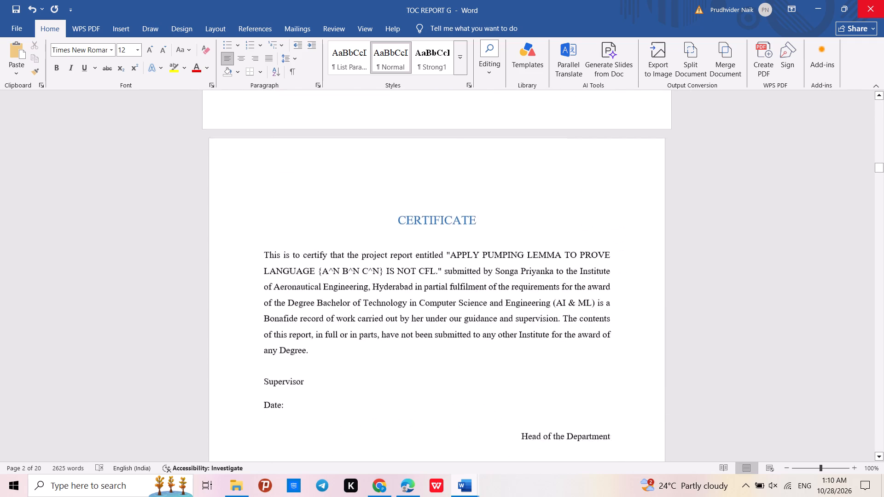
scroll(473, 293, down, 1)
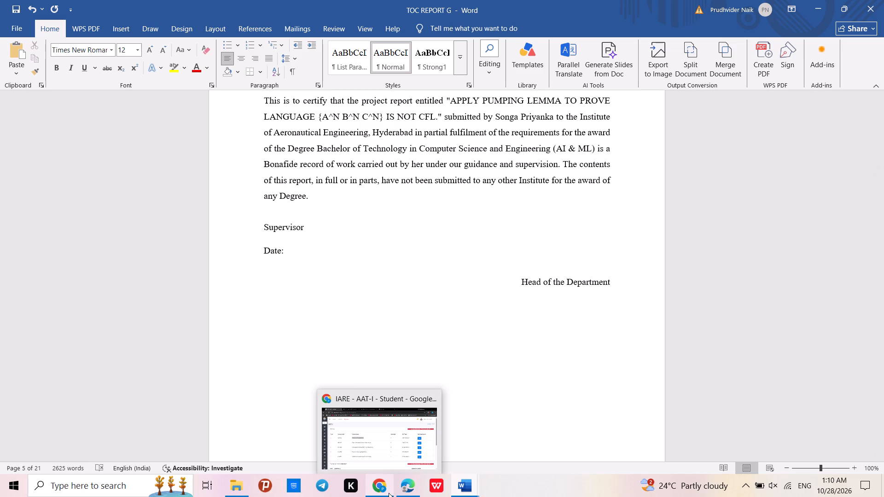
Switch to the Edge browser window with the AeroSlide report editor.
click(403, 487)
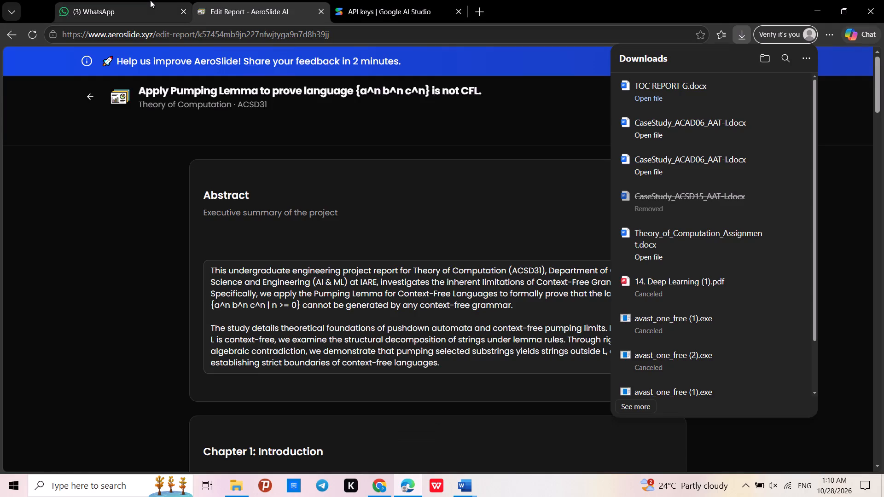
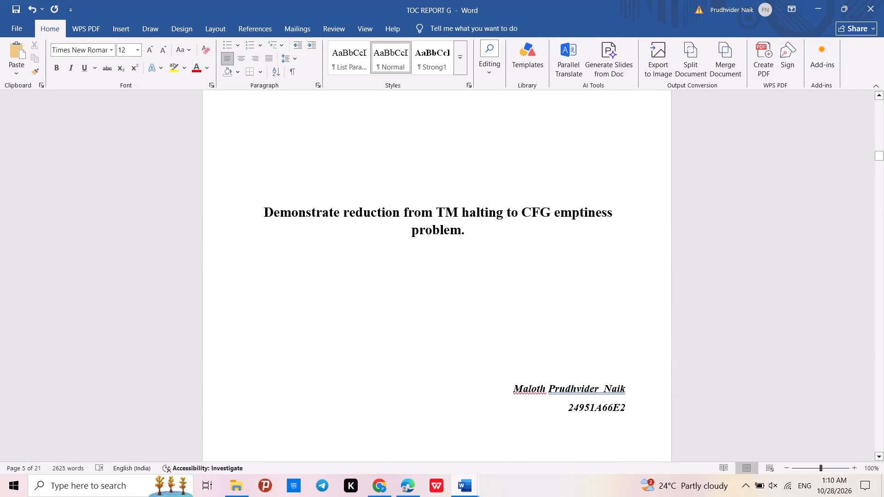
Replace the project title above the student name with the copied "Apply Pumping Lemma to prove language {a^n b^n c^n} is not CFL.".
drag(263, 203, 442, 233)
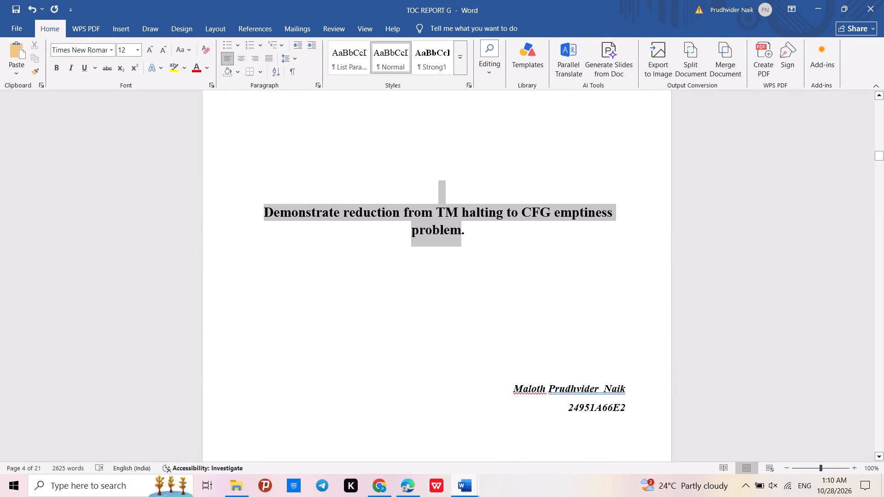
drag(442, 233, 465, 233)
key(ctrl+v)
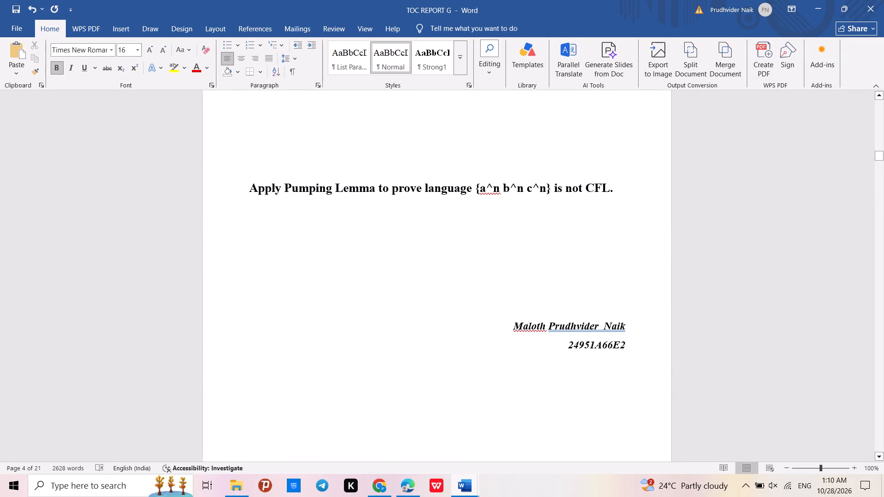
Add blank lines below the project title so the student name and roll number sit near the bottom of that page.
key(Return)
scroll(465, 233, down, 1)
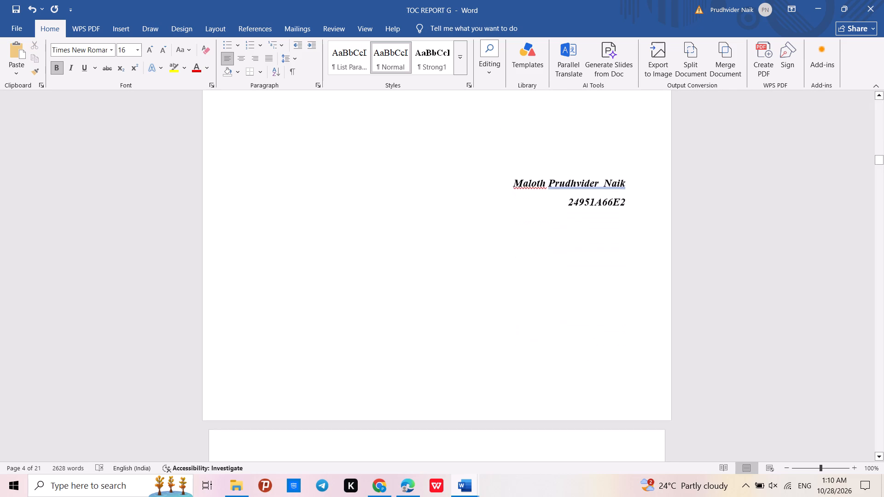
scroll(465, 233, down, 2)
key(Return)
key(Return)
key(Return)
key(Return)
key(Return)
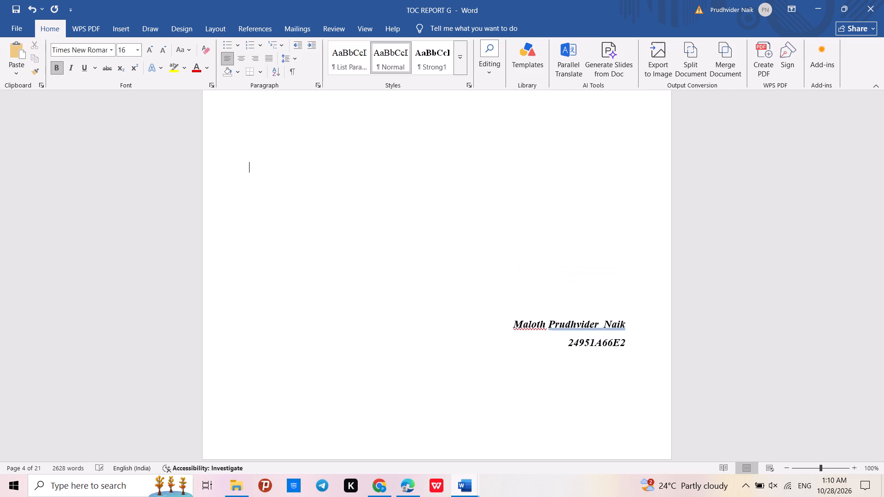
key(Return)
key(Return)
key(Return)
key(Return)
scroll(465, 233, down, 1)
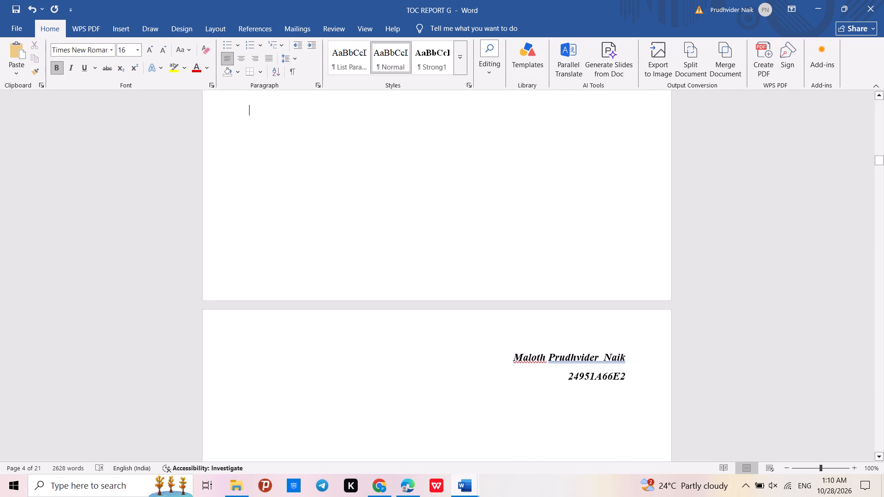
scroll(465, 233, down, 1)
key(BackSpace)
Check the pages after the student name and roll number and place the cursor at the start of the blank page following them.
scroll(465, 233, down, 4)
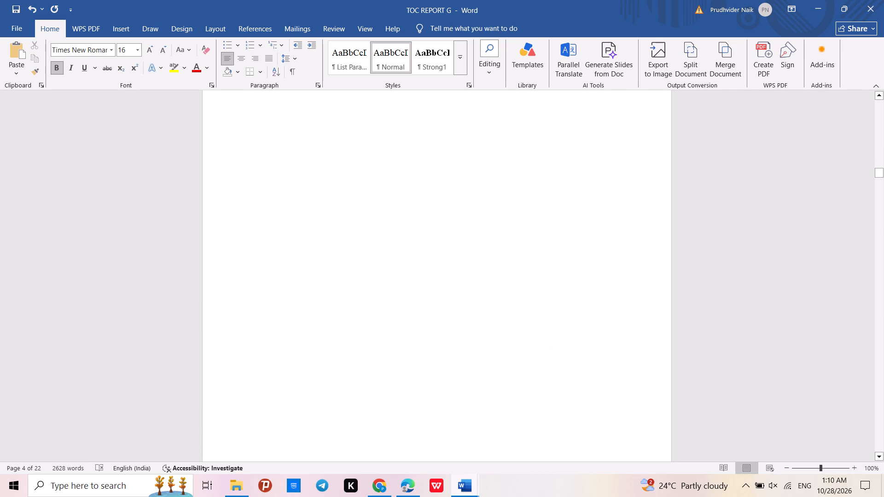
scroll(465, 233, down, 2)
scroll(465, 270, up, 8)
click(245, 249)
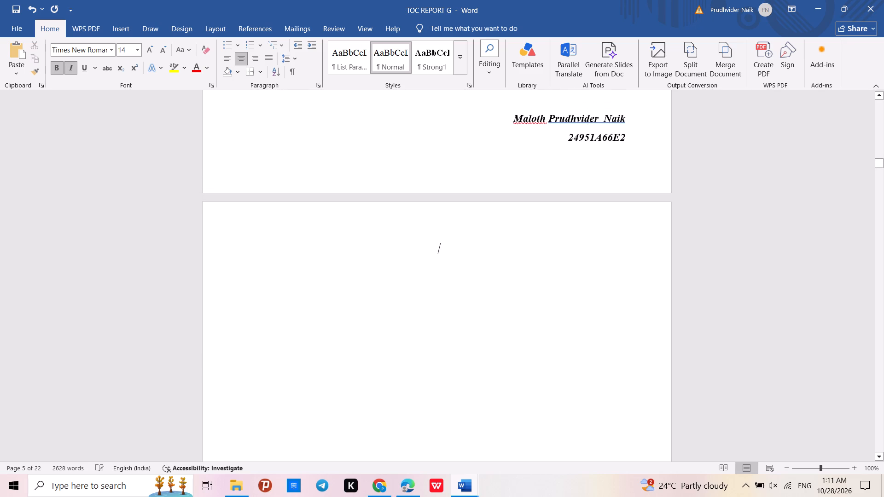
Remove the blank page between the title page and the certificate in TOC REPORT G.
key(Delete)
key(Delete)
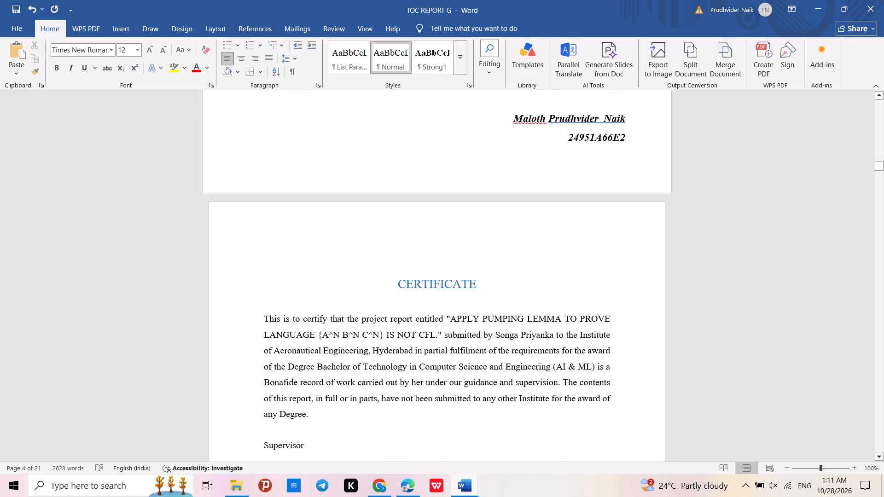
key(BackSpace)
key(BackSpace)
Replace the last two characters of the roll number on the title page with D9.
key(BackSpace)
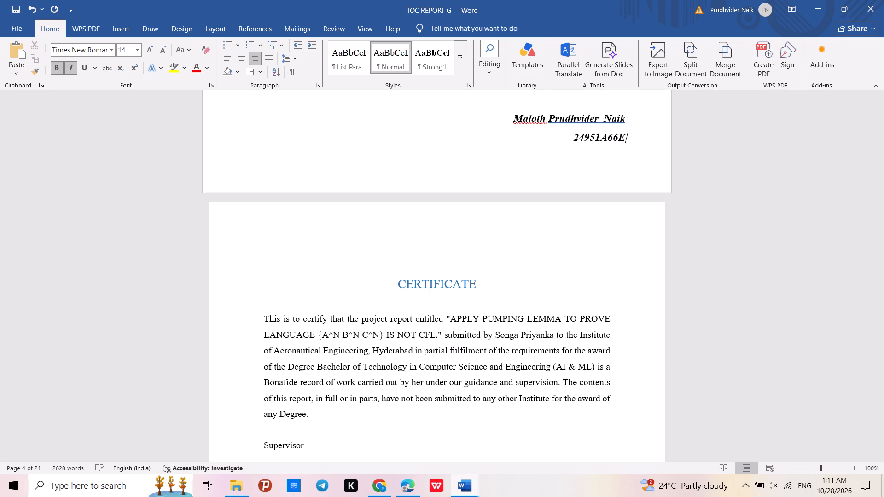
key(BackSpace)
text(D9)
Replace the student name above the roll number with the new student's initial and given name, keeping the bold italic formatting.
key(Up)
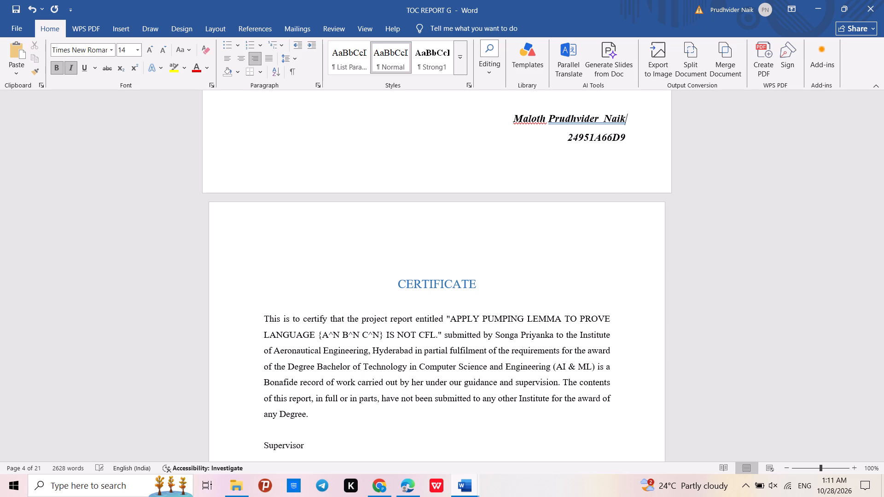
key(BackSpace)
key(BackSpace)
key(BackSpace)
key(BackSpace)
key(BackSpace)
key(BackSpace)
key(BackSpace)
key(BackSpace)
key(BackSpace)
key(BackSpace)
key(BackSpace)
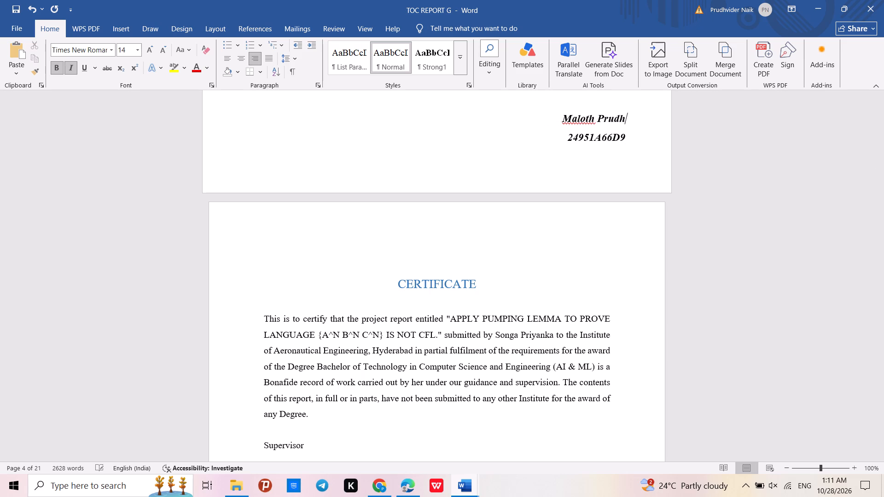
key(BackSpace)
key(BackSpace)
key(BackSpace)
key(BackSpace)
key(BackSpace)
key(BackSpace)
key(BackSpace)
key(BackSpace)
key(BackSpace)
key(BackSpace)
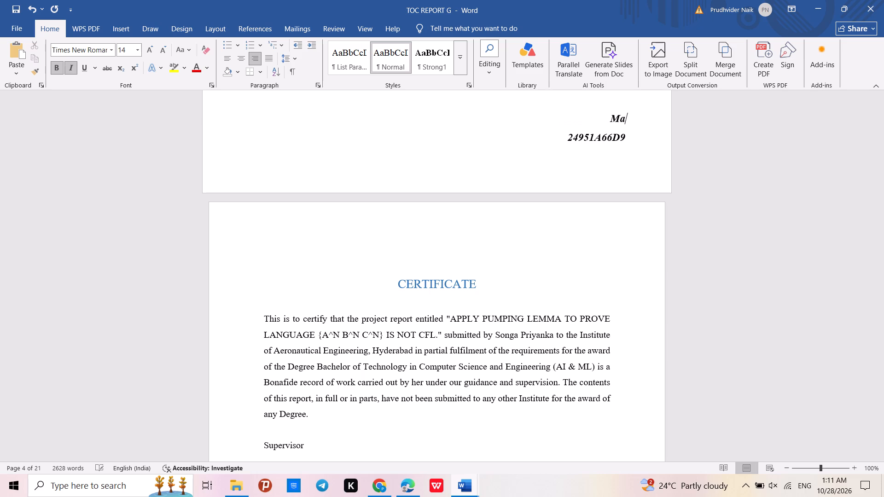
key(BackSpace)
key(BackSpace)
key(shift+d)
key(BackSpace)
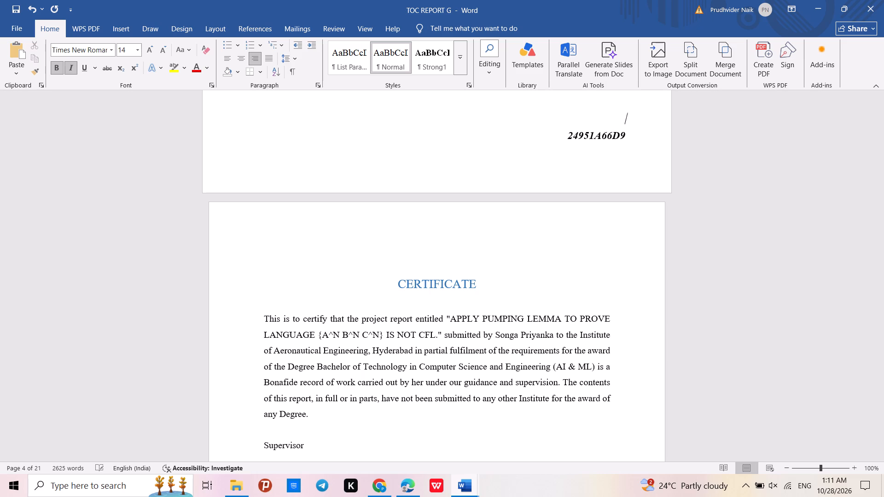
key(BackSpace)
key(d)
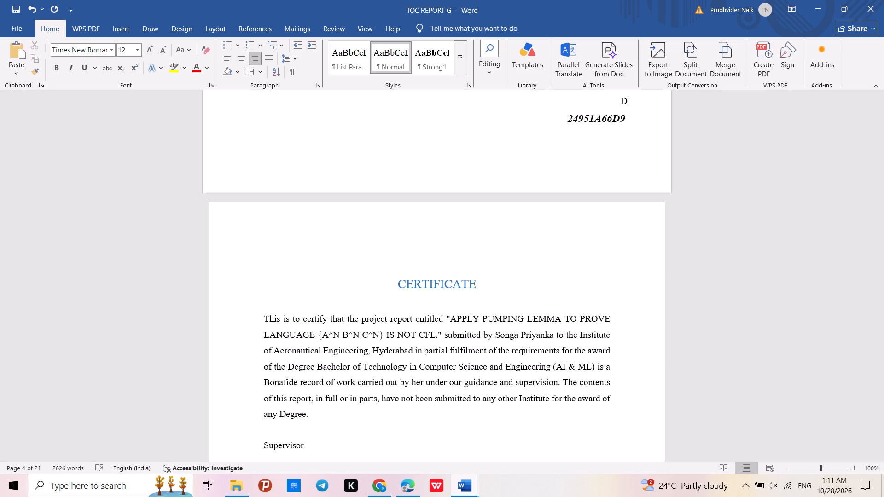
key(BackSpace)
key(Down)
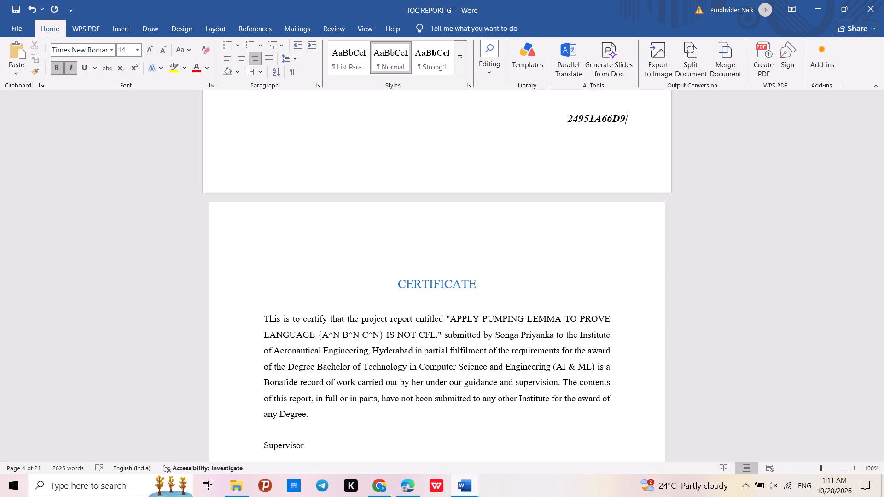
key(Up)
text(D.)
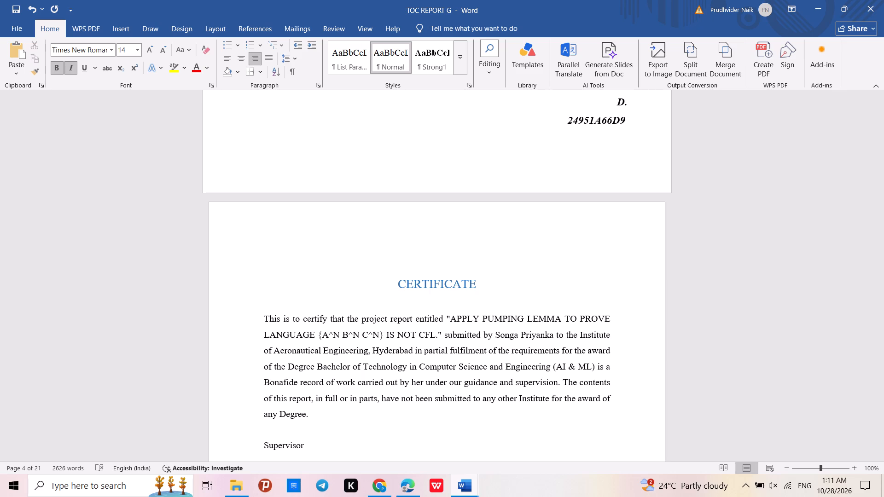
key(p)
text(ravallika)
Add an empty line above the project title and delete one above the student name so the roll number stays on the same page.
scroll(245, 249, up, 6)
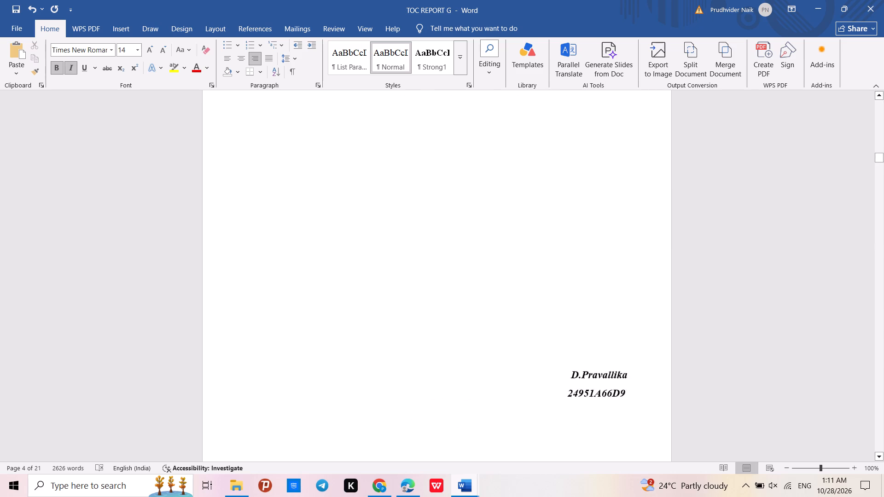
scroll(245, 249, up, 3)
scroll(245, 249, down, 1)
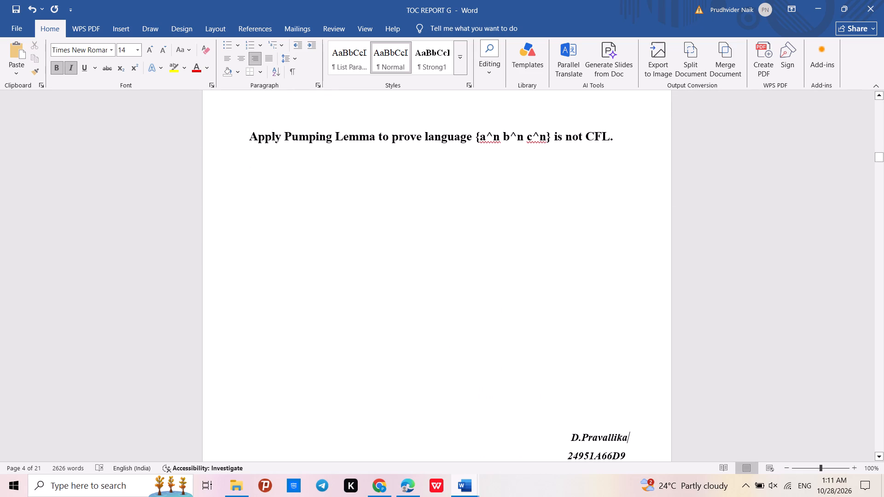
click(291, 229)
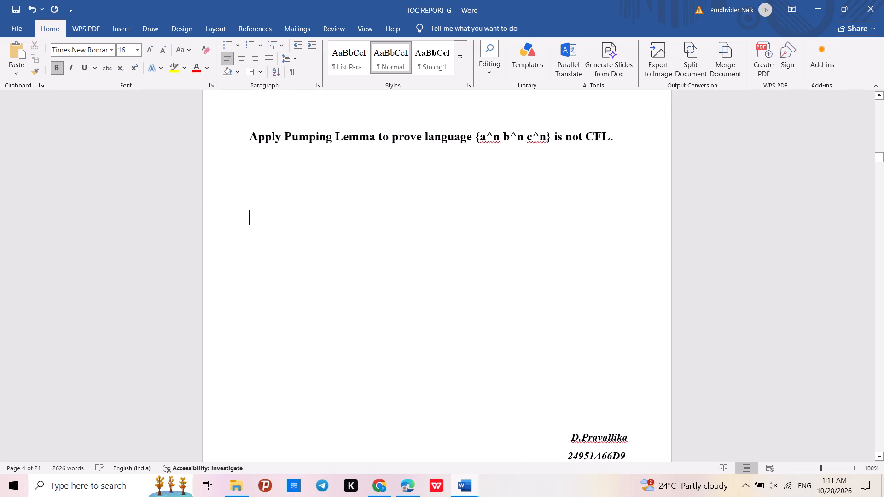
click(254, 117)
key(Return)
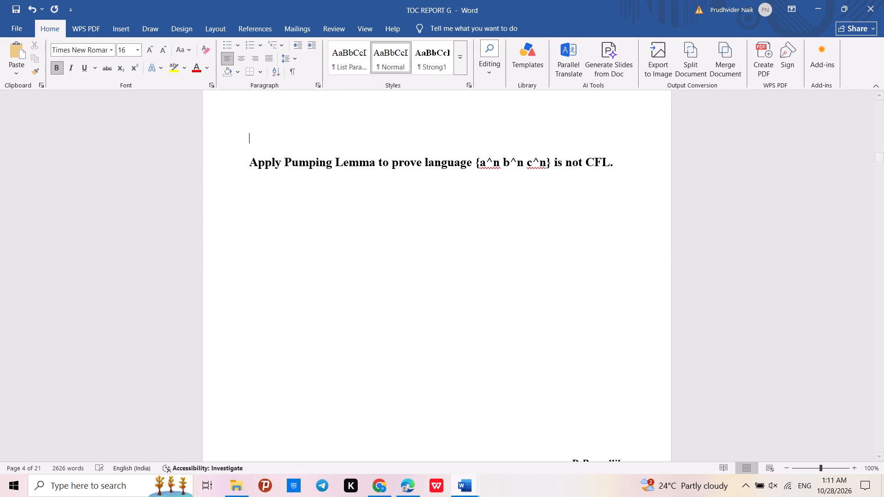
scroll(436, 364, down, 1)
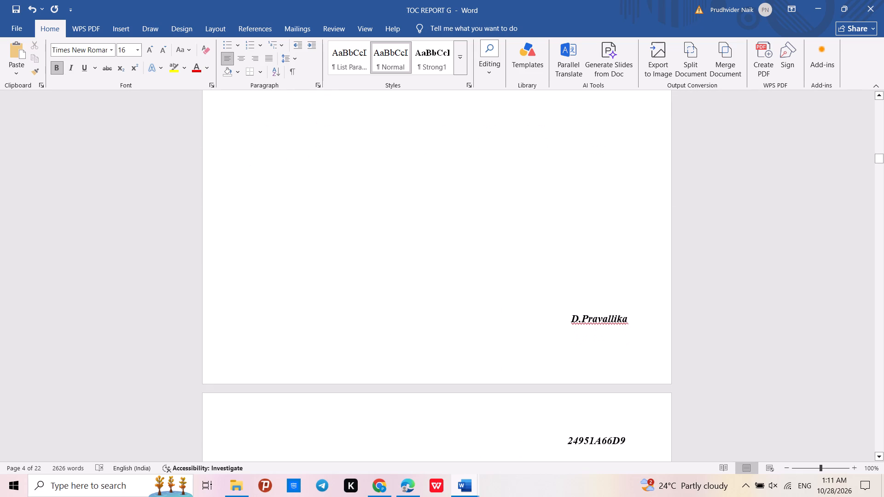
click(545, 260)
key(Delete)
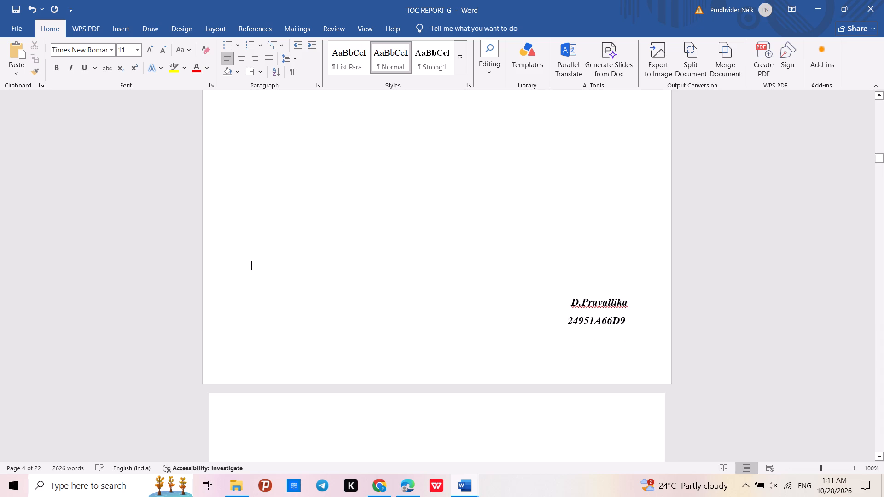
Examine the self-assessment form in TOC REPORT G against the completed form in TOC REPORT.
scroll(545, 260, up, 10)
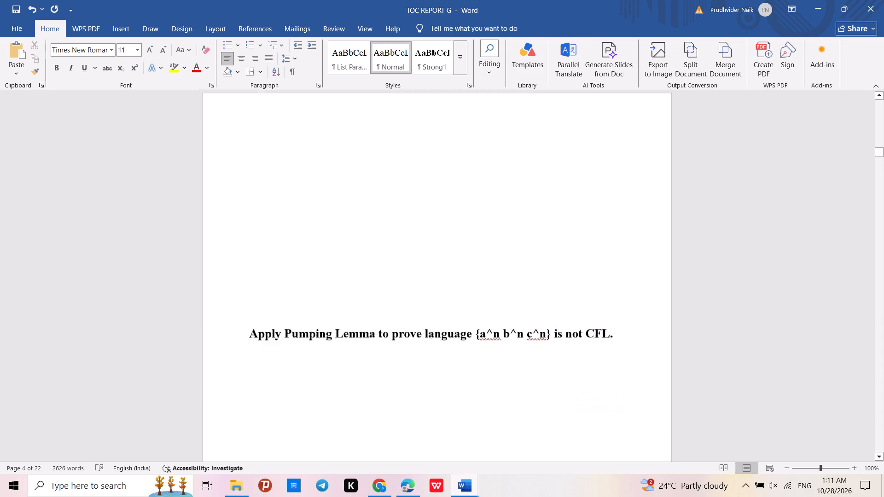
scroll(545, 260, up, 15)
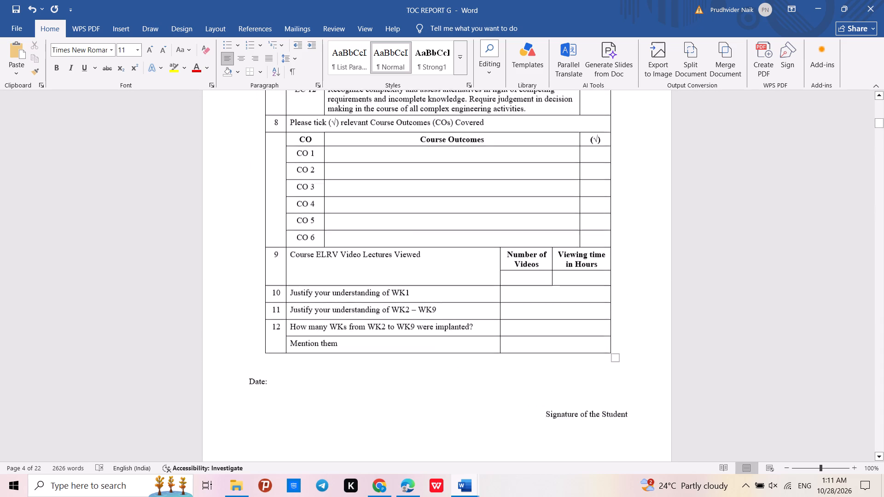
scroll(545, 260, up, 6)
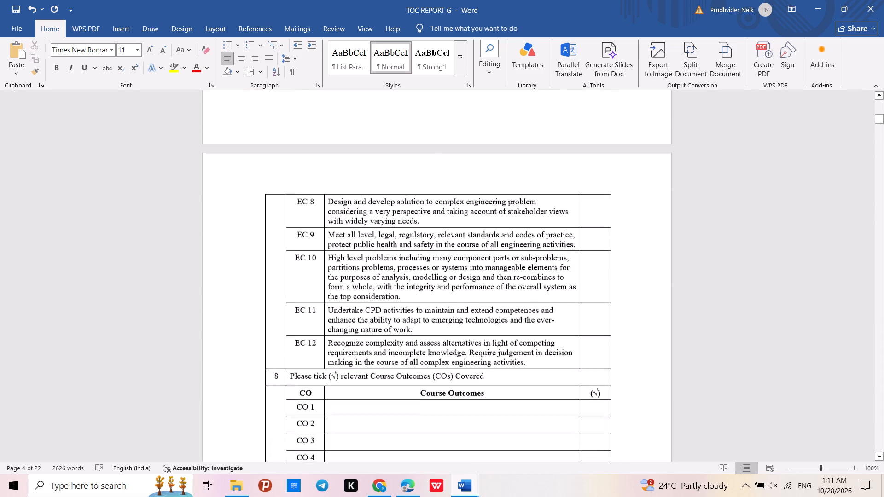
scroll(545, 260, up, 2)
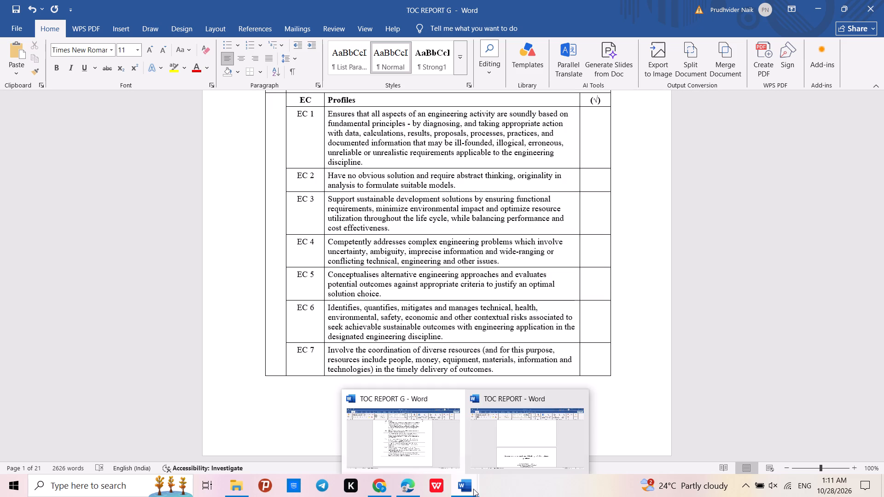
click(482, 460)
scroll(470, 300, up, 2)
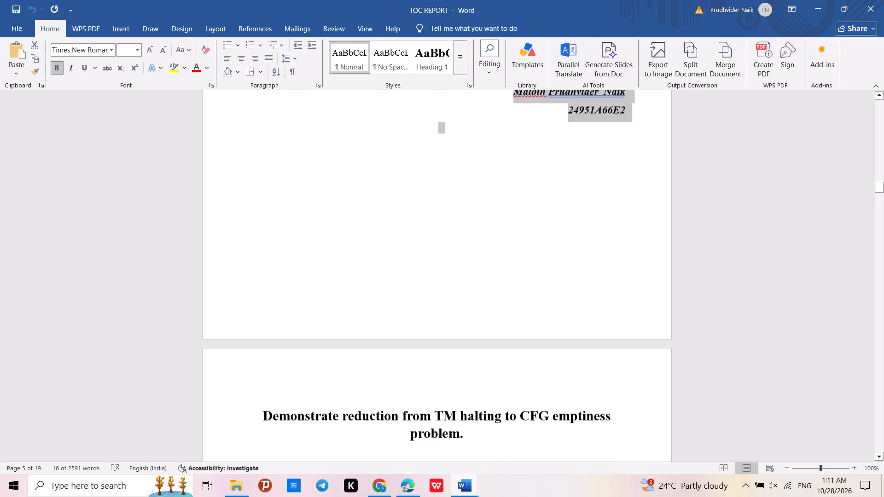
scroll(470, 300, up, 17)
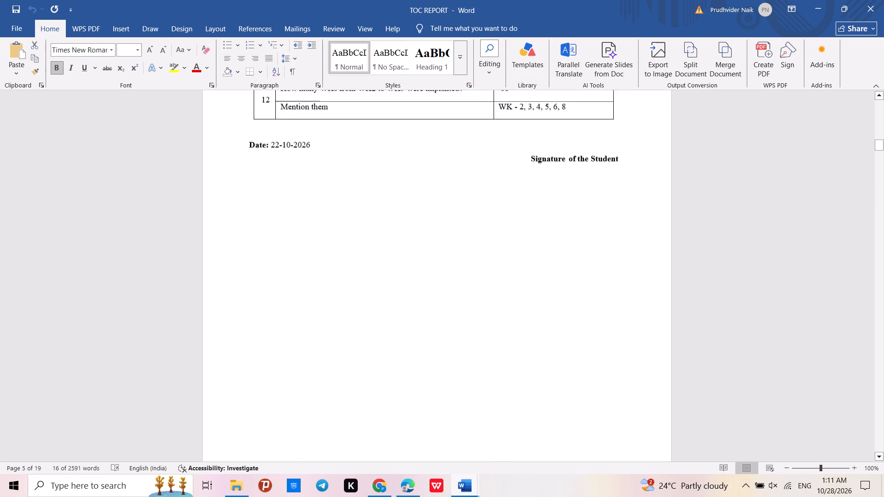
scroll(470, 300, up, 11)
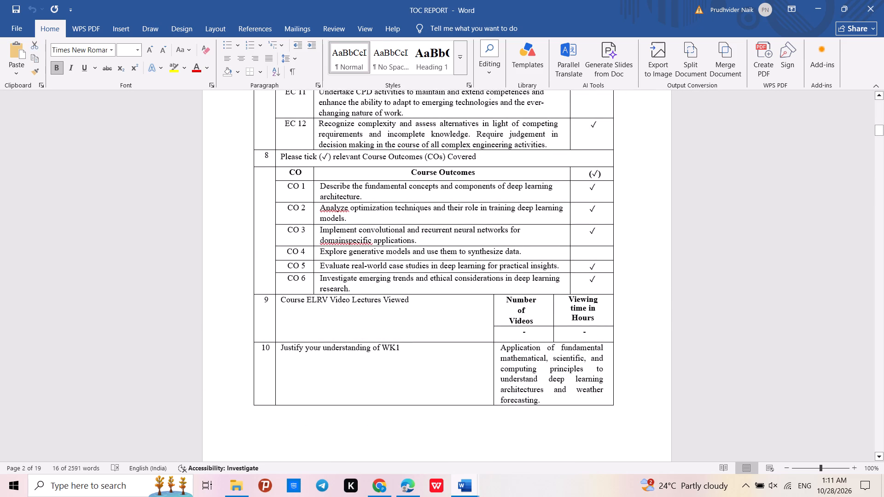
key(alt+Tab)
scroll(470, 300, up, 2)
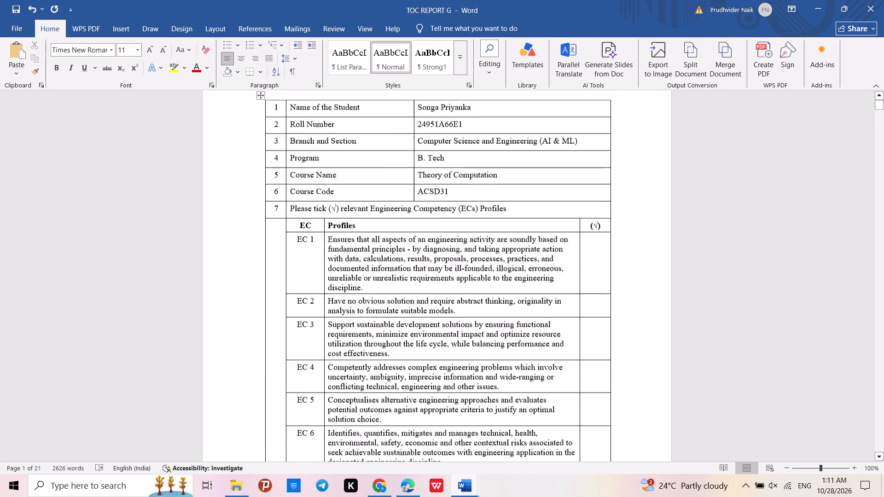
scroll(470, 300, up, 2)
scroll(470, 300, down, 6)
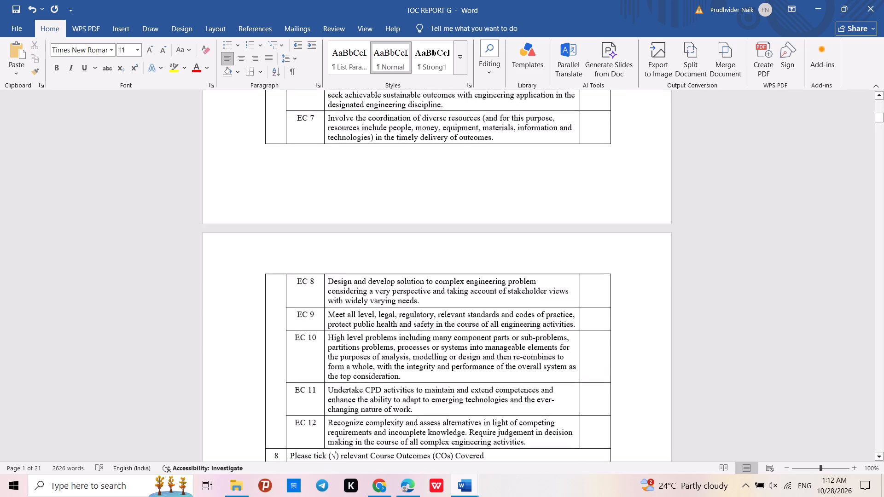
scroll(470, 300, down, 2)
Copy the CO 1 to CO 6 course outcome descriptions from TOC REPORT into the matching empty cells of TOC REPORT G.
key(alt+Tab)
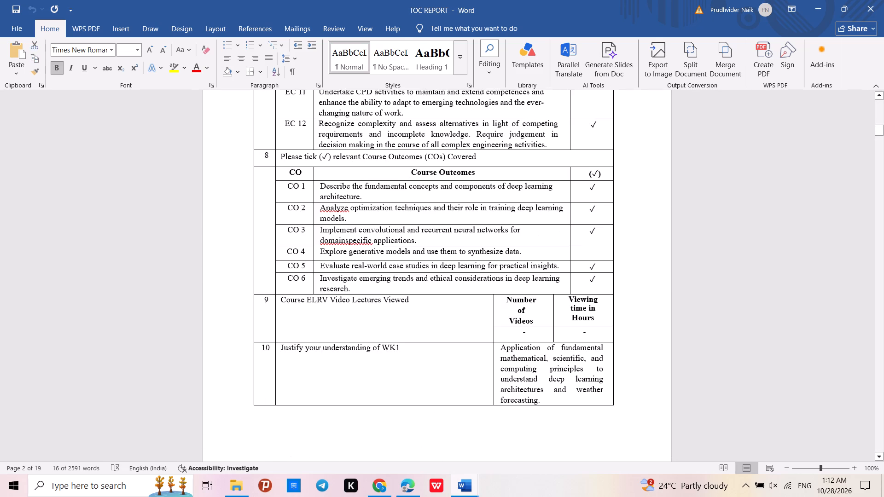
drag(320, 185, 423, 247)
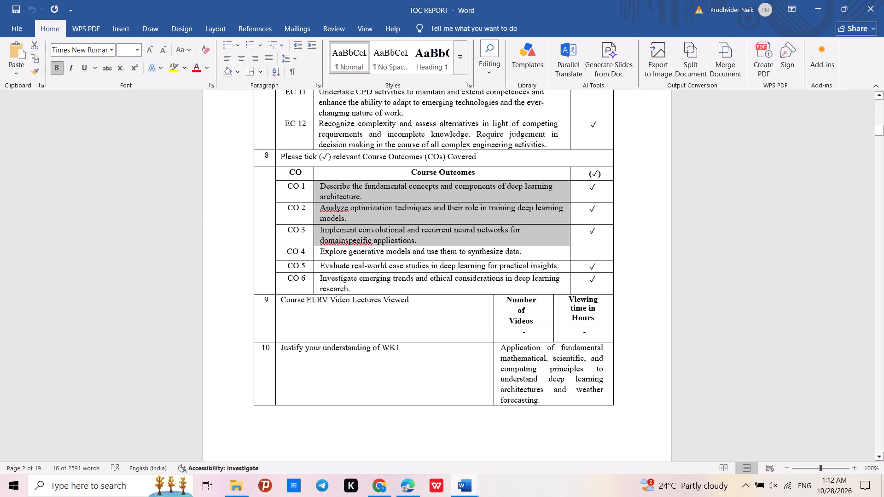
drag(423, 247, 457, 278)
key(ctrl+c)
key(alt+Tab)
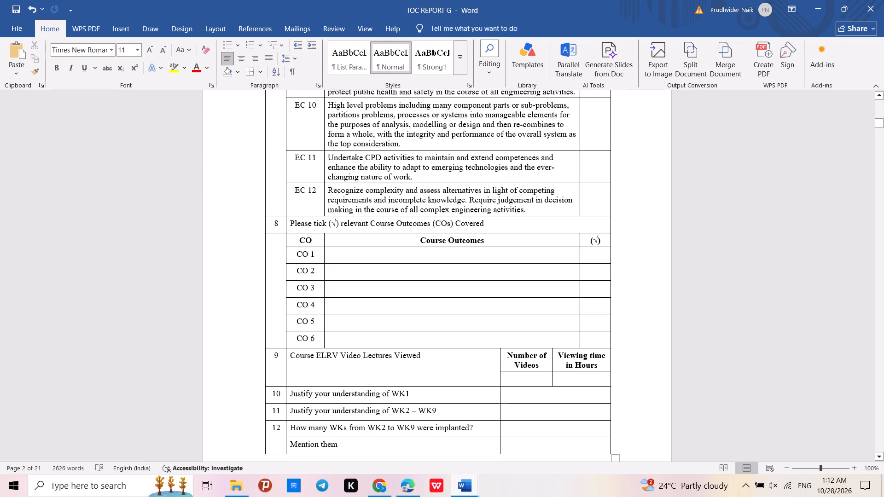
drag(332, 255, 465, 324)
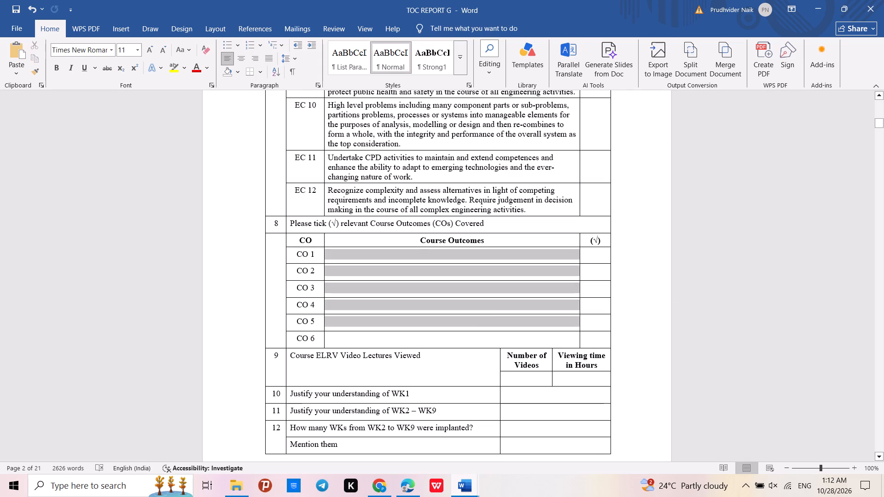
drag(465, 324, 487, 340)
key(ctrl+v)
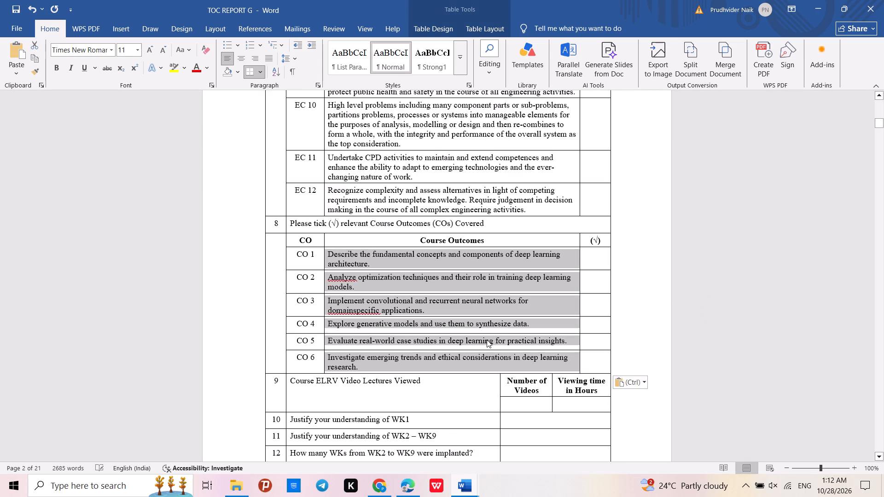
Copy the answers for rows 10 to 12, from the WK1 justification to Mention them, from TOC REPORT into TOC REPORT G's matching cells.
key(alt+Tab)
scroll(487, 340, down, 2)
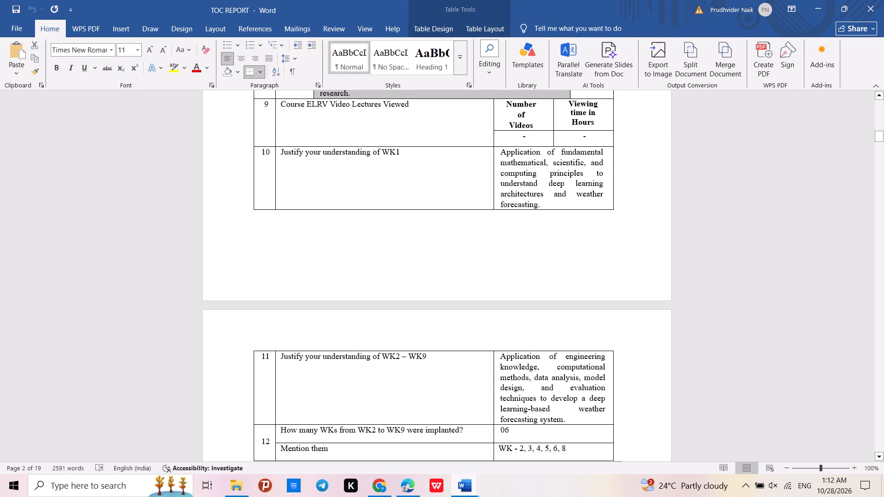
scroll(487, 340, down, 1)
key(alt+Tab)
scroll(487, 340, down, 2)
key(alt+Tab)
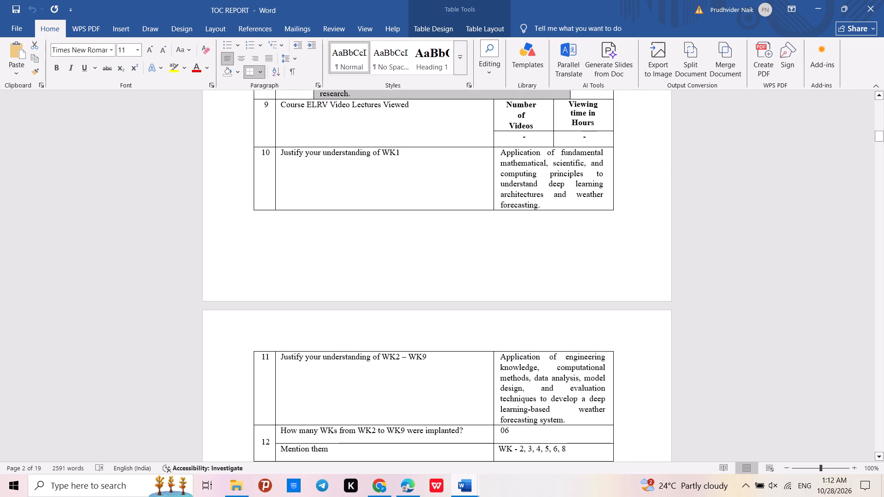
key(alt+Tab)
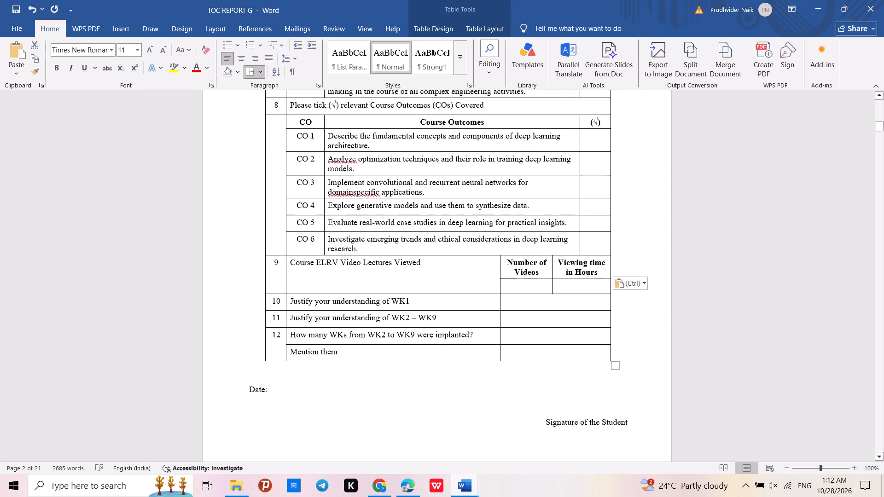
key(alt+Tab)
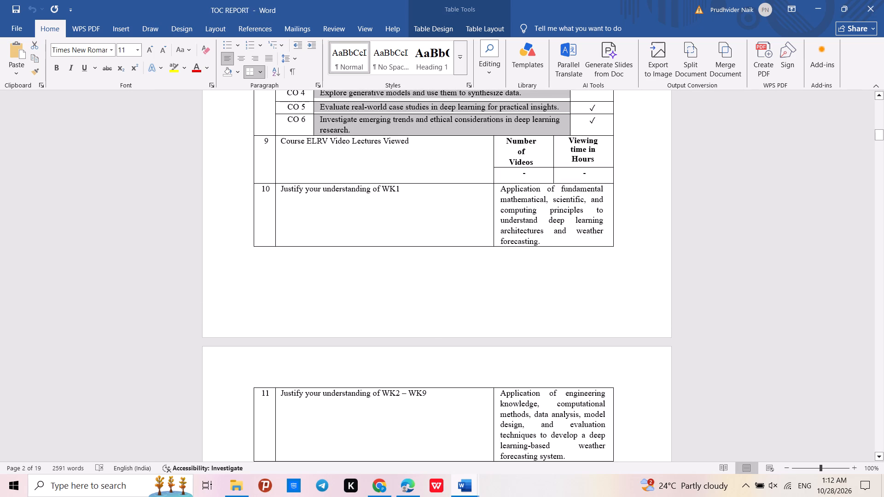
click(500, 185)
drag(500, 190, 575, 496)
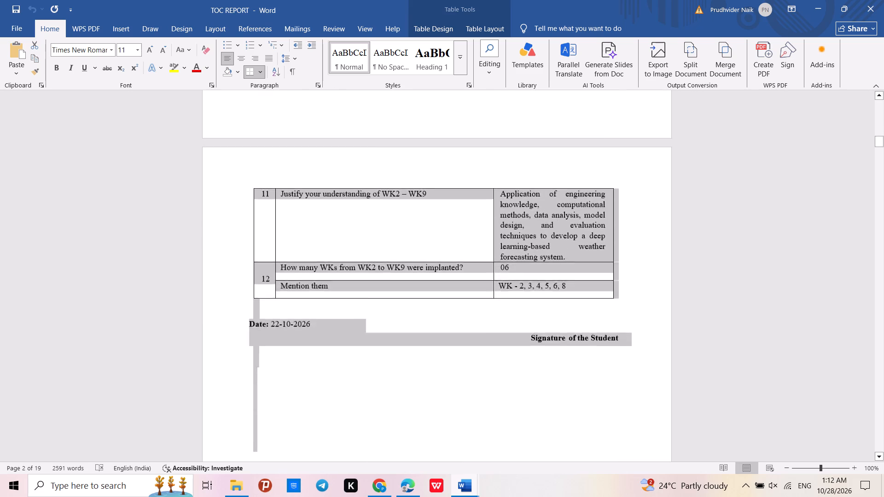
drag(575, 496, 552, 92)
scroll(552, 92, up, 1)
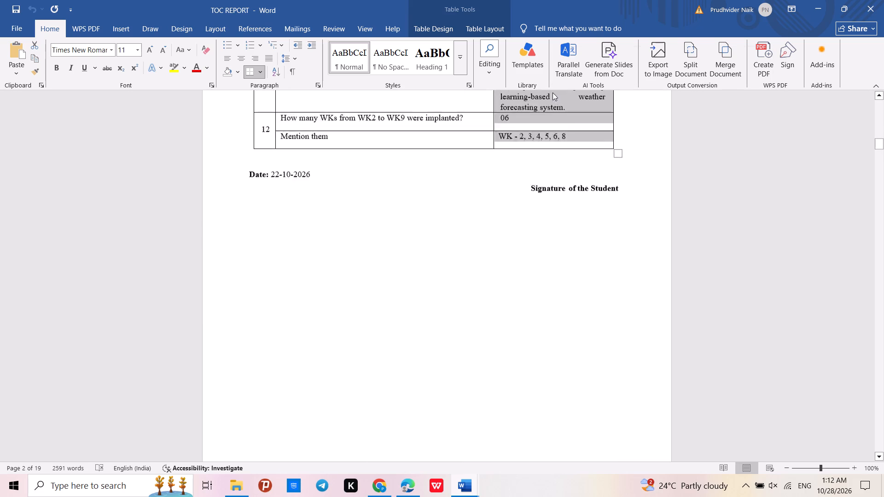
scroll(552, 92, up, 1)
key(ctrl+c)
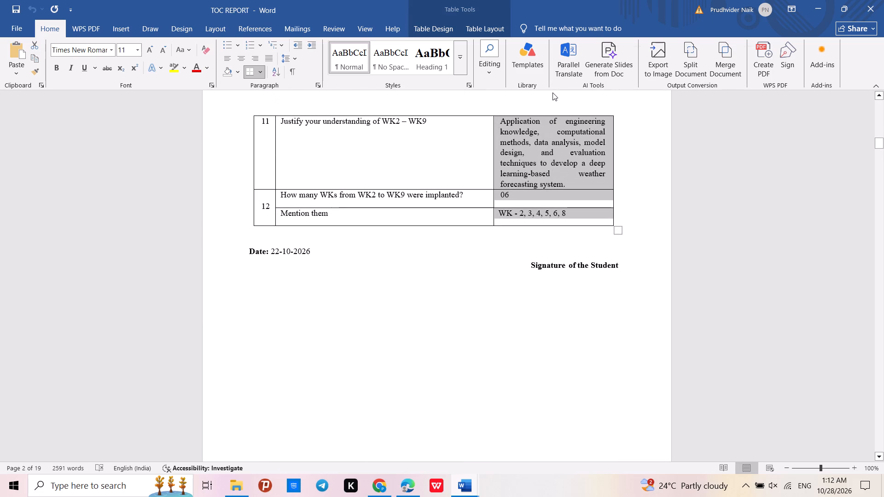
key(alt+Tab)
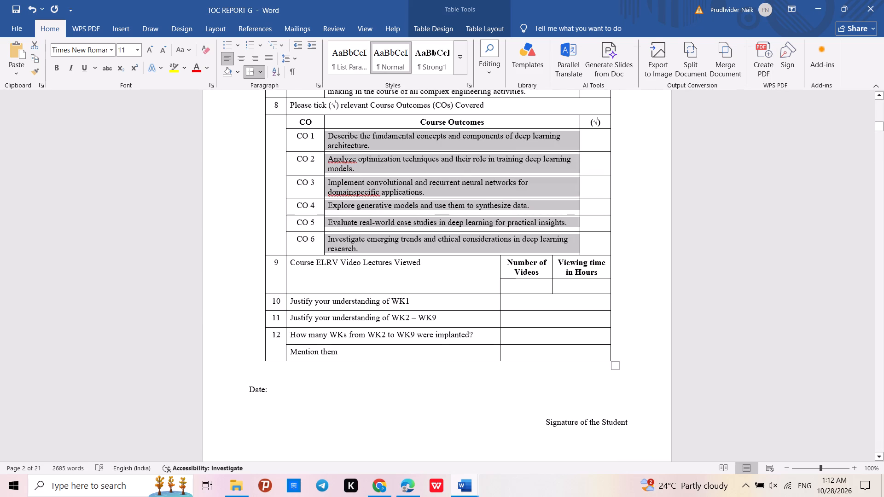
click(508, 299)
drag(508, 299, 535, 319)
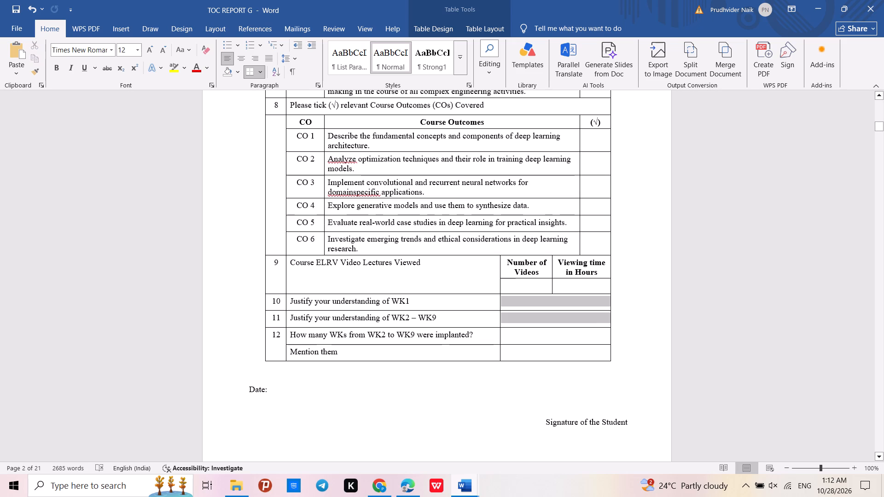
drag(535, 319, 600, 365)
key(alt+Tab)
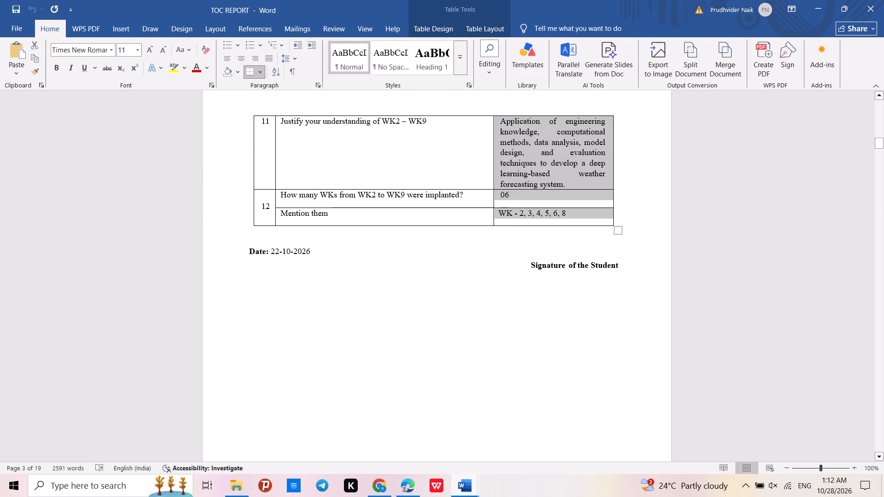
key(alt+Tab)
click(516, 305)
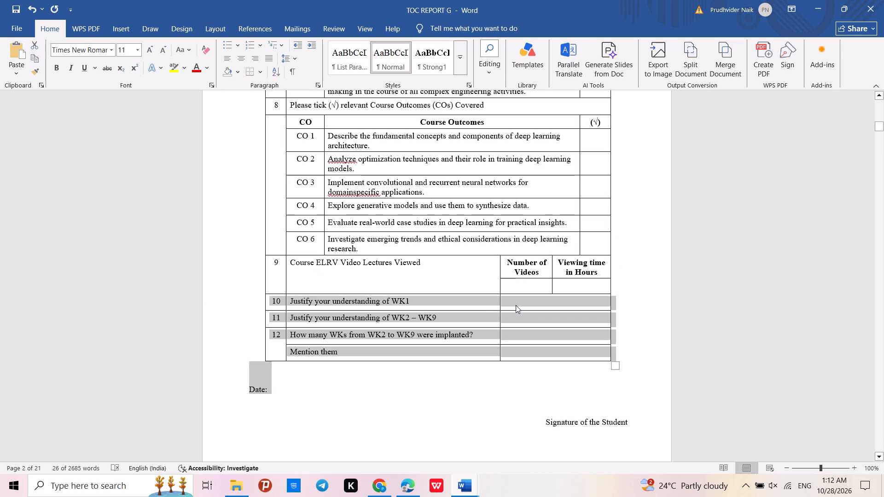
drag(507, 301, 533, 346)
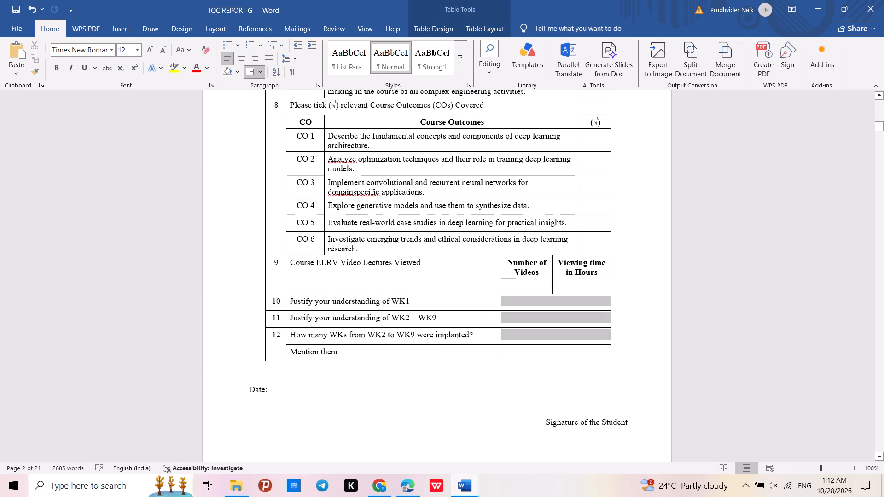
drag(533, 346, 533, 347)
key(ctrl+v)
Review the self-assessment form in TOC REPORT G, from the student details to the filled answer rows and signature area.
scroll(533, 347, down, 1)
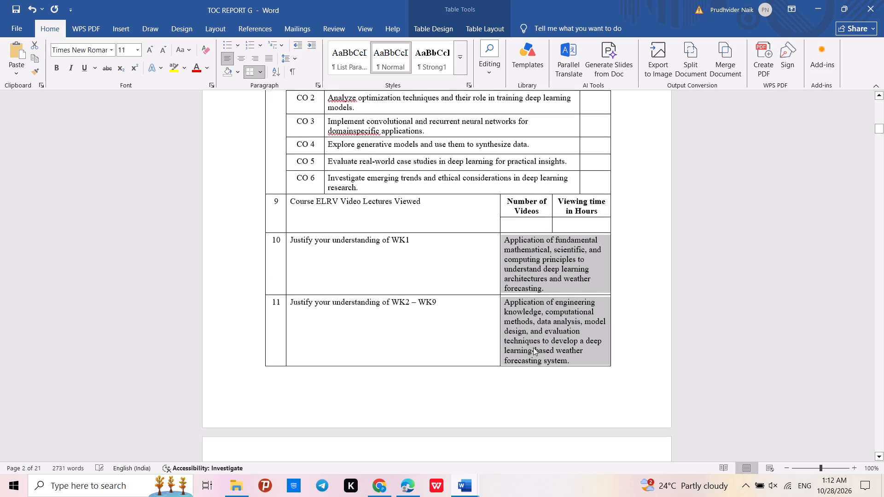
scroll(533, 347, down, 9)
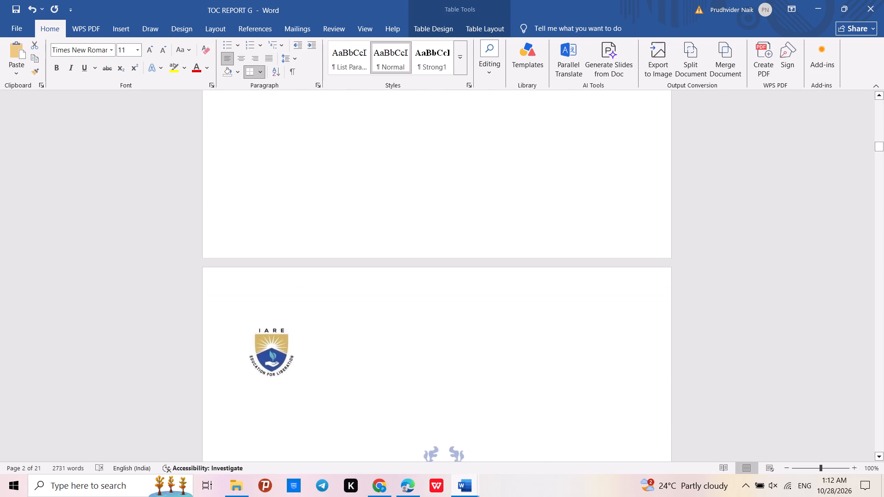
scroll(533, 347, down, 11)
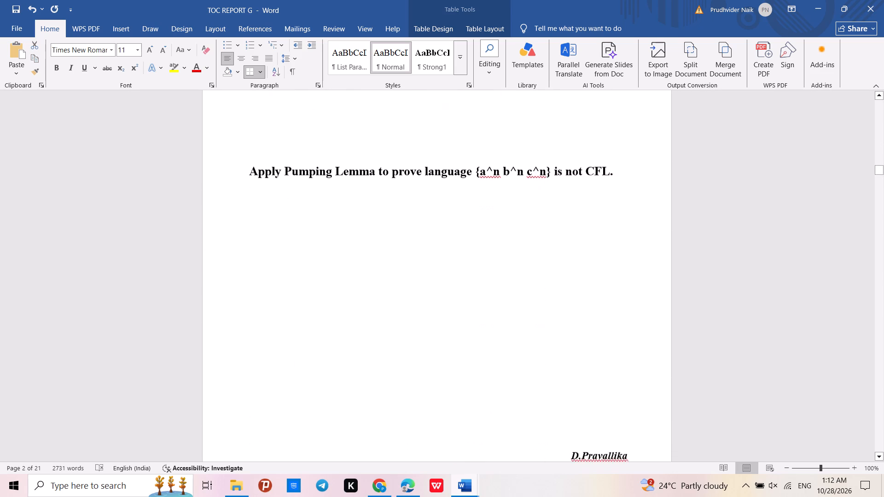
scroll(533, 347, up, 13)
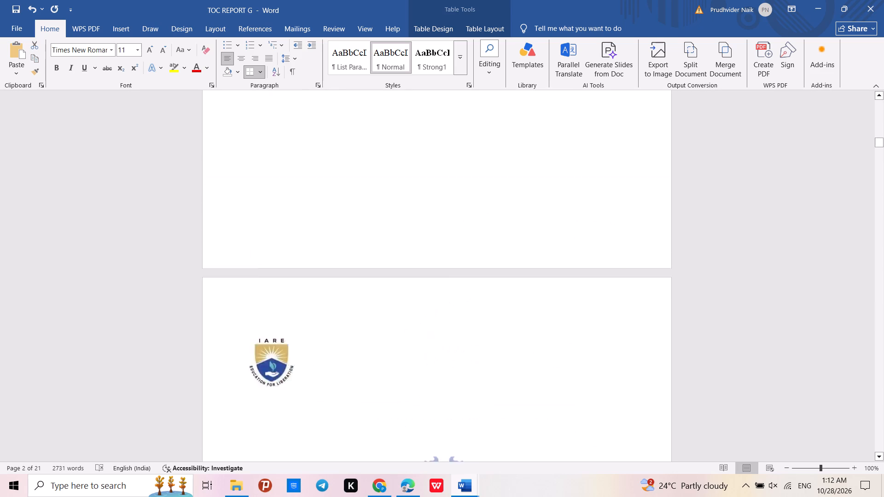
scroll(533, 347, up, 14)
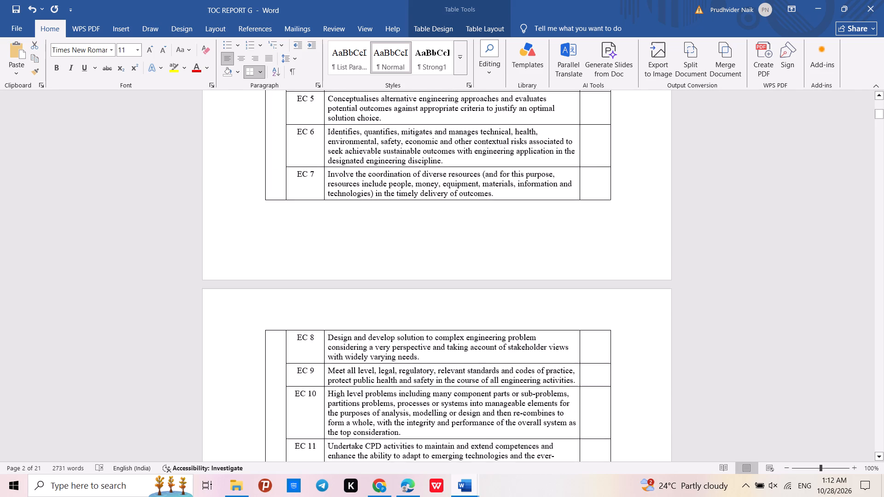
scroll(533, 347, up, 1)
scroll(479, 356, up, 6)
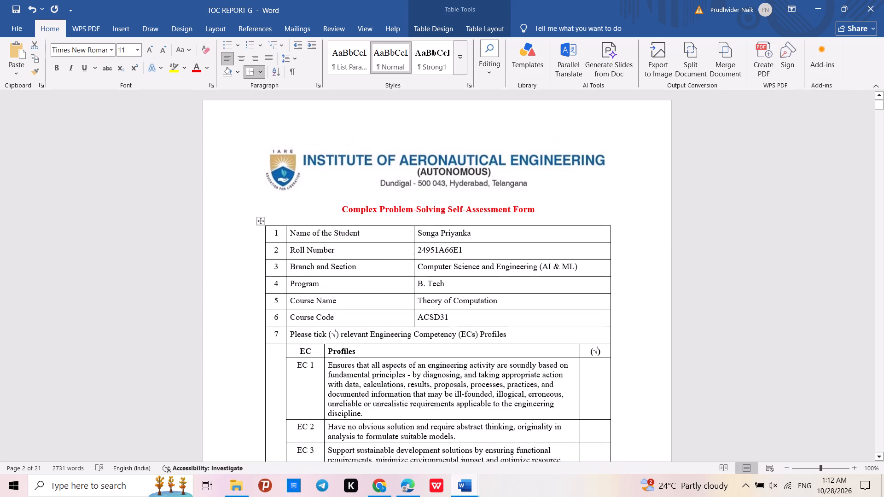
scroll(387, 142, down, 11)
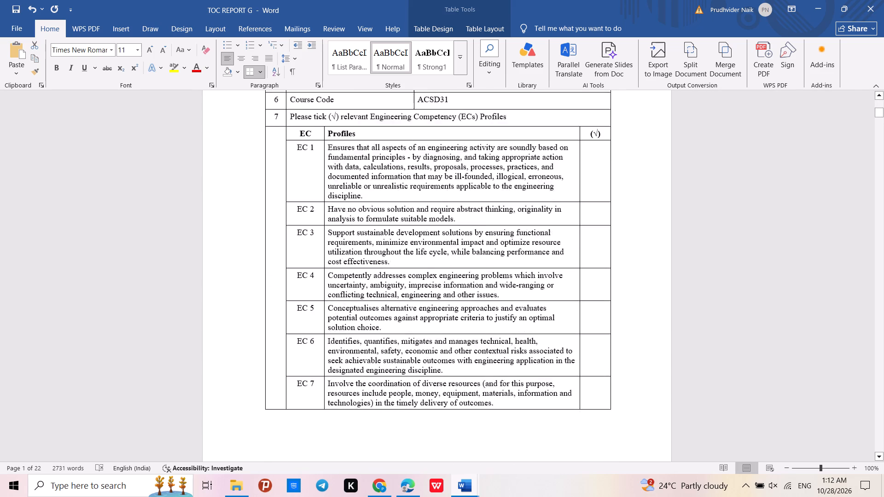
scroll(387, 142, down, 6)
scroll(387, 142, up, 6)
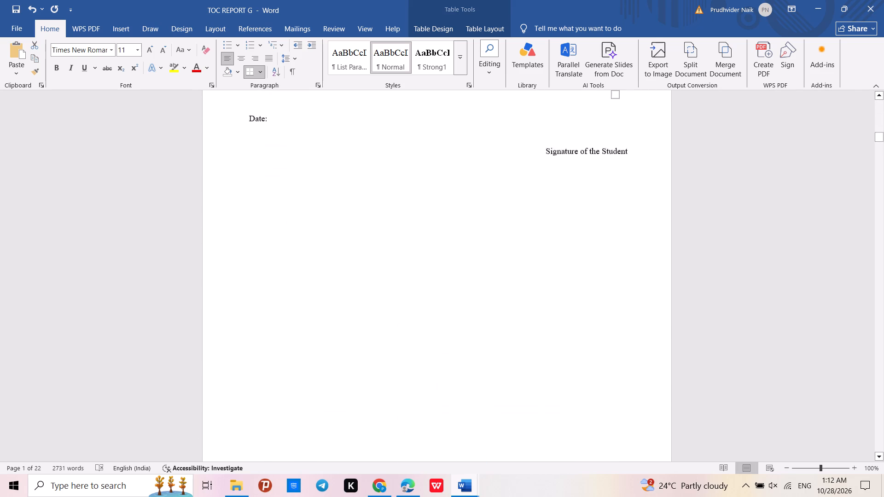
scroll(387, 142, up, 4)
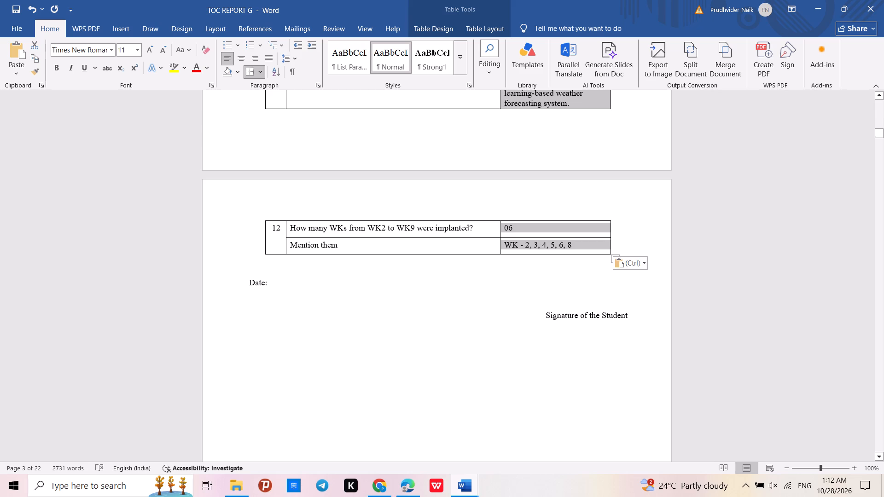
Make the project title APPLY PUMPING LEMMA TO PROVE LANGUAGE {A^N B^N C^N} IS NOT CFL bold in the certificate paragraph.
scroll(453, 248, down, 9)
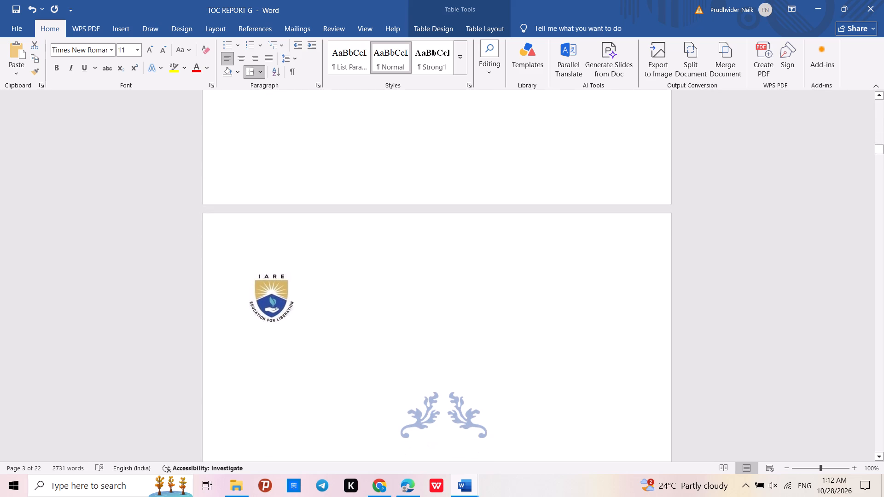
scroll(453, 248, down, 5)
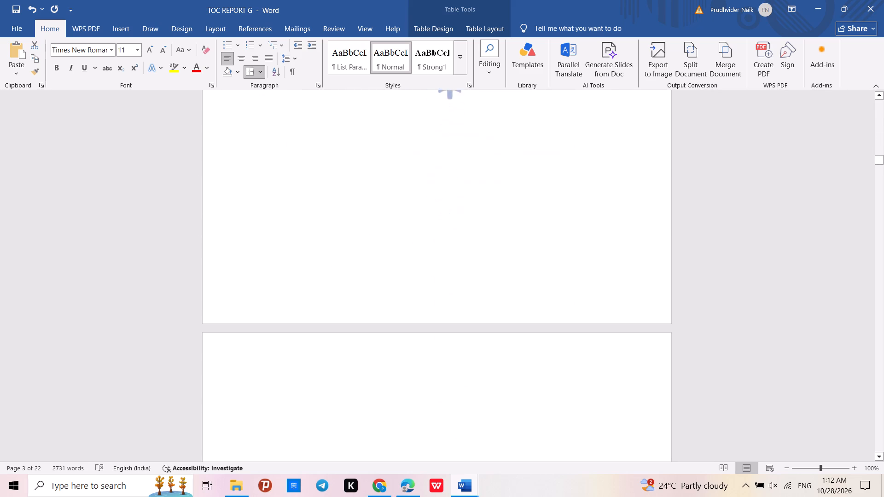
scroll(453, 248, down, 3)
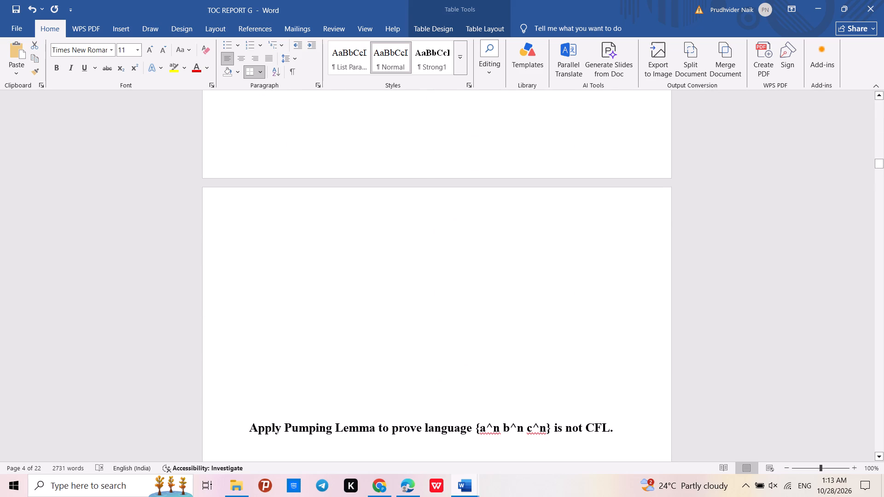
scroll(453, 248, down, 7)
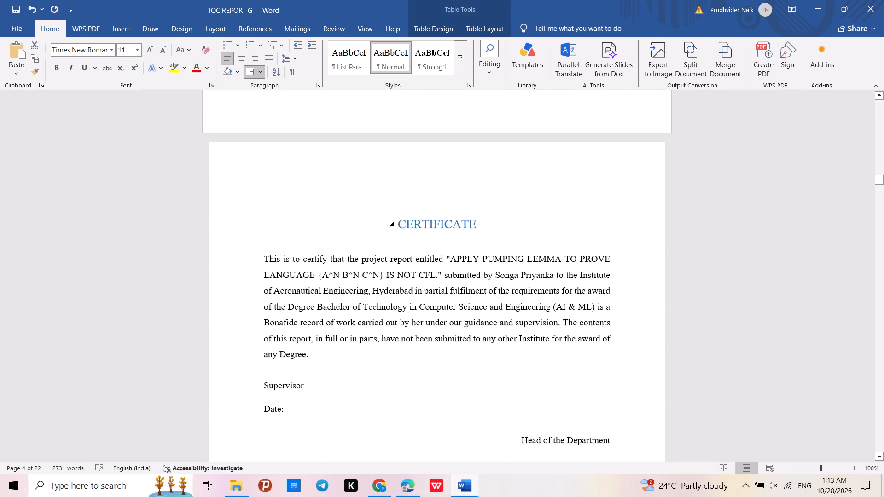
scroll(453, 248, down, 1)
drag(449, 260, 434, 274)
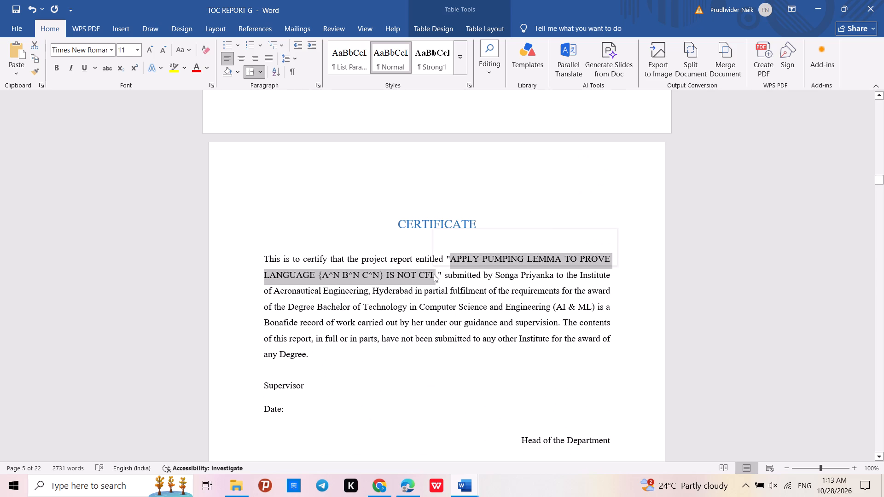
click(63, 72)
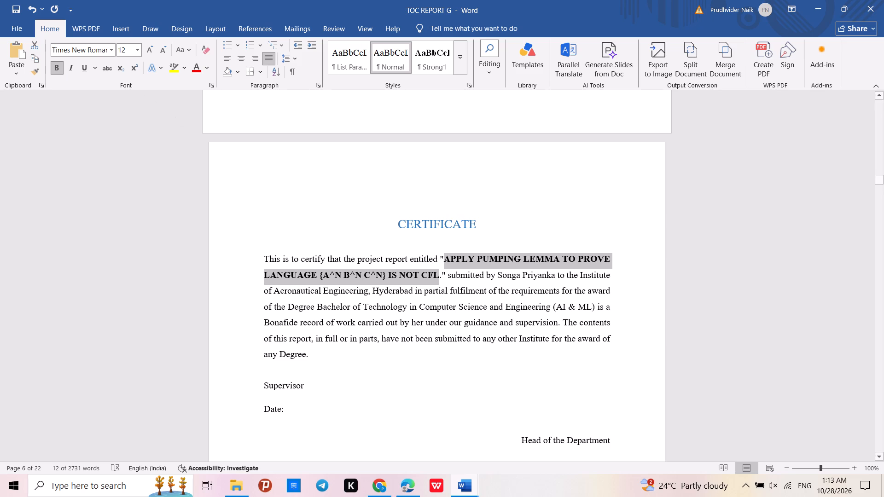
click(280, 200)
Move the Supervisor(s) label on the Approval Sheet closer to the right margin by adding four tab spaces before it.
scroll(360, 240, down, 3)
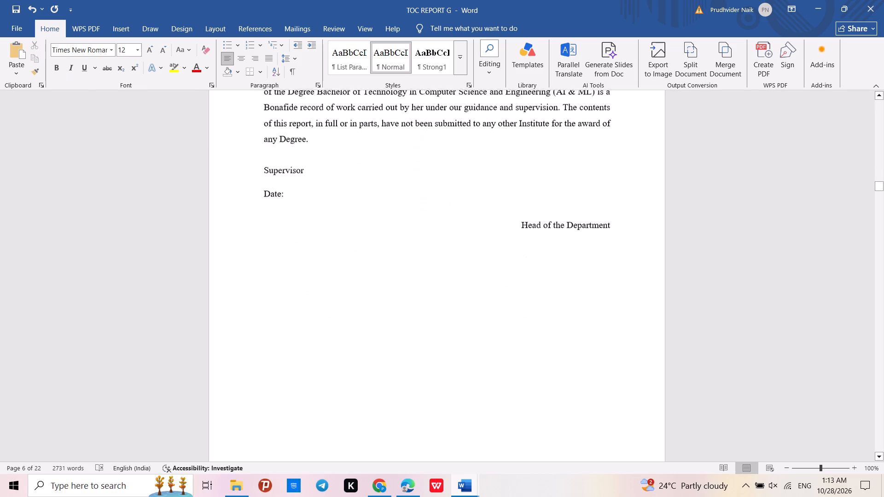
scroll(360, 240, down, 6)
click(447, 283)
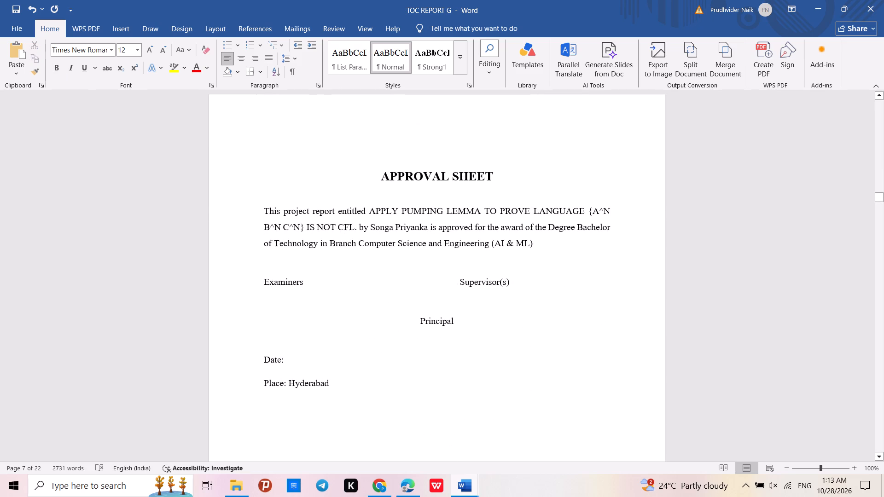
key(Tab)
key(Tab)
key(Tab)
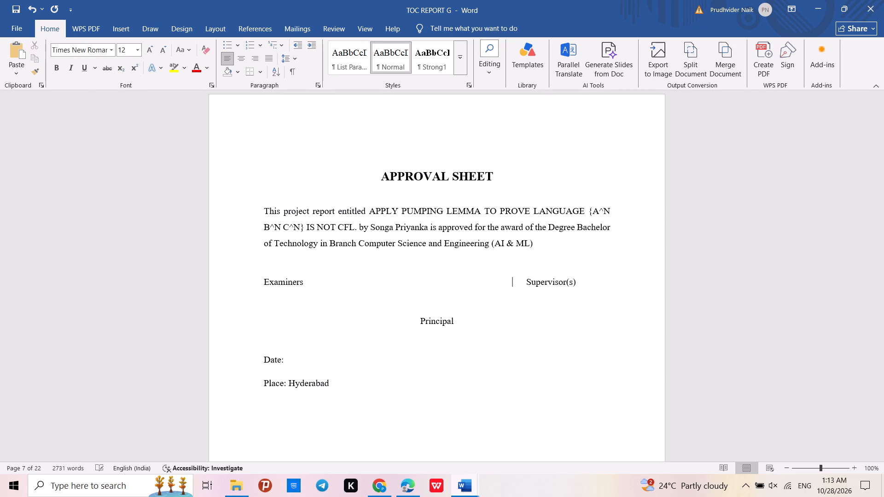
key(Tab)
Copy the table of contents entries in TOC REPORT G, from Certificate through References.
scroll(447, 283, down, 2)
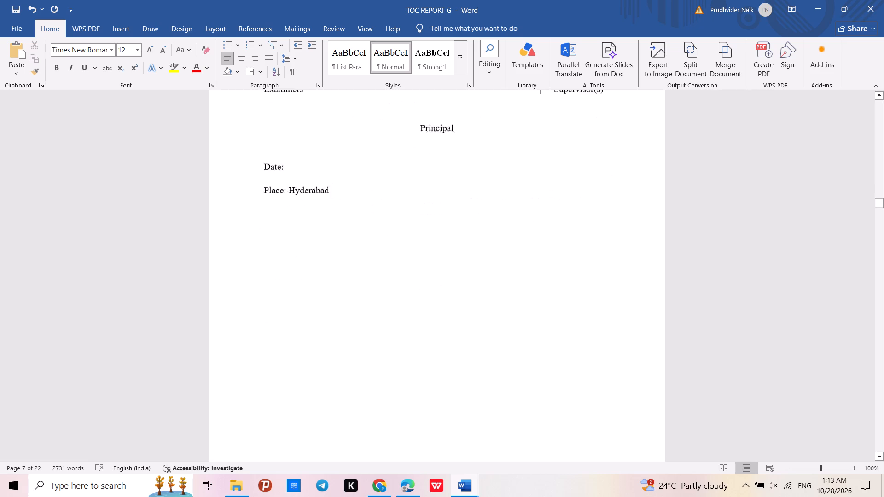
scroll(447, 283, down, 7)
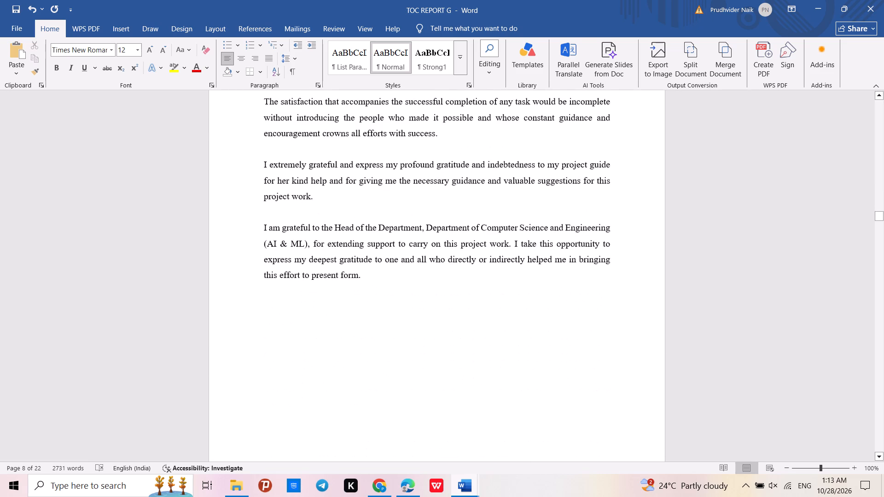
scroll(447, 283, down, 5)
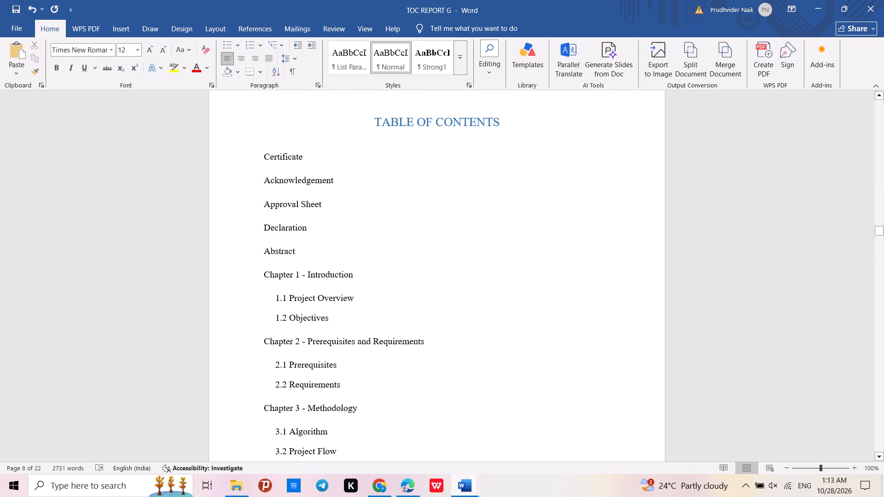
scroll(447, 283, down, 4)
scroll(380, 262, up, 1)
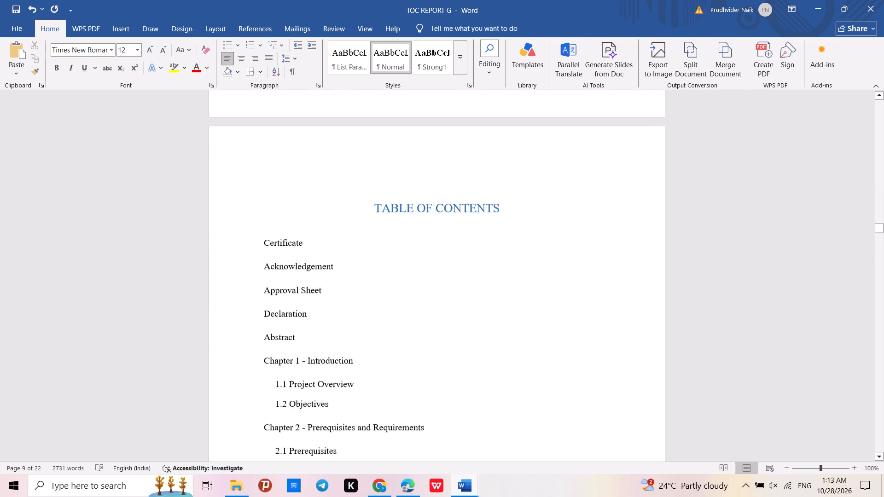
scroll(380, 262, up, 1)
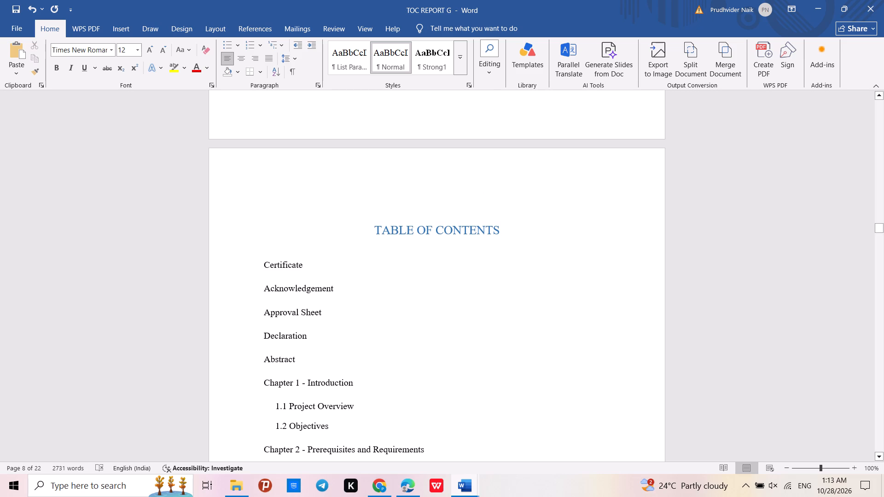
drag(253, 249, 267, 268)
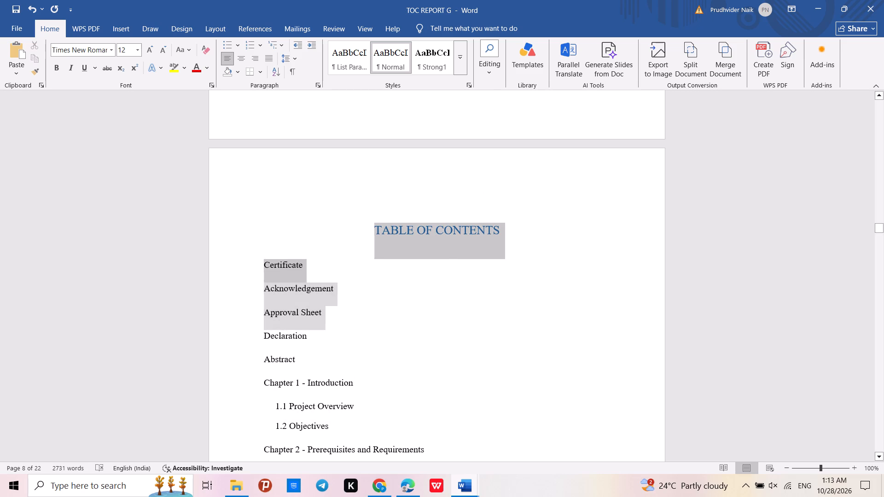
drag(267, 268, 265, 266)
click(265, 266)
drag(265, 266, 326, 445)
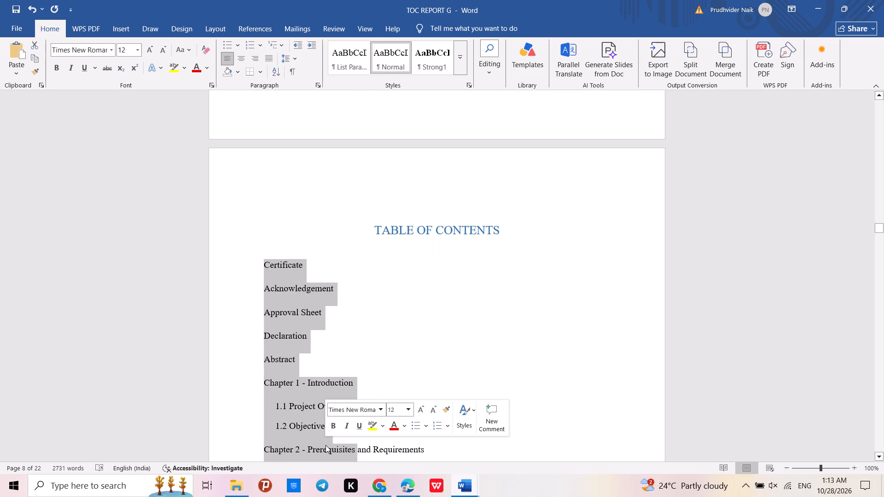
key(shift+Down)
key(shift+Down)
key(shift+Down)
key(shift+Down)
key(shift+Down)
key(shift+Down)
key(shift+Down)
key(shift+Down)
key(shift+Down)
key(shift+Down)
key(shift+Down)
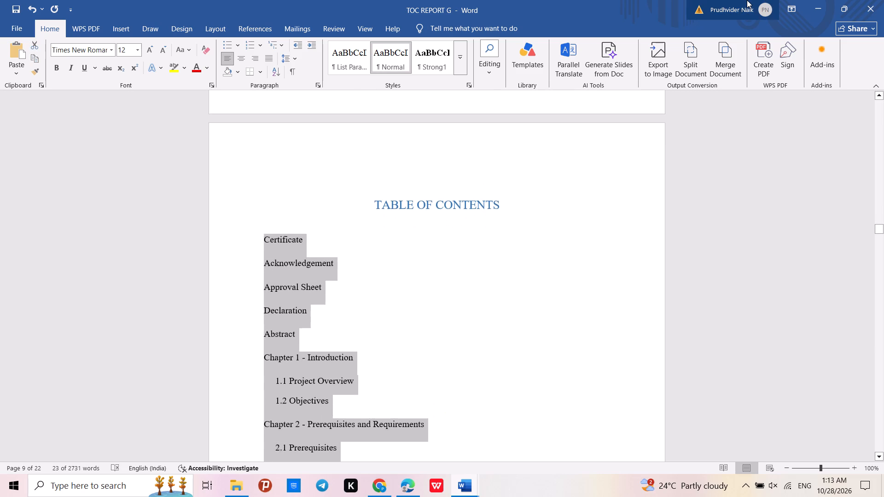
key(shift+Down)
key(shift+Down)
key(shift+Down)
key(shift+Up)
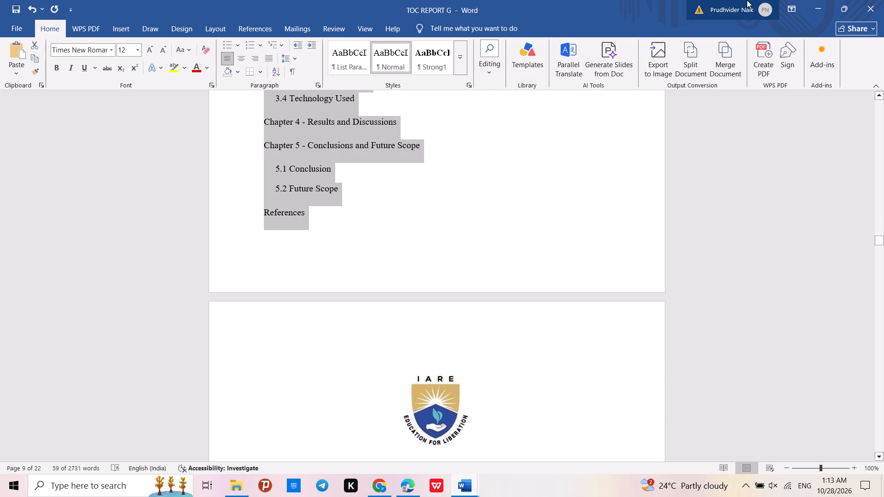
key(shift+Up)
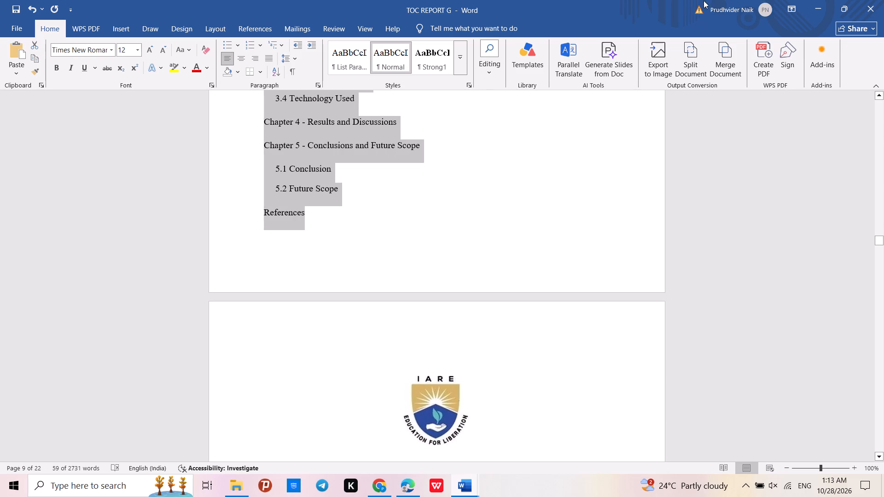
key(ctrl+c)
Look through TOC REPORT's front matter and opening chapters for a matching table of contents page.
scroll(285, 163, up, 2)
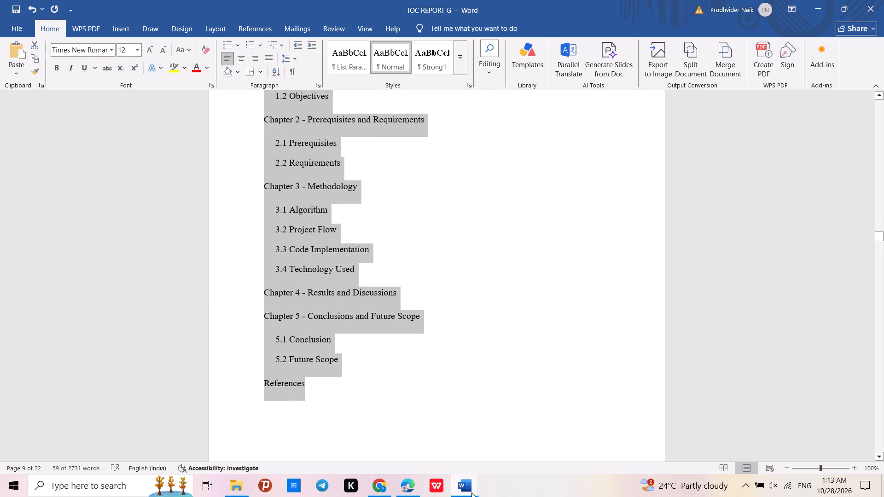
click(503, 421)
scroll(503, 421, down, 5)
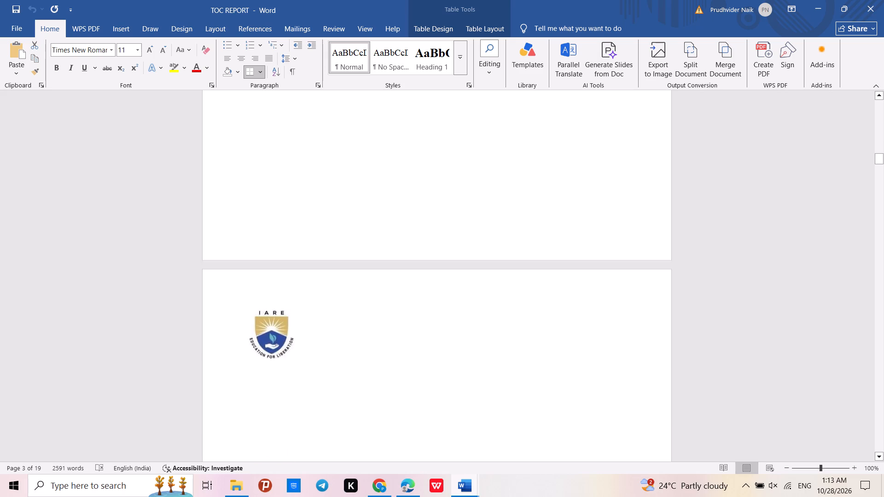
scroll(503, 421, down, 16)
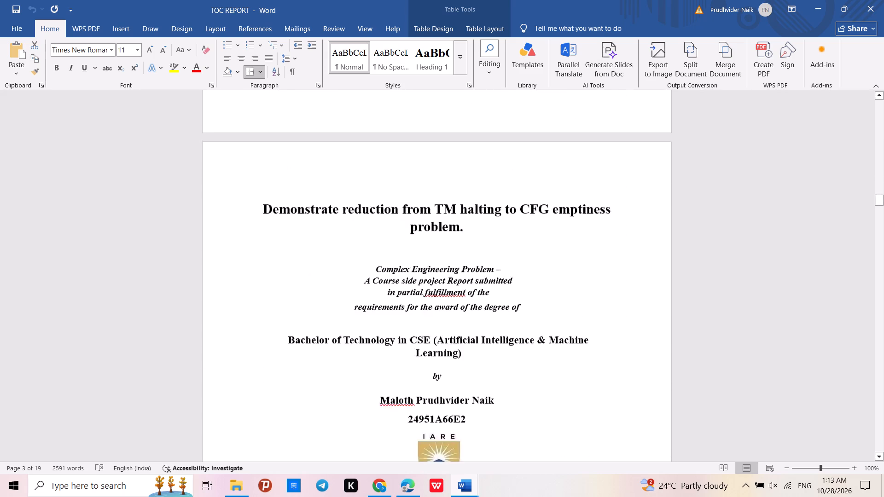
scroll(503, 421, down, 16)
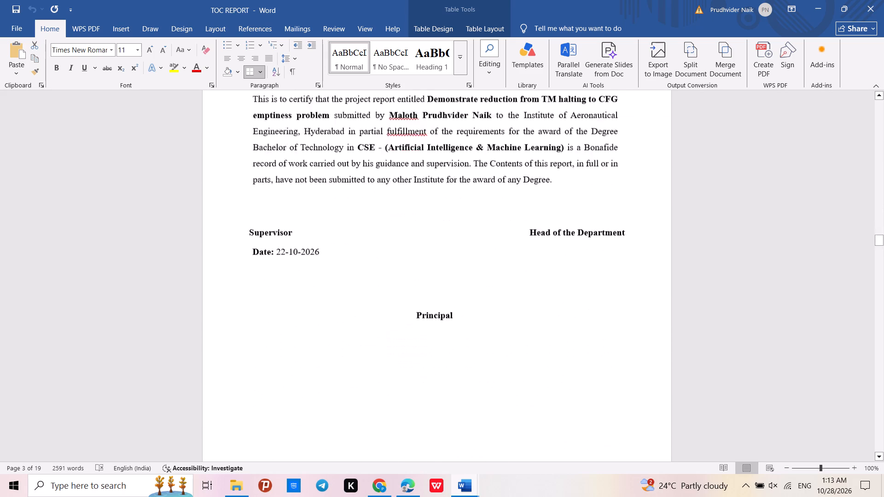
scroll(503, 421, down, 15)
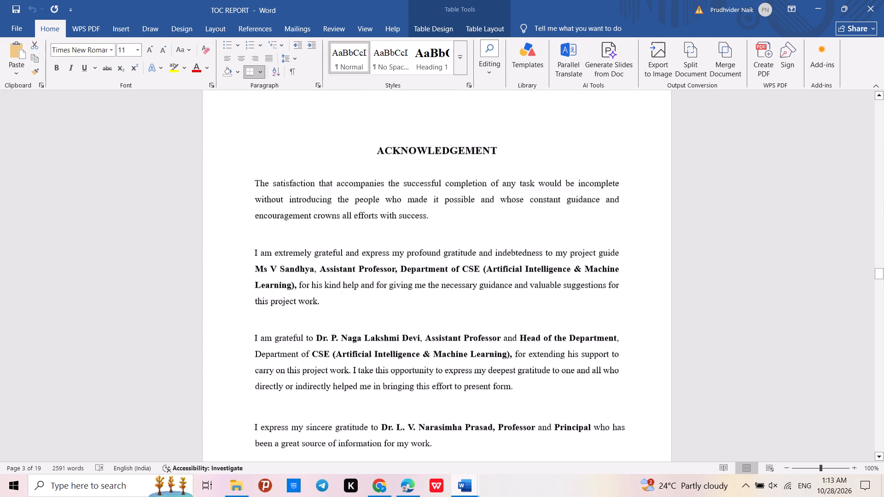
scroll(503, 421, down, 10)
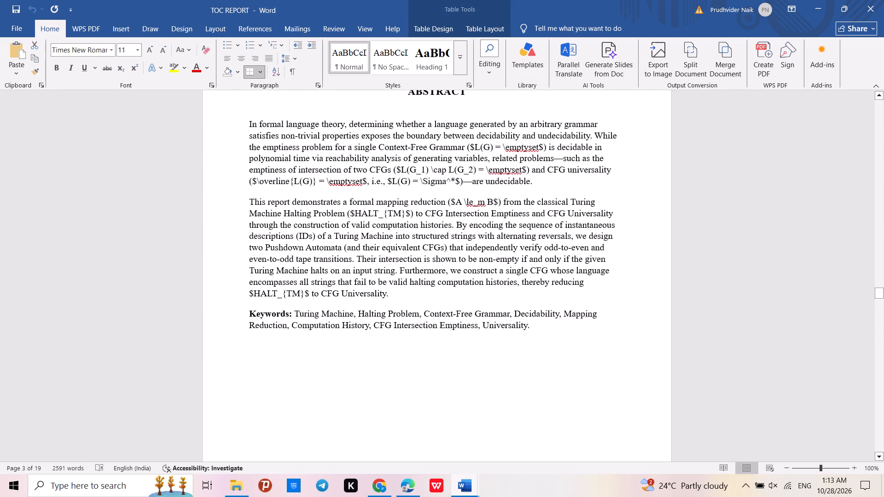
scroll(503, 421, down, 4)
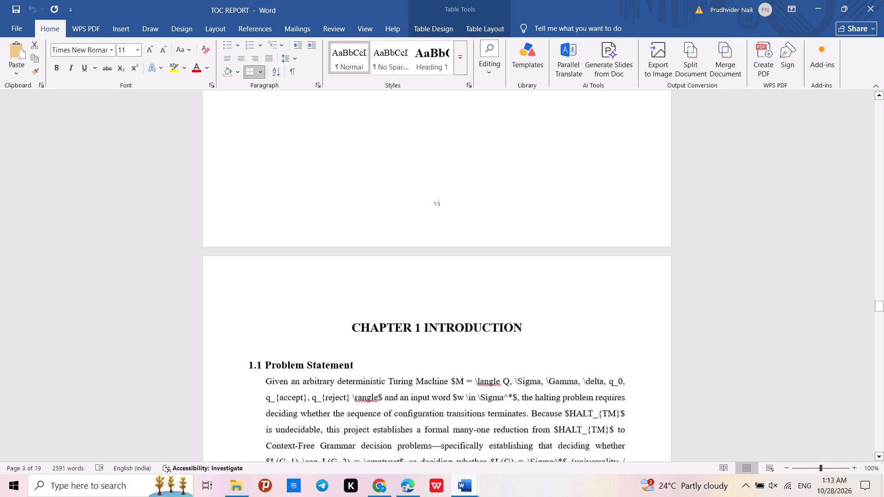
scroll(503, 421, down, 4)
scroll(503, 421, up, 11)
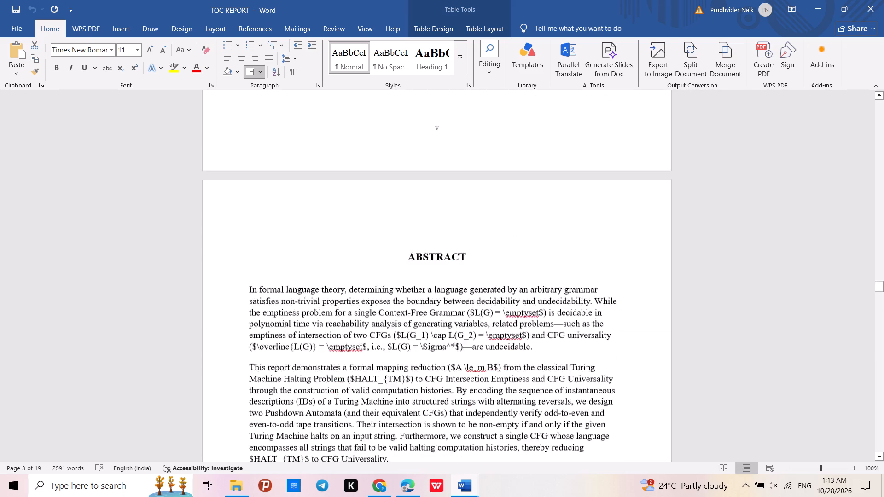
scroll(503, 421, up, 16)
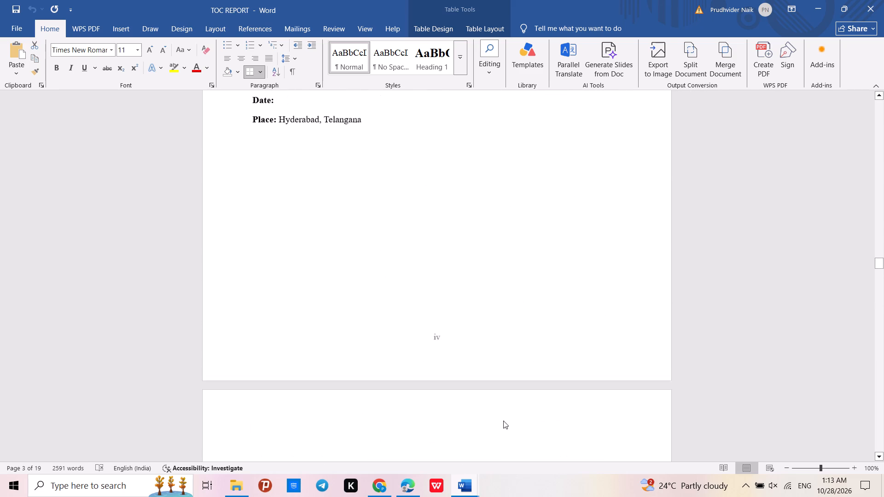
scroll(503, 421, up, 11)
scroll(503, 421, down, 6)
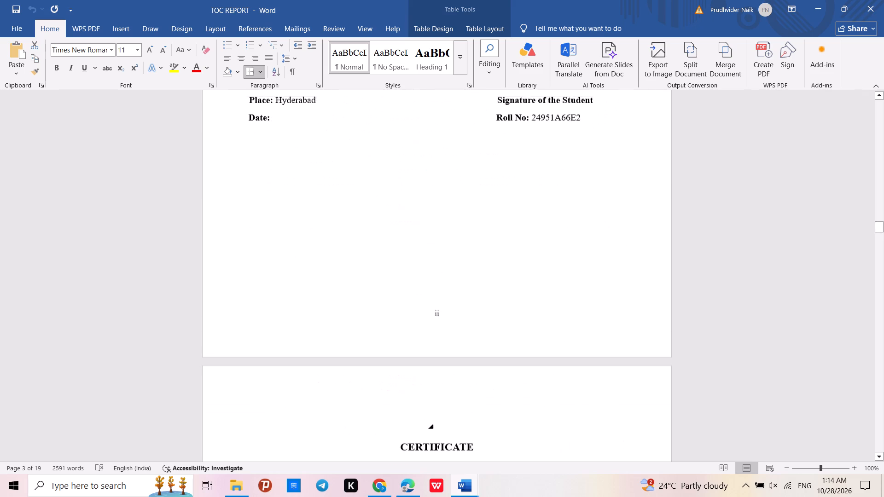
scroll(503, 421, down, 20)
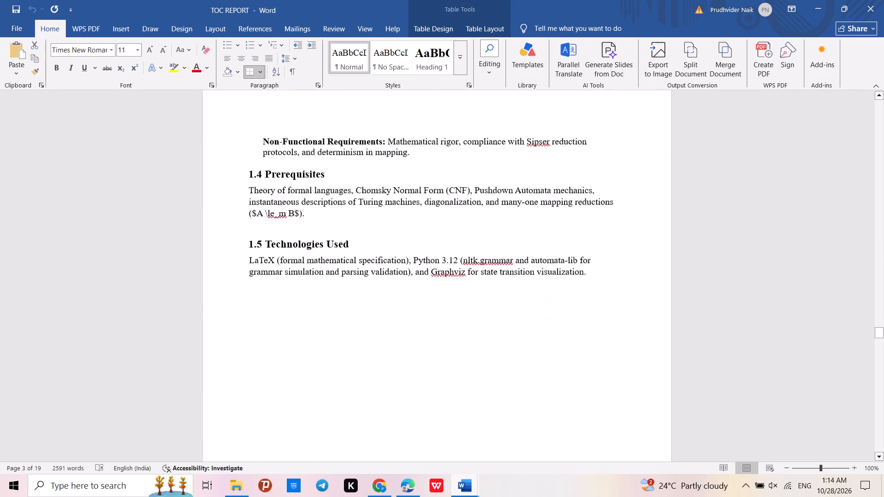
scroll(503, 421, down, 11)
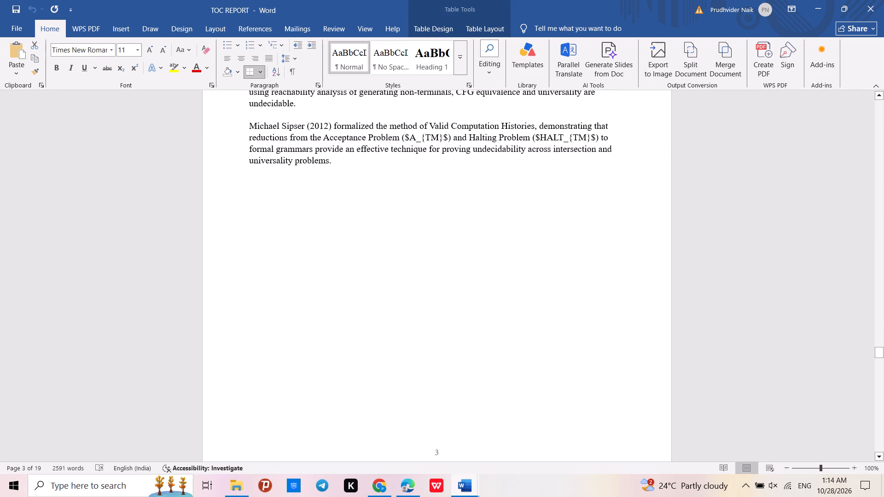
Delete the entire table of contents from TOC REPORT G, including its entries, the TABLE OF CONTENTS heading and its page.
key(alt+Tab)
key(Delete)
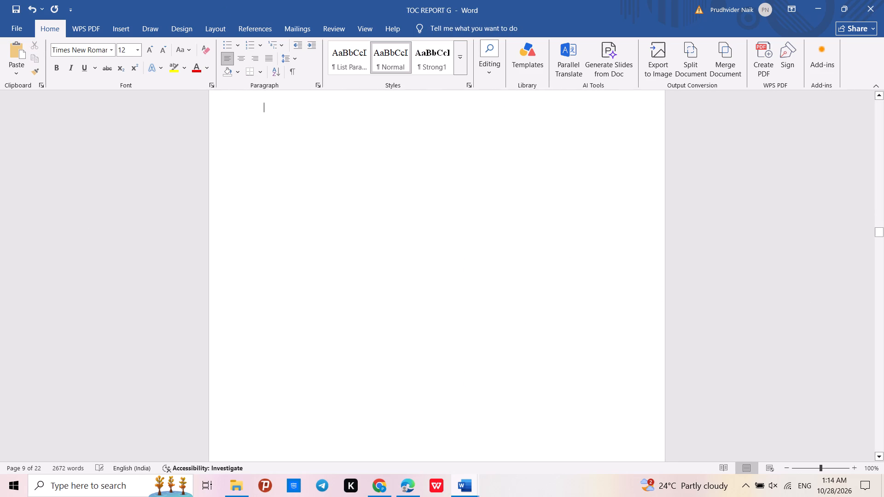
scroll(503, 421, up, 3)
key(BackSpace)
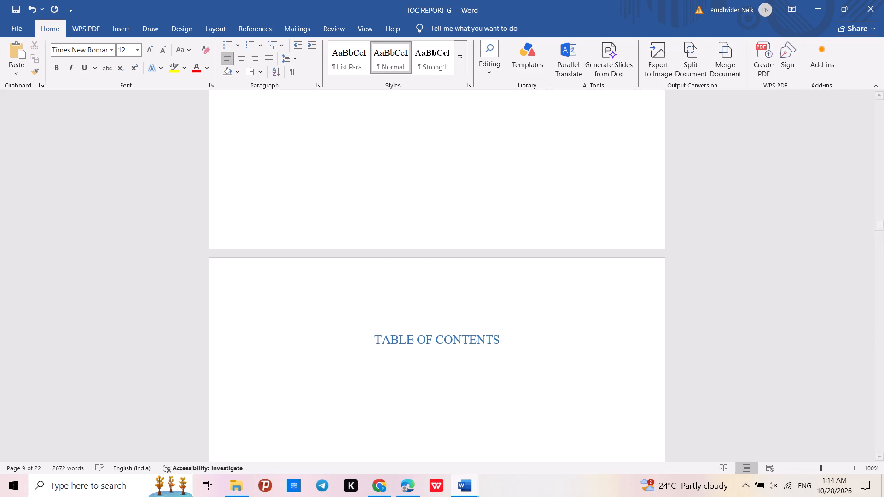
key(BackSpace)
key(BackSpace)
key(BackSpace)
key(BackSpace)
key(BackSpace)
key(BackSpace)
key(BackSpace)
key(BackSpace)
key(BackSpace)
key(BackSpace)
key(BackSpace)
key(BackSpace)
key(BackSpace)
key(BackSpace)
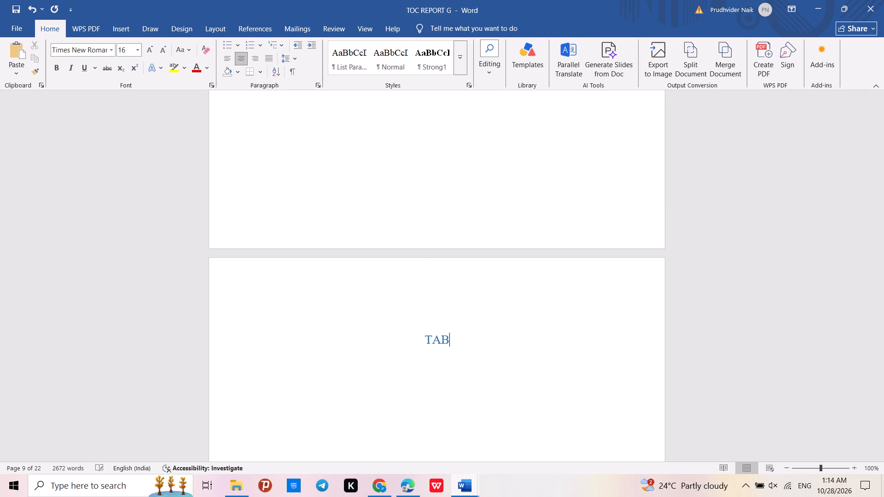
key(BackSpace)
key(BackSpace)
key(BackSpace)
key(BackSpace)
Compare the Declaration page in TOC REPORT G with the Declaration and surrounding front-matter pages in TOC REPORT.
scroll(503, 421, up, 1)
scroll(503, 421, down, 6)
scroll(503, 421, up, 1)
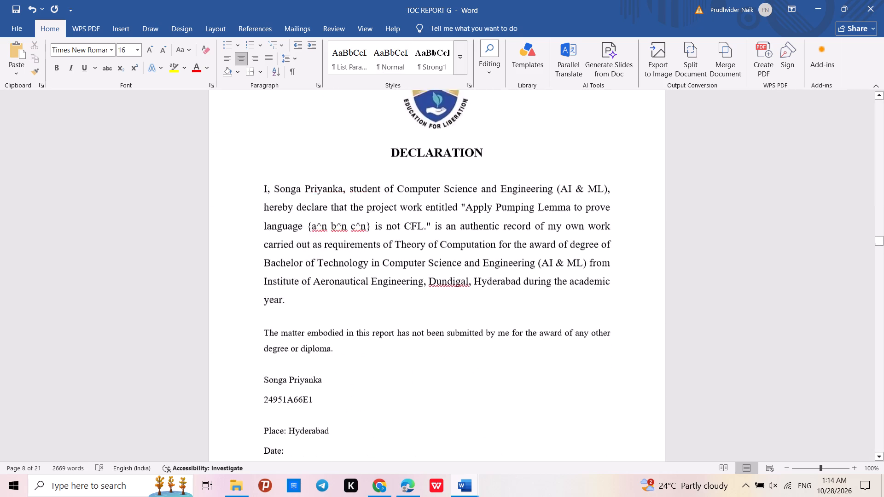
scroll(503, 421, up, 1)
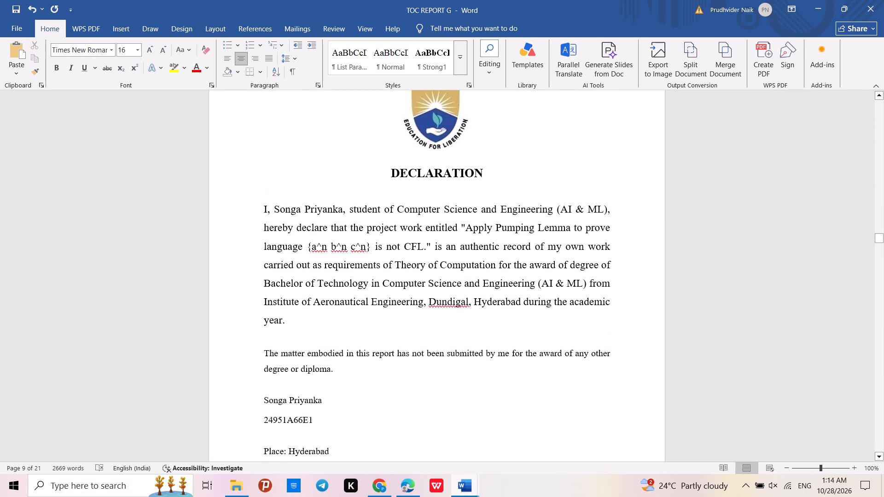
scroll(503, 421, up, 1)
key(alt+Tab)
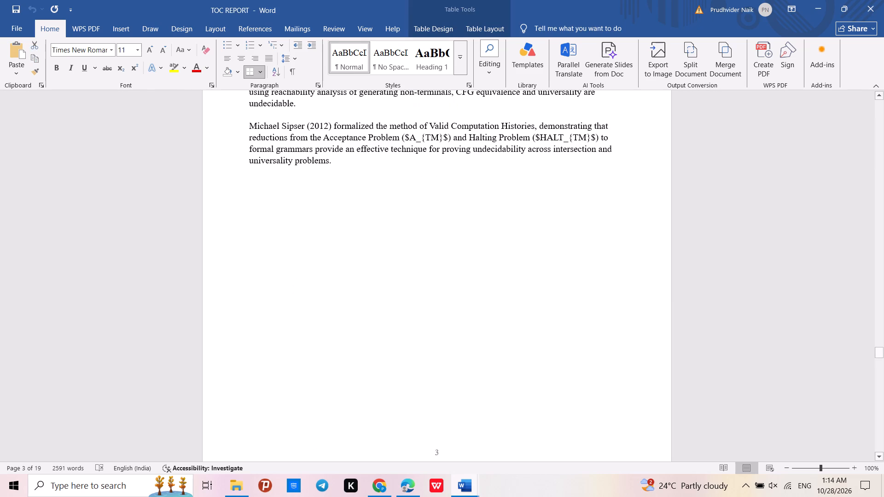
scroll(503, 421, up, 13)
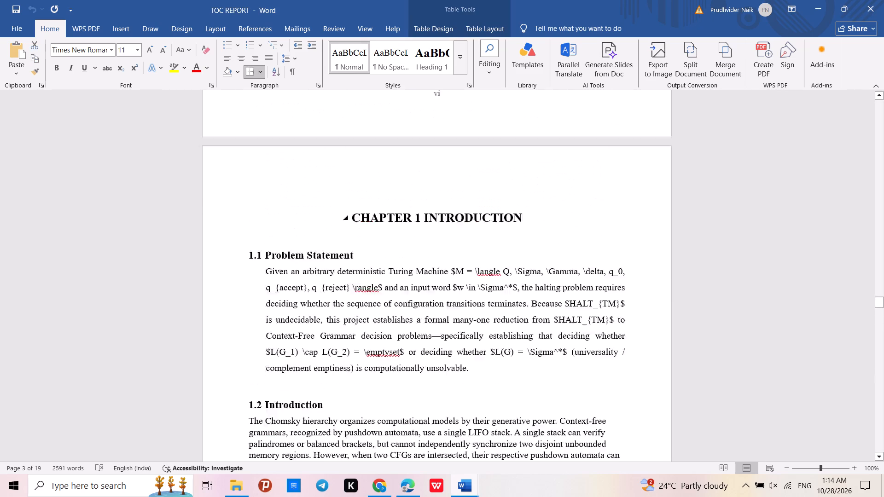
scroll(503, 421, up, 11)
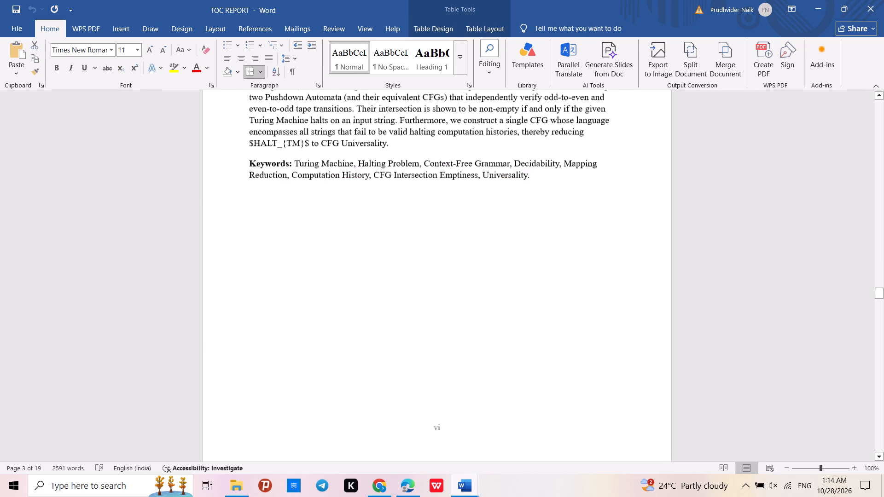
scroll(503, 421, up, 11)
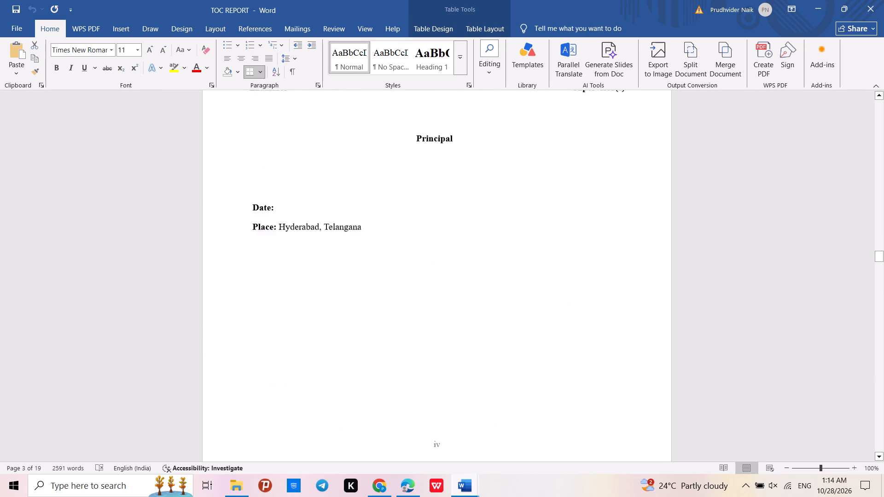
scroll(503, 421, up, 11)
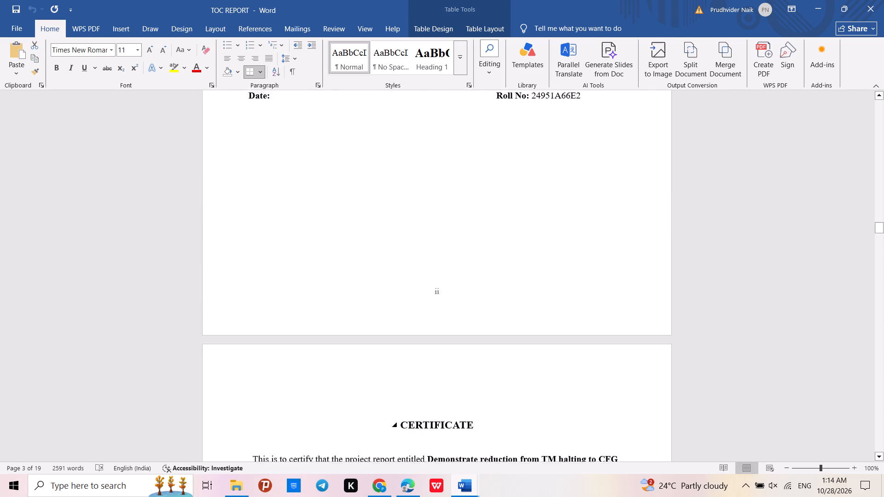
scroll(503, 421, up, 5)
scroll(503, 421, down, 1)
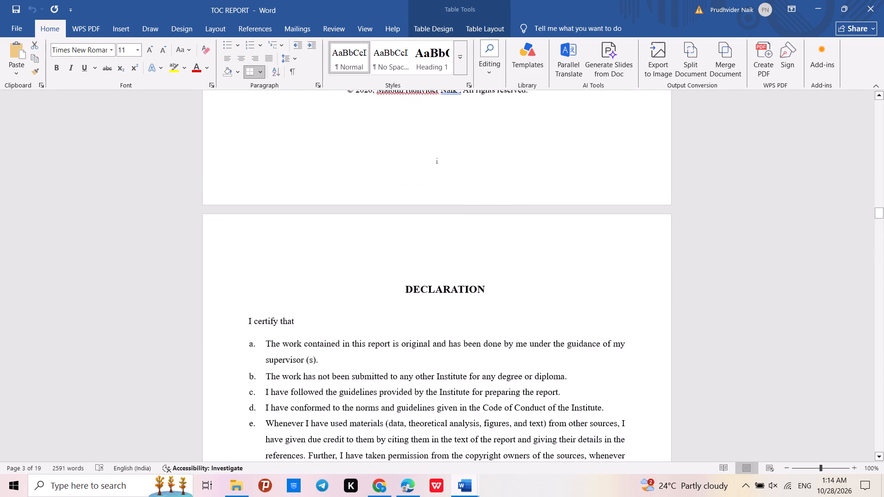
key(alt+Tab)
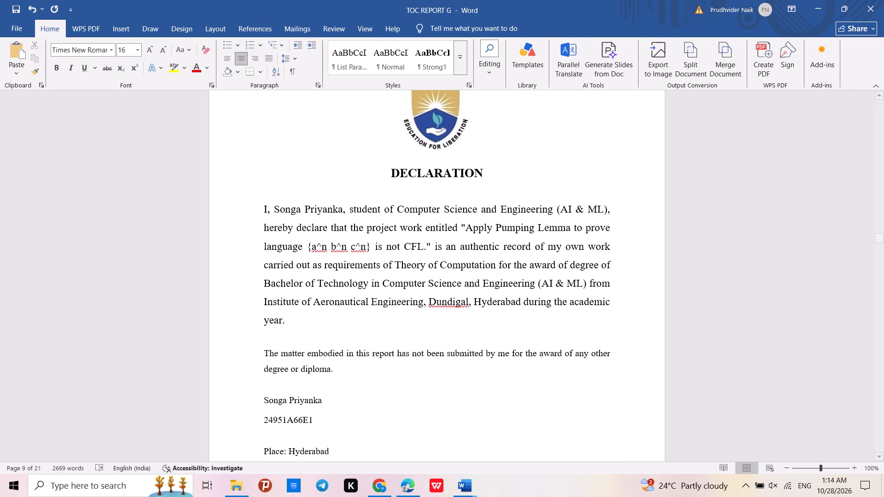
Copy the Declaration body in TOC REPORT, from "I certify that" through the place, date, signature and roll number lines.
key(alt+Tab)
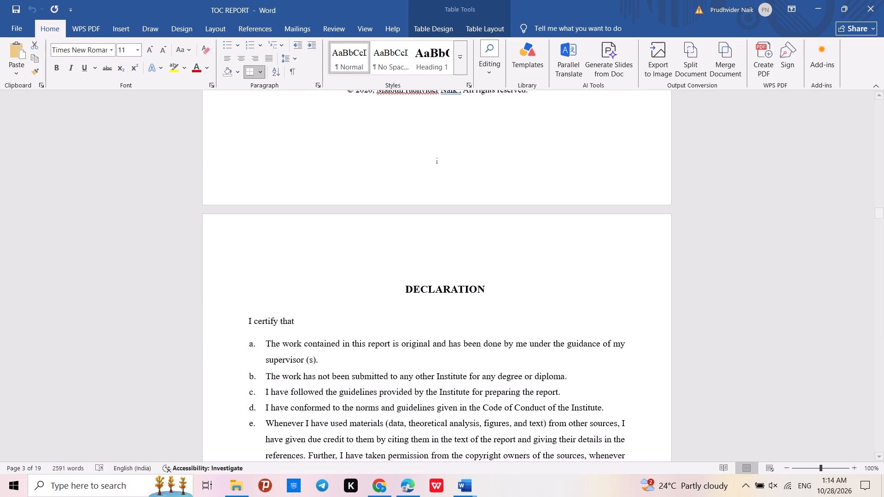
scroll(400, 354, down, 2)
drag(243, 202, 510, 496)
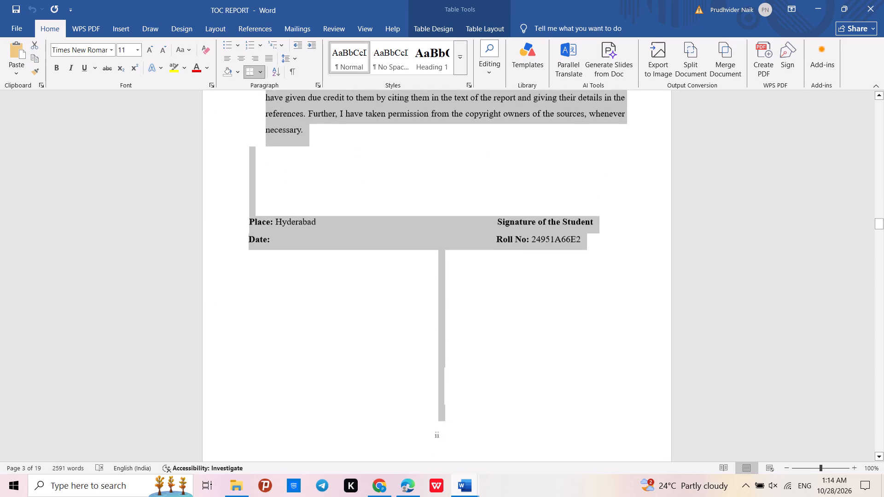
drag(510, 496, 510, 115)
scroll(510, 115, up, 2)
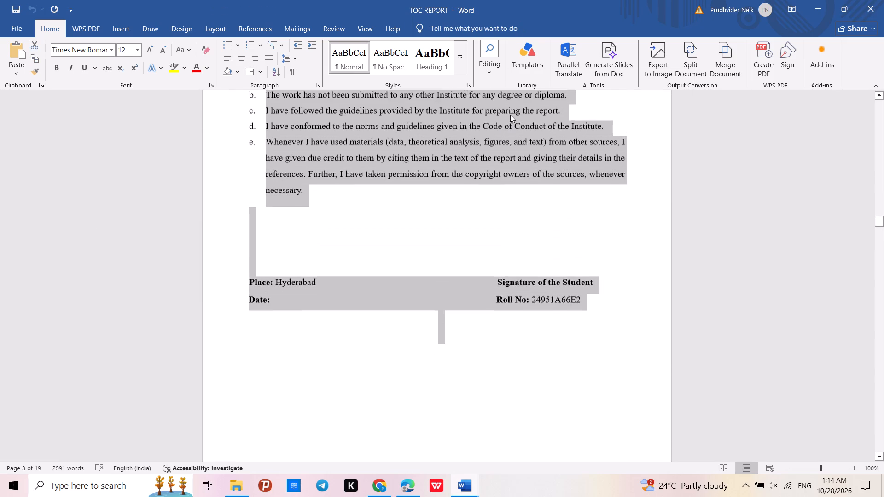
scroll(510, 115, up, 1)
key(ctrl+c)
Delete the institute logo above the DECLARATION heading in TOC REPORT G, along with the page gap before it.
key(alt+Tab)
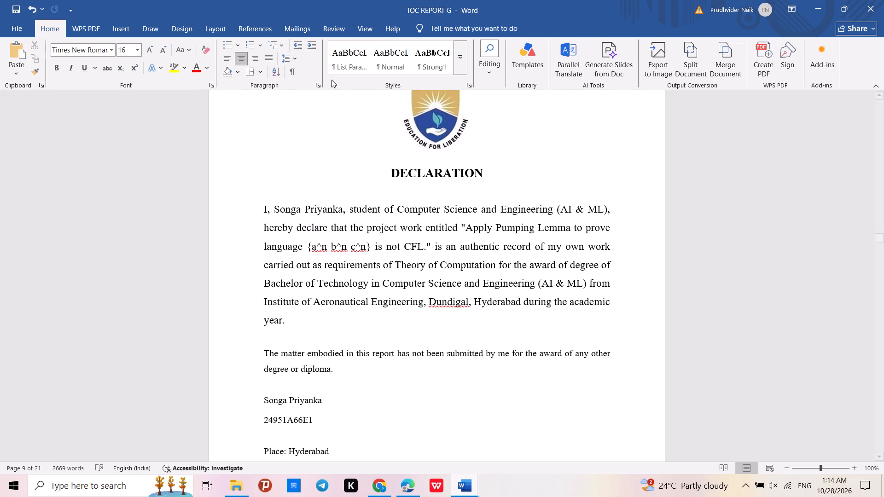
click(436, 156)
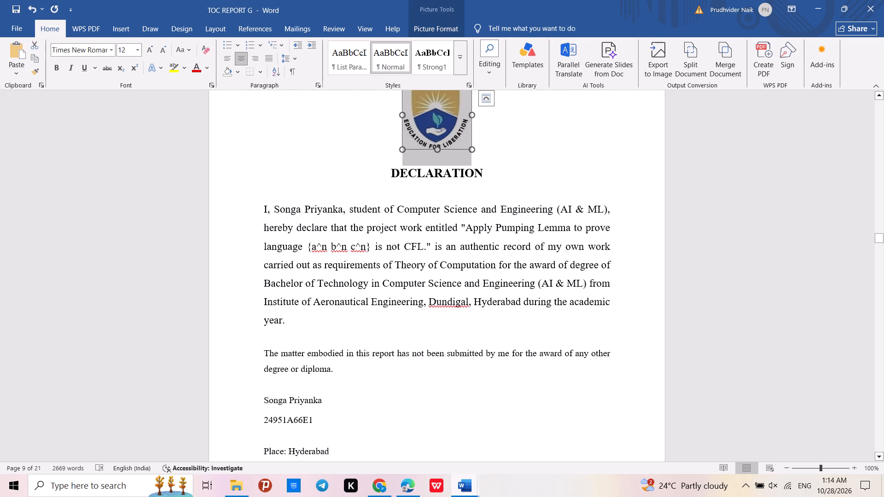
key(Delete)
scroll(401, 108, up, 2)
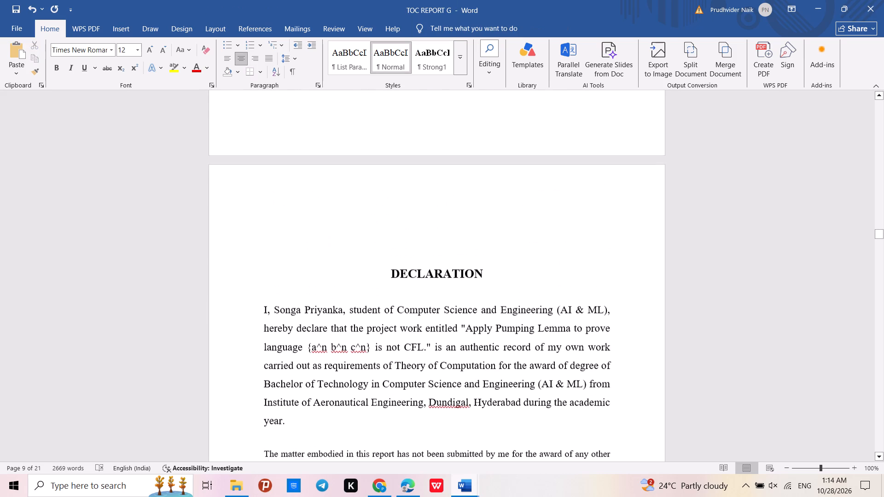
key(BackSpace)
Insert blank lines between the Acknowledgement text and the DECLARATION heading so the heading starts a new page.
scroll(401, 108, up, 2)
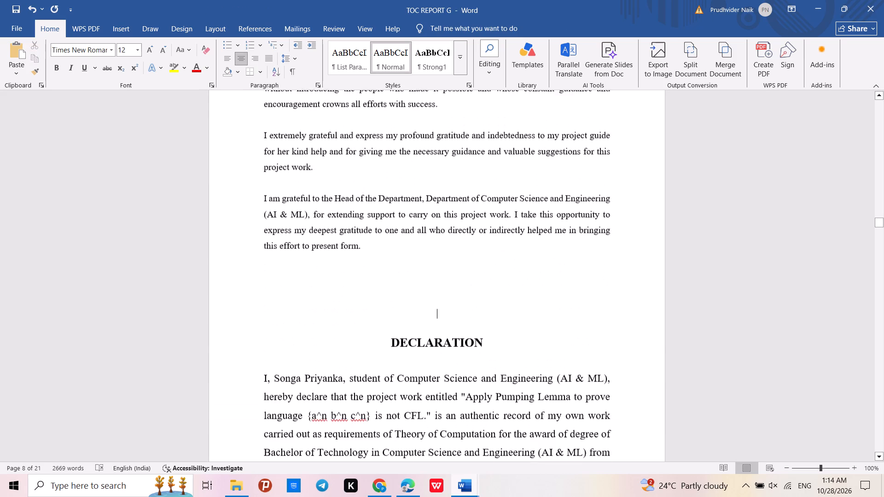
scroll(401, 108, up, 1)
key(Return)
key(Return)
key(Return)
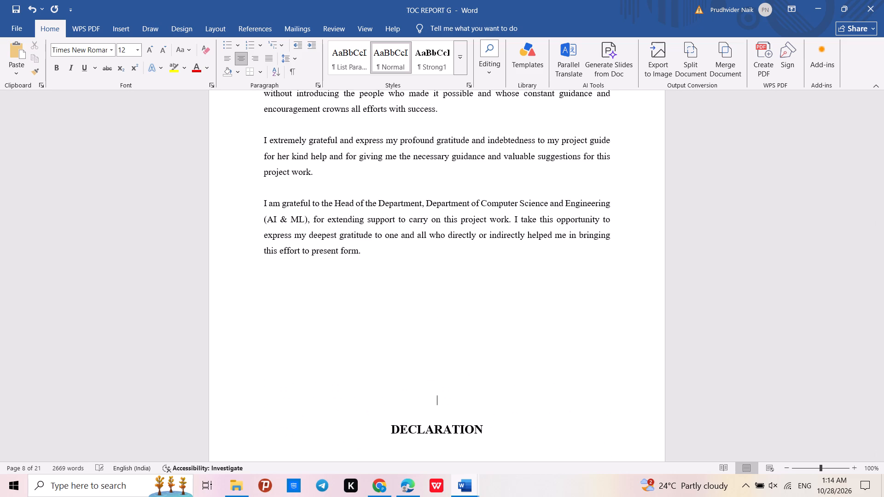
key(Return)
key(Delete)
key(Return)
key(Return)
key(Return)
key(Return)
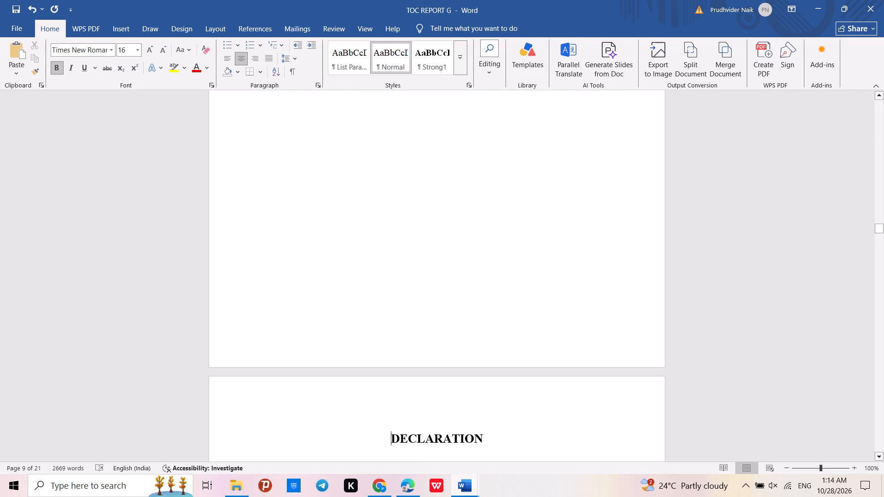
Replace the text and signature details below the DECLARATION heading in TOC REPORT G with the copied Declaration body.
scroll(401, 108, down, 3)
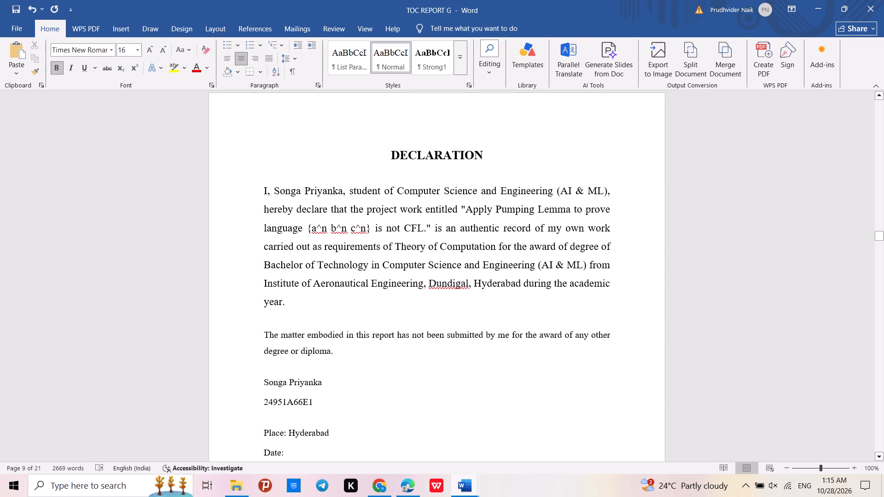
drag(260, 191, 291, 374)
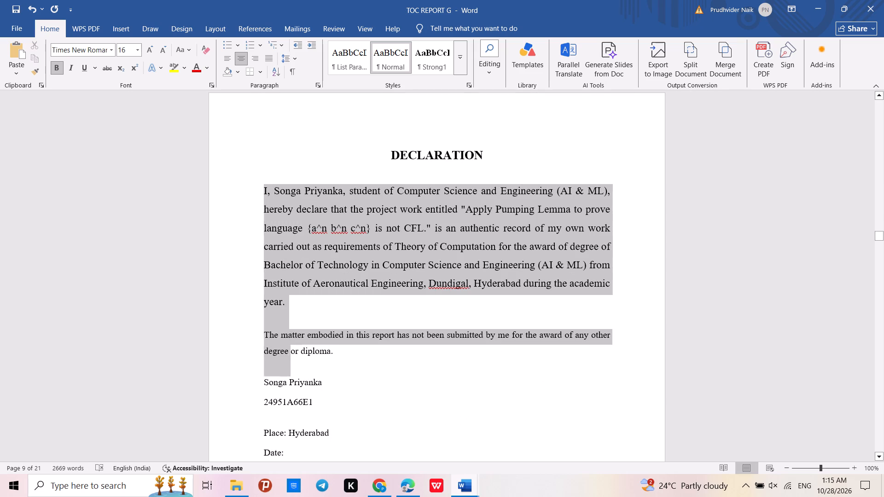
drag(291, 374, 309, 428)
scroll(309, 428, down, 6)
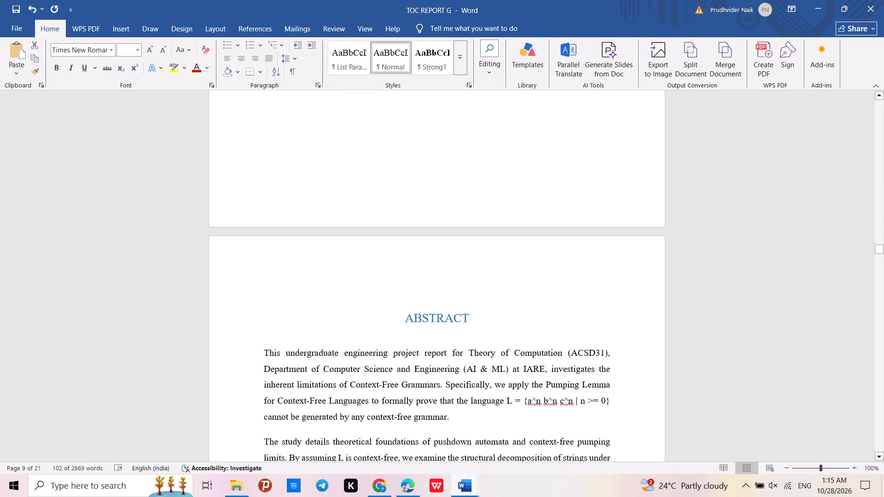
key(ctrl+v)
scroll(309, 428, up, 5)
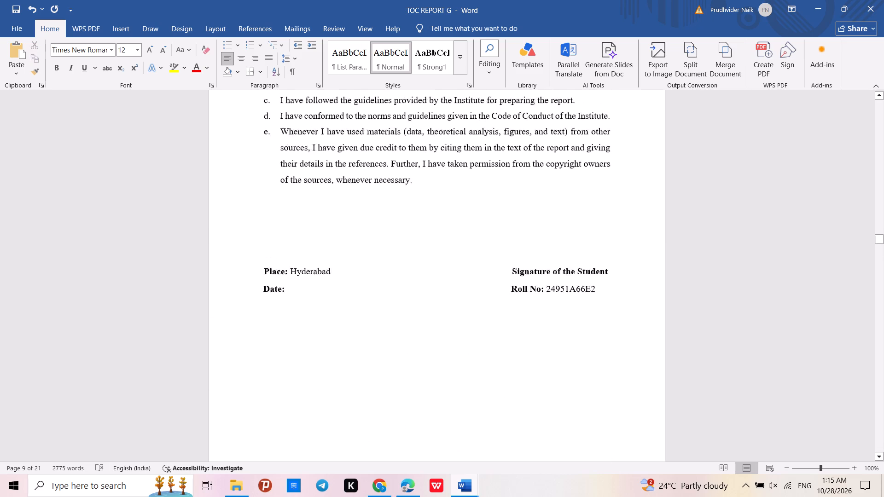
scroll(309, 428, up, 2)
Compare the pasted Declaration in TOC REPORT G with the Declaration and the pages around it in TOC REPORT.
key(alt+Tab)
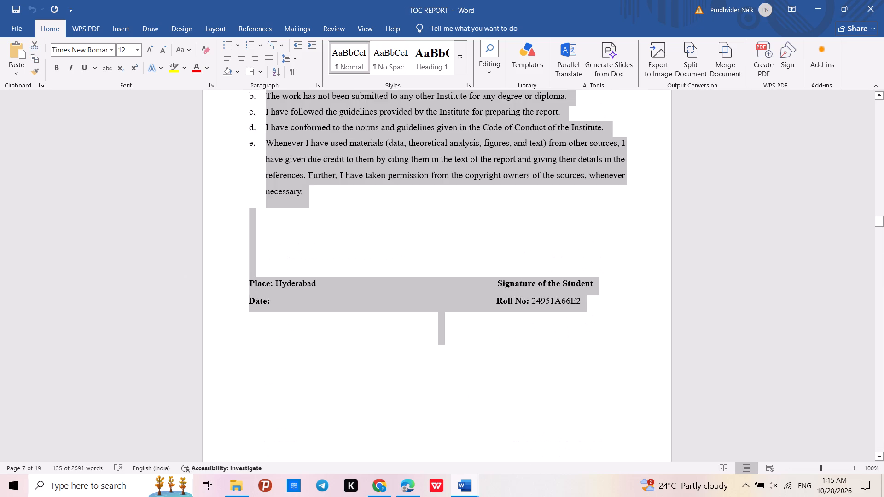
scroll(309, 428, down, 5)
key(alt+Tab)
scroll(309, 428, down, 2)
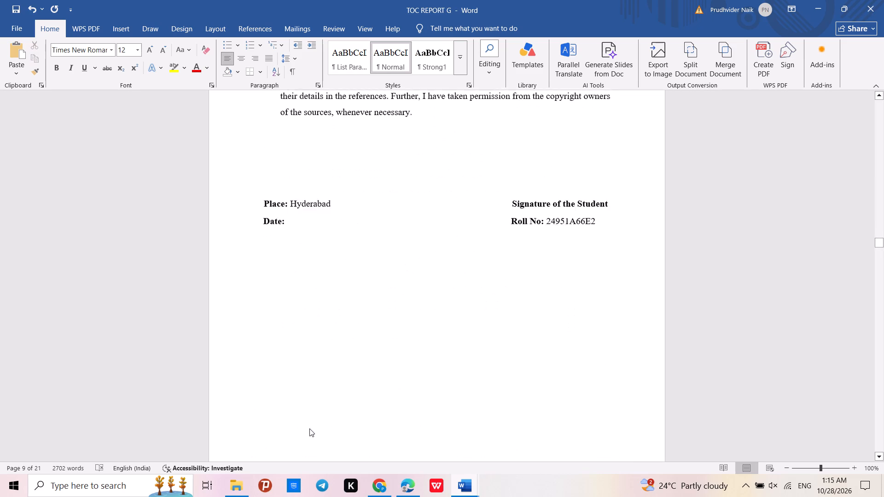
scroll(309, 428, down, 4)
scroll(309, 428, up, 7)
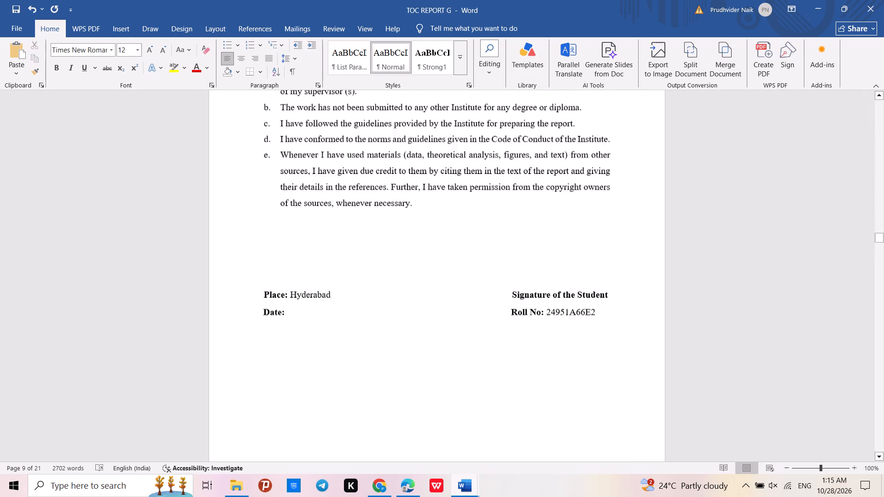
scroll(309, 428, up, 18)
key(alt+Tab)
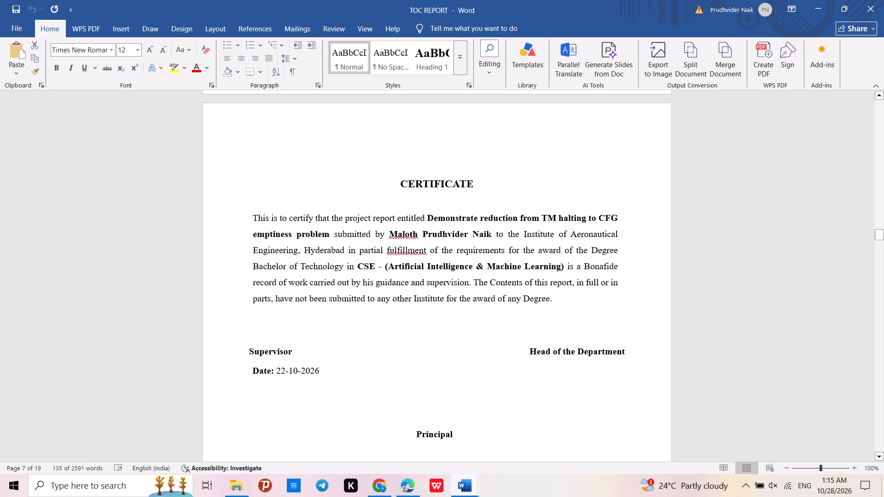
scroll(371, 265, up, 14)
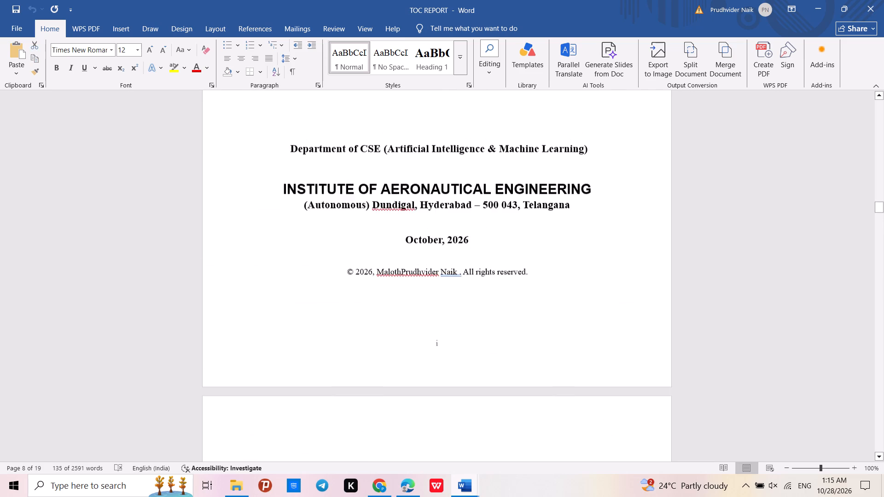
scroll(371, 265, down, 2)
key(alt+Tab)
Compare the title and Certificate pages of TOC REPORT G with the order of the front-matter pages in TOC REPORT.
scroll(371, 265, up, 2)
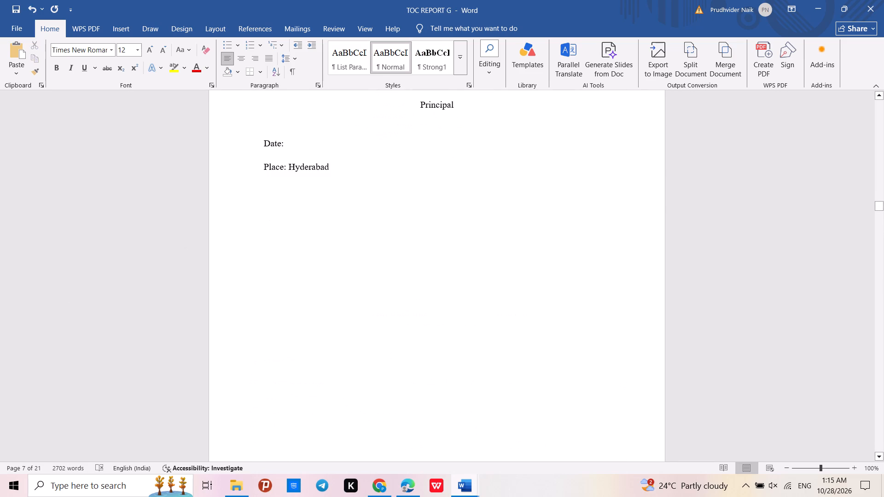
scroll(371, 265, up, 20)
scroll(371, 265, up, 1)
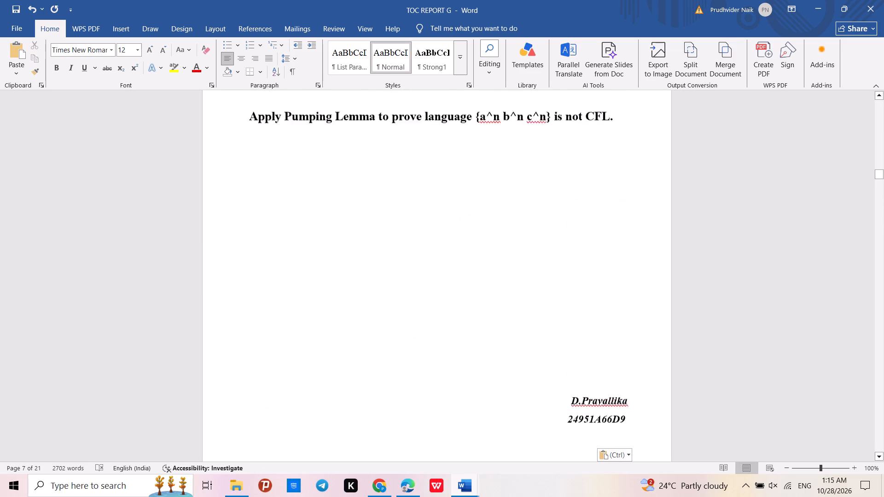
scroll(371, 265, up, 7)
scroll(371, 265, down, 1)
scroll(371, 265, up, 5)
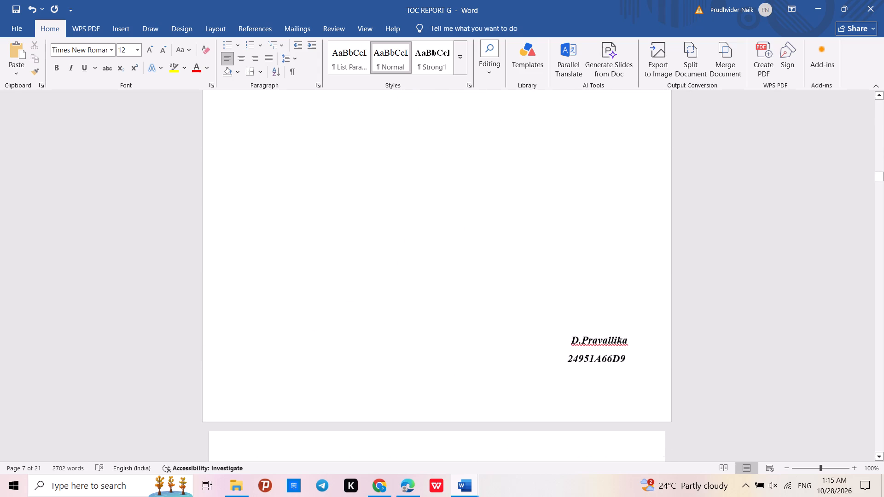
scroll(371, 265, up, 2)
scroll(371, 265, down, 5)
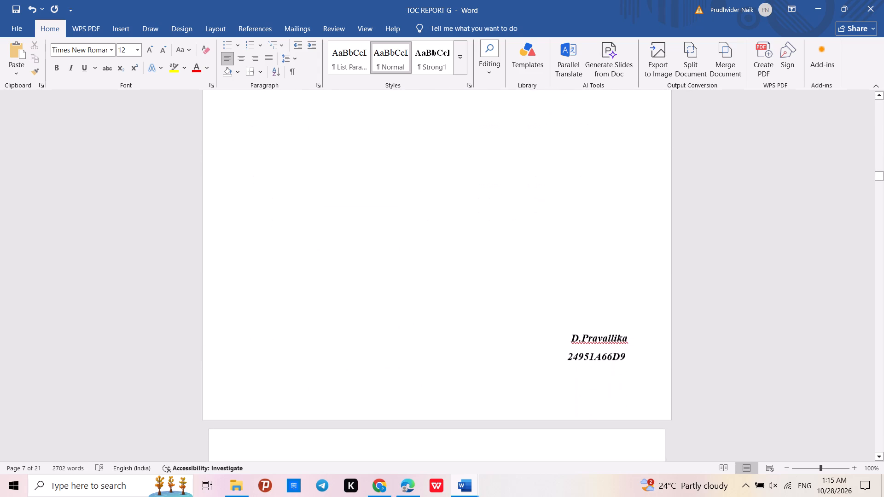
scroll(371, 265, down, 2)
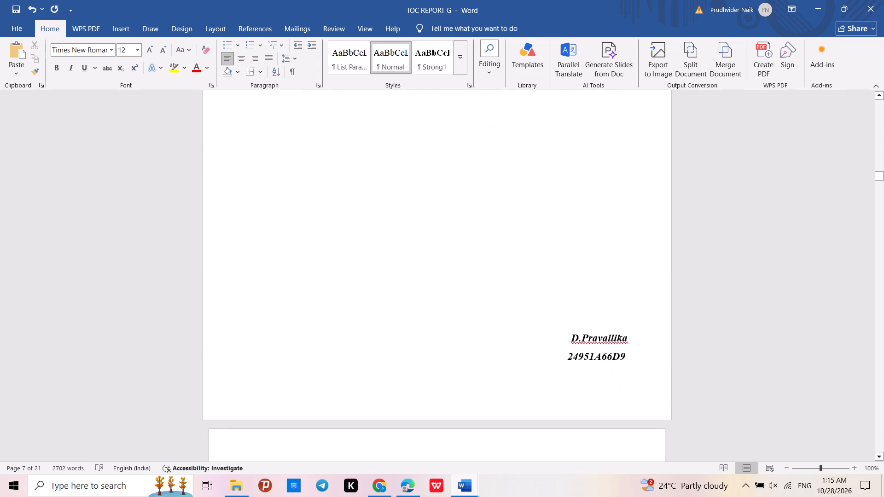
scroll(371, 265, down, 4)
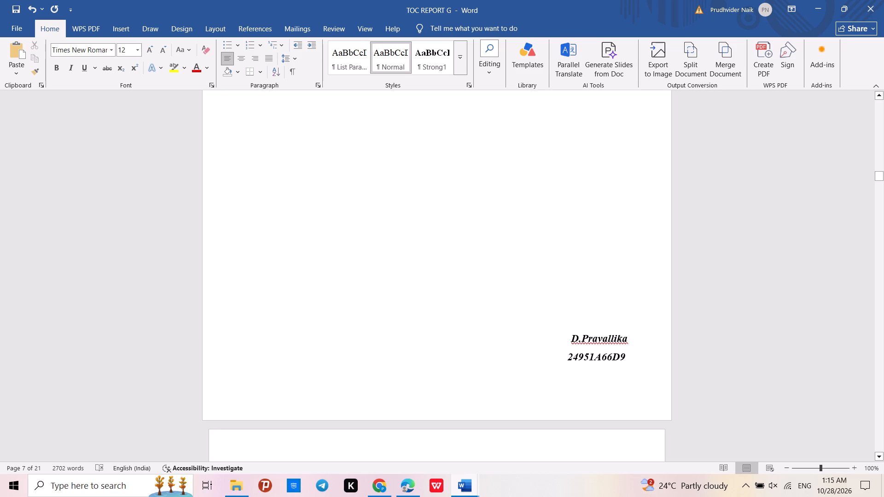
scroll(371, 265, down, 4)
key(alt+Tab)
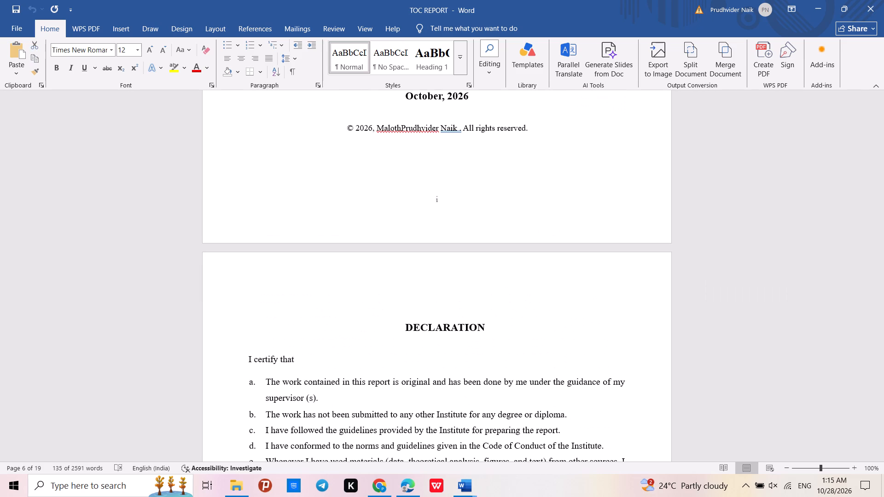
scroll(337, 277, down, 2)
key(alt+Tab)
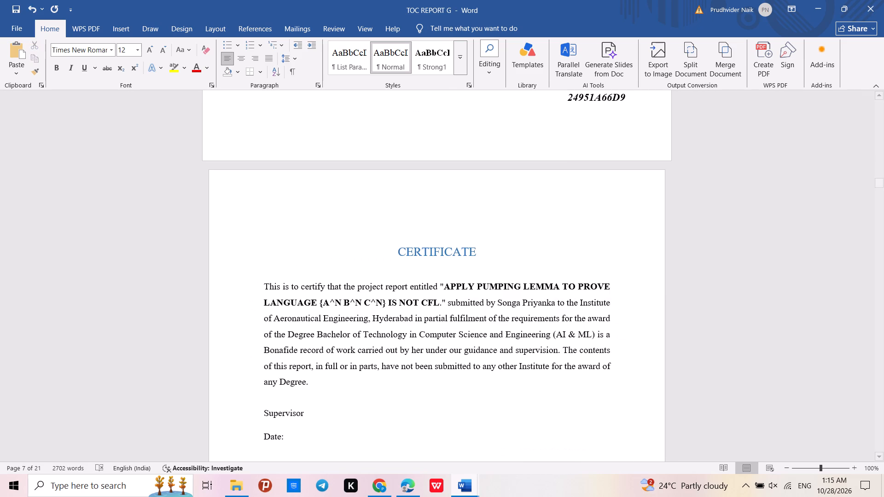
key(alt+Tab)
scroll(304, 277, down, 3)
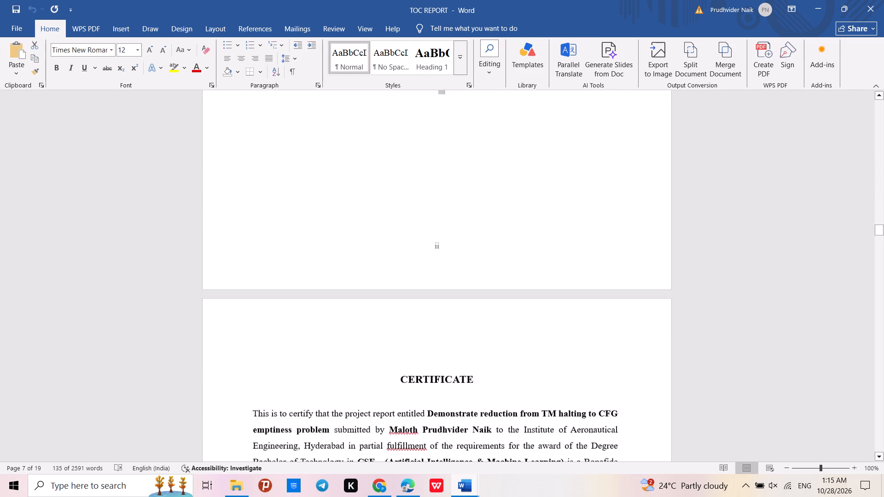
scroll(304, 277, down, 3)
Copy the Certificate page content in TOC REPORT G, from its heading through the Head of the Department line.
key(alt+Tab)
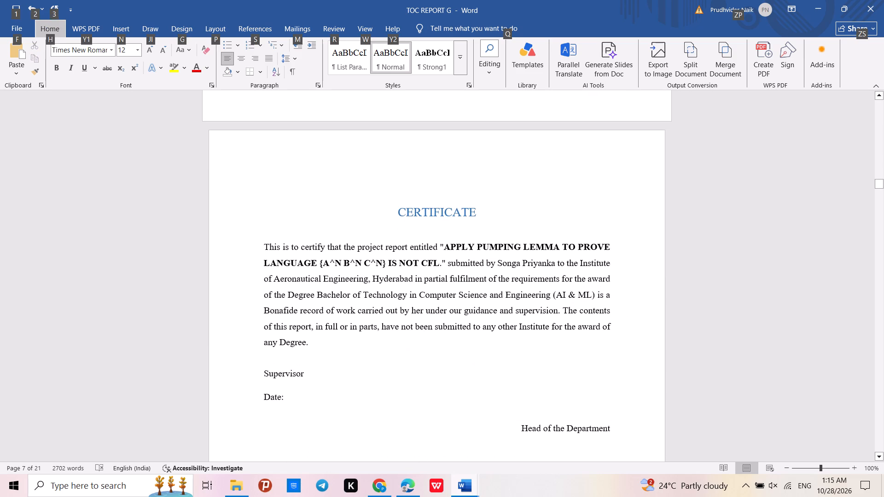
drag(342, 189, 551, 408)
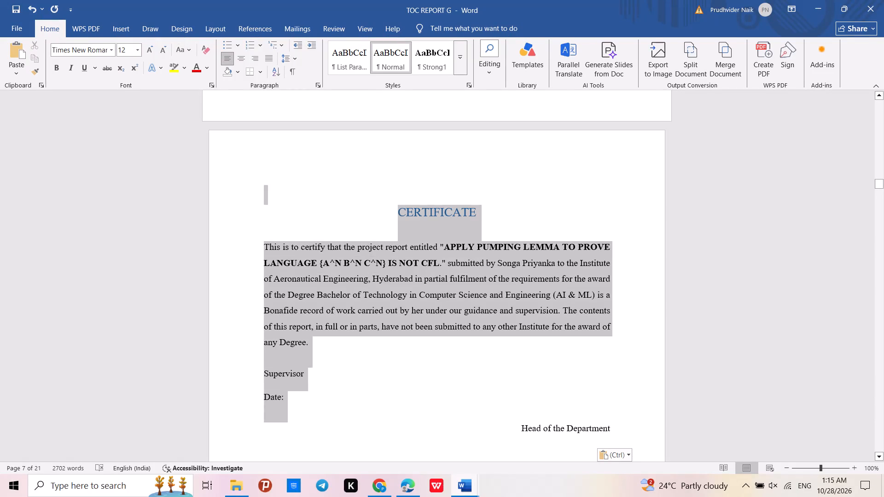
drag(551, 408, 597, 435)
scroll(597, 435, down, 3)
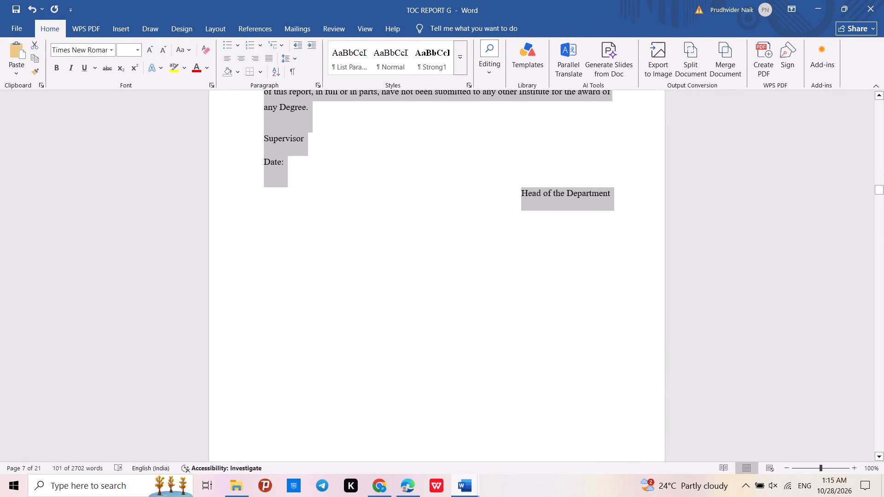
key(ctrl+c)
Compare the Approval Sheet and Acknowledgement pages of TOC REPORT G with the front-matter pages and their order in TOC REPORT.
scroll(597, 435, down, 5)
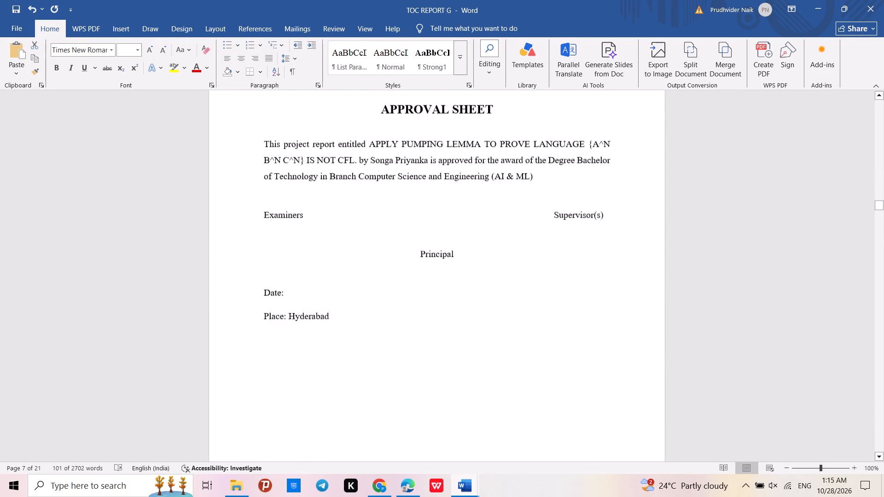
scroll(597, 435, down, 1)
key(alt+Tab)
scroll(597, 435, down, 4)
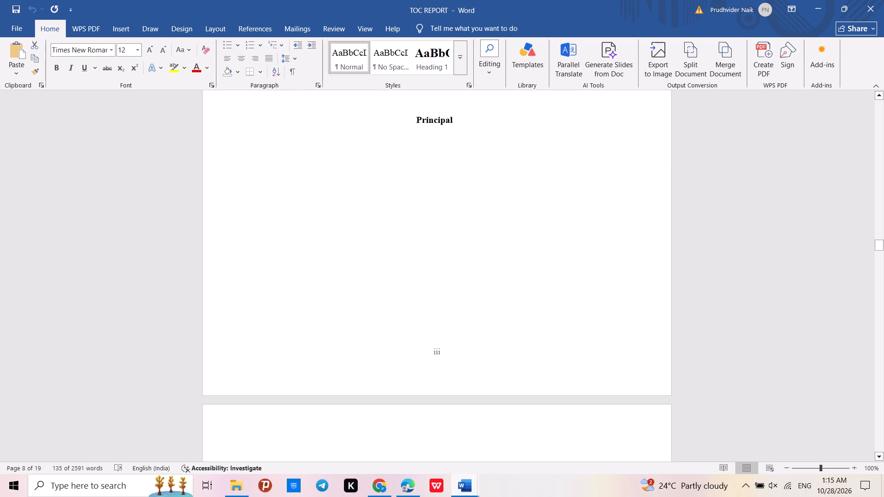
scroll(597, 435, down, 8)
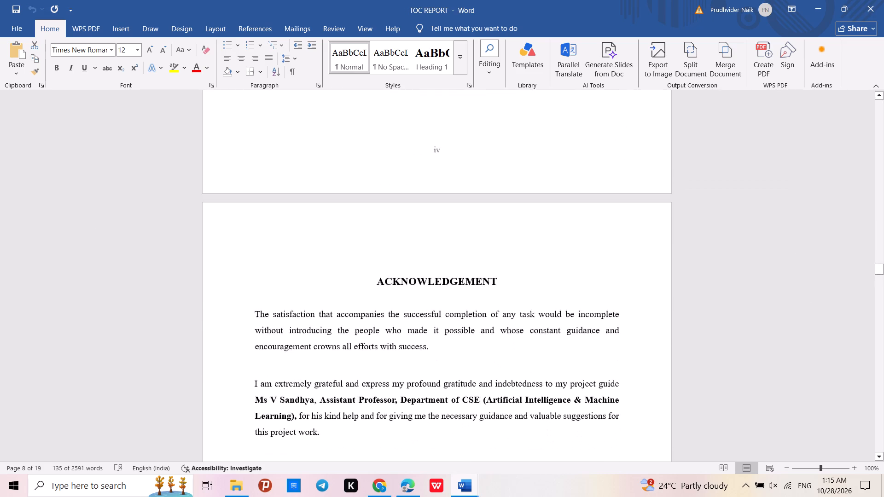
key(alt+Tab)
scroll(597, 435, down, 8)
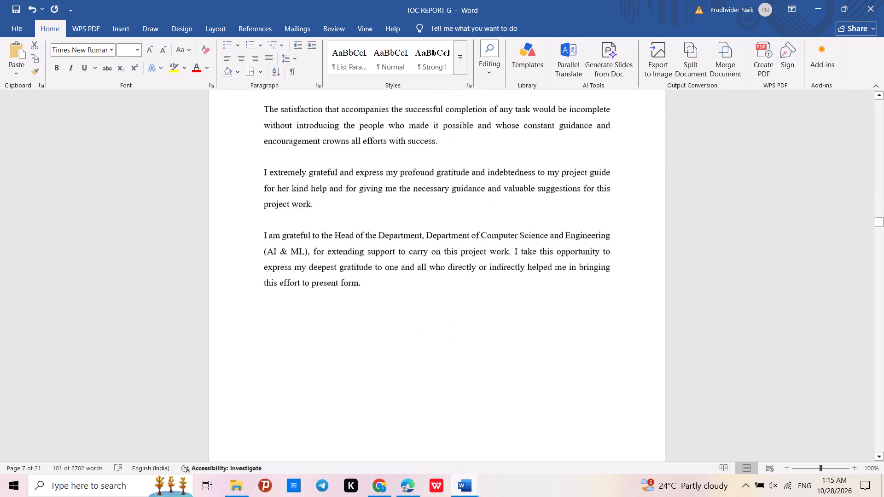
scroll(597, 435, down, 6)
key(alt+Tab)
scroll(597, 435, down, 1)
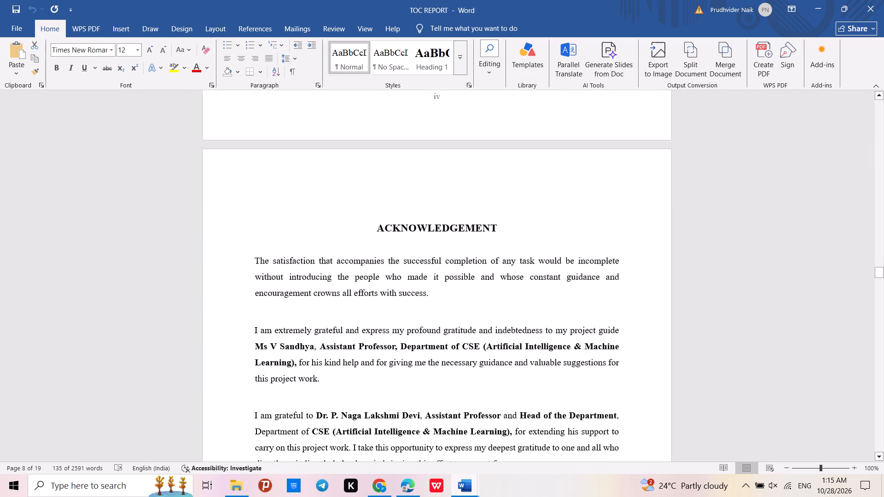
scroll(597, 435, down, 6)
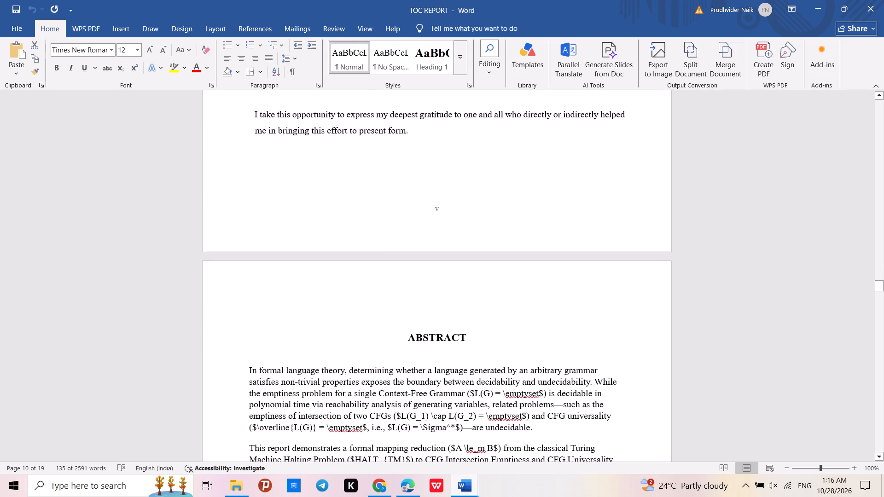
scroll(597, 435, up, 13)
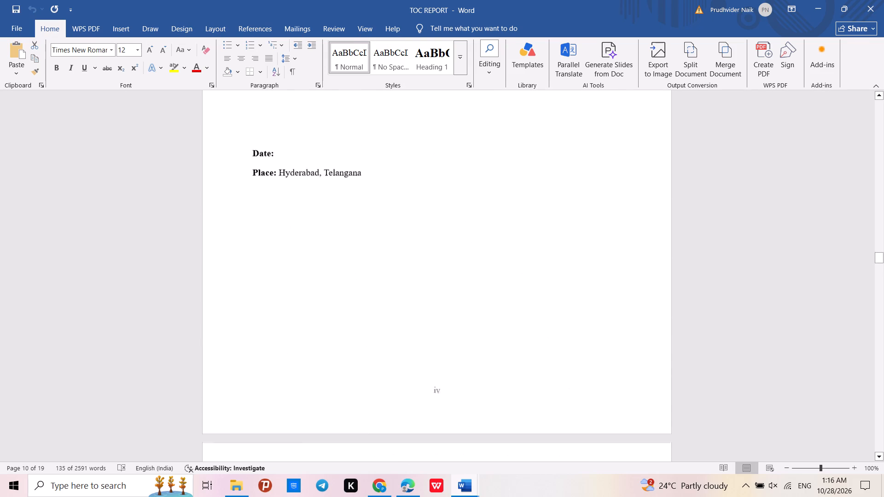
scroll(597, 435, up, 20)
scroll(597, 435, up, 4)
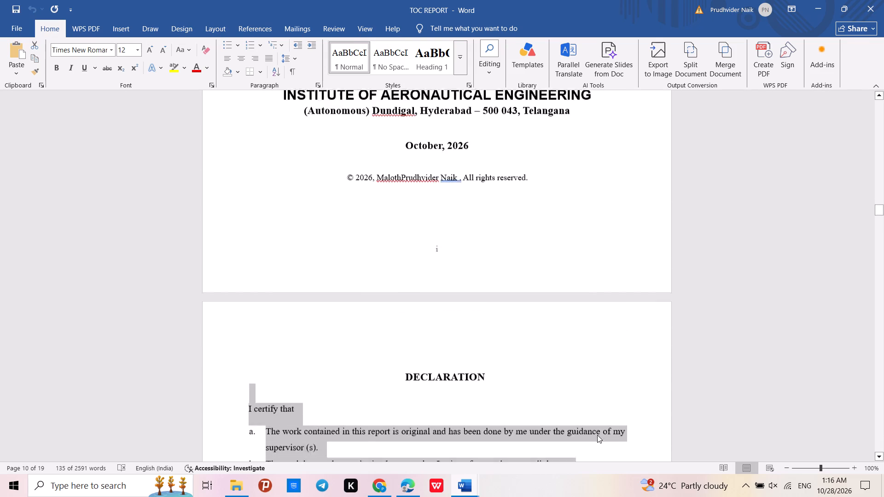
scroll(597, 435, up, 4)
scroll(597, 435, down, 11)
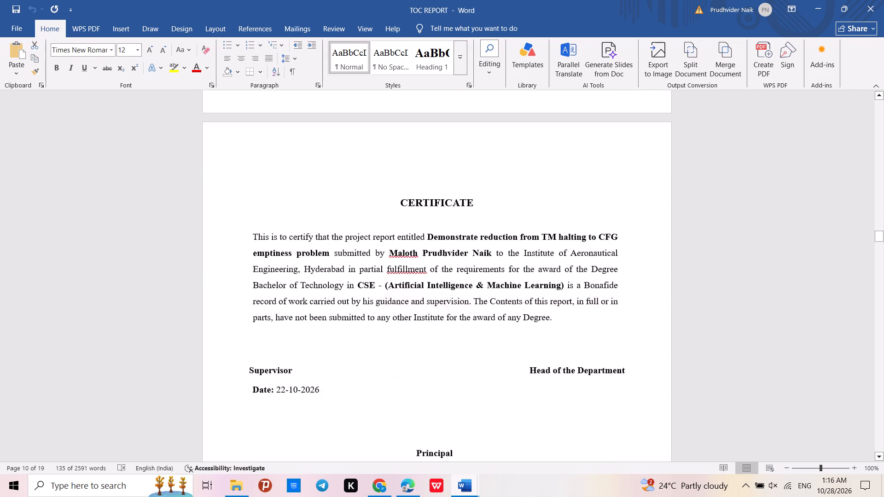
scroll(597, 435, down, 2)
In TOC REPORT G, copy the whole Declaration, from heading through Roll No line, and remove it from its place before the Abstract.
key(alt+Tab)
scroll(597, 435, down, 1)
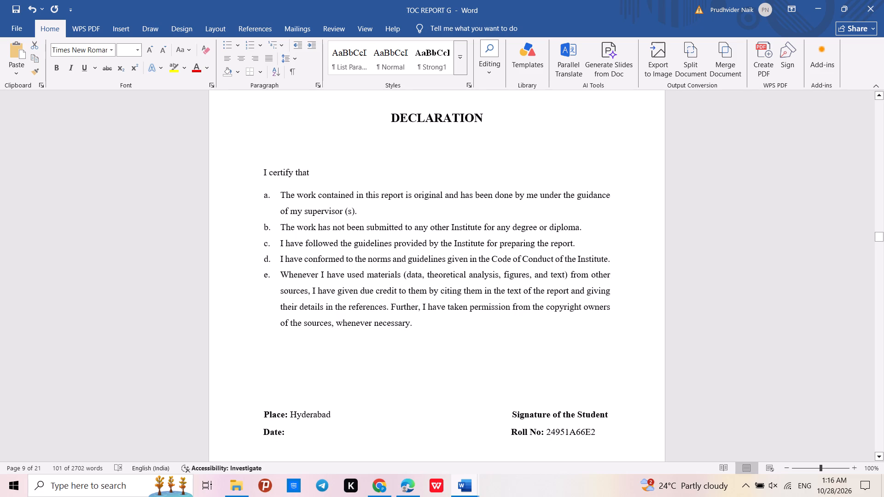
drag(366, 109, 586, 437)
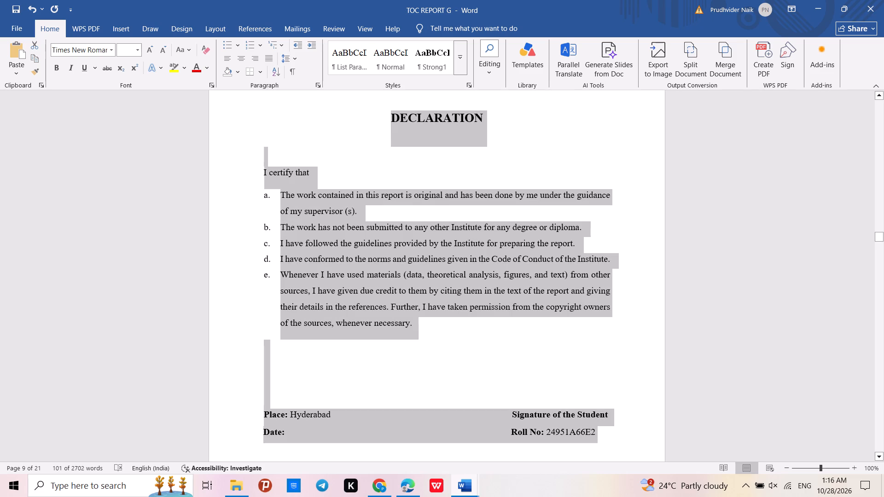
drag(586, 437, 591, 437)
key(ctrl+c)
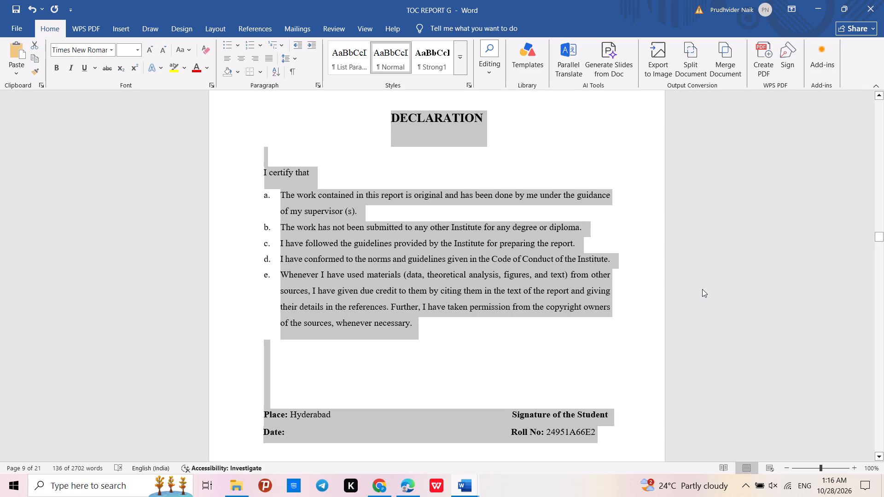
scroll(702, 289, down, 4)
scroll(702, 289, up, 4)
key(BackSpace)
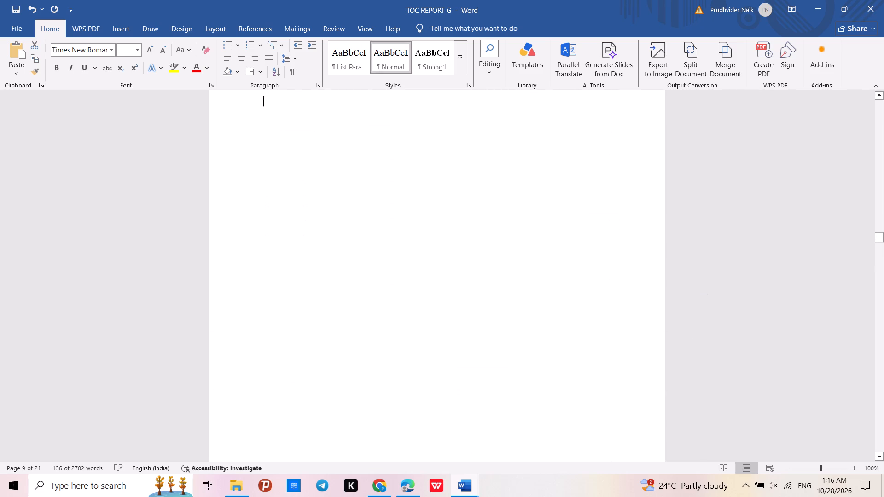
Remove the blank page and leftover empty lines between the Acknowledgement and the ABSTRACT heading.
scroll(702, 289, up, 4)
key(Delete)
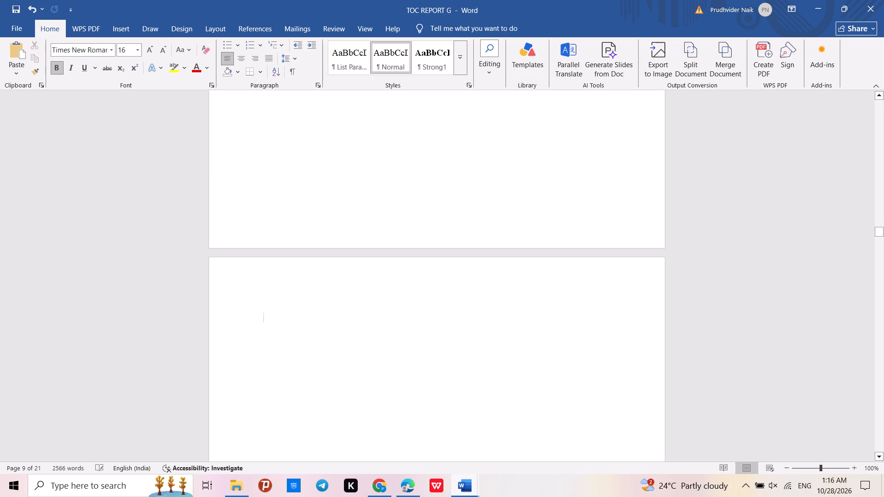
key(Delete)
key(Delete)
key(BackSpace)
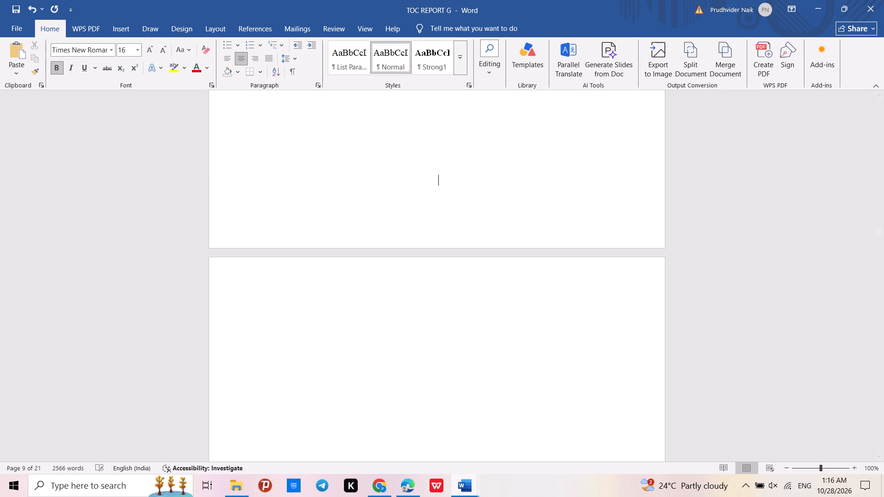
scroll(702, 289, down, 1)
scroll(594, 364, up, 2)
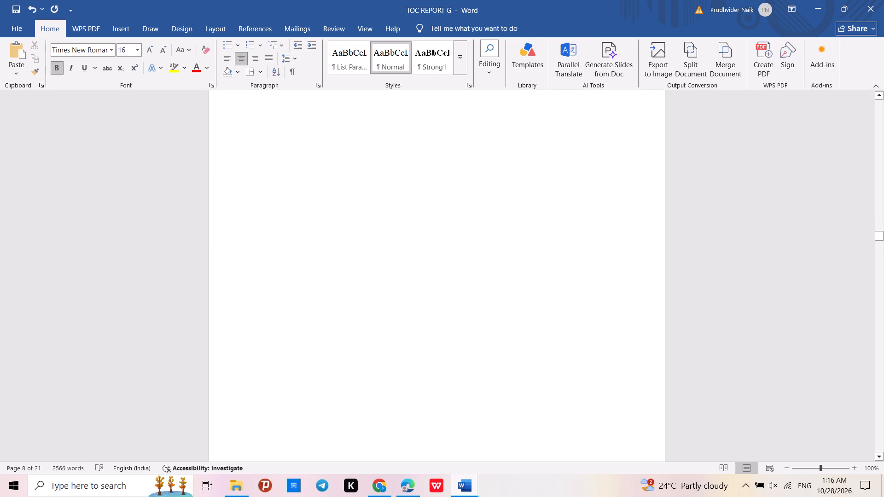
scroll(594, 364, up, 3)
scroll(594, 364, right, 1)
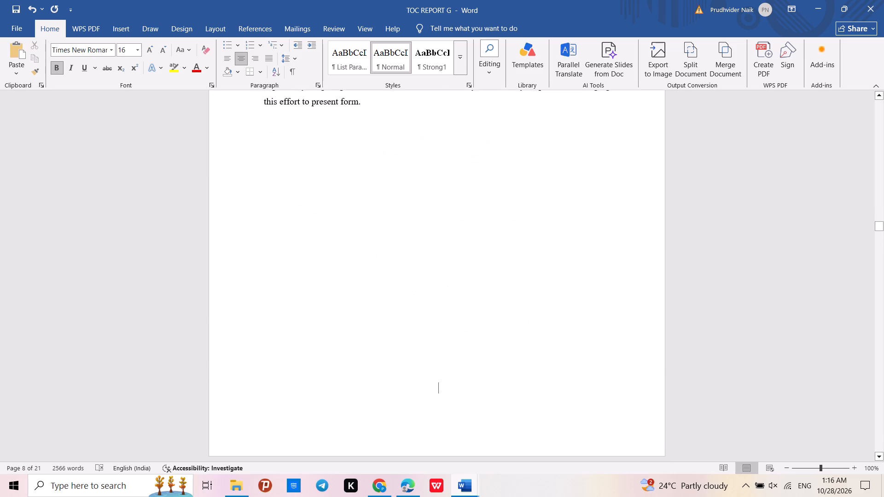
key(Delete)
scroll(594, 364, down, 4)
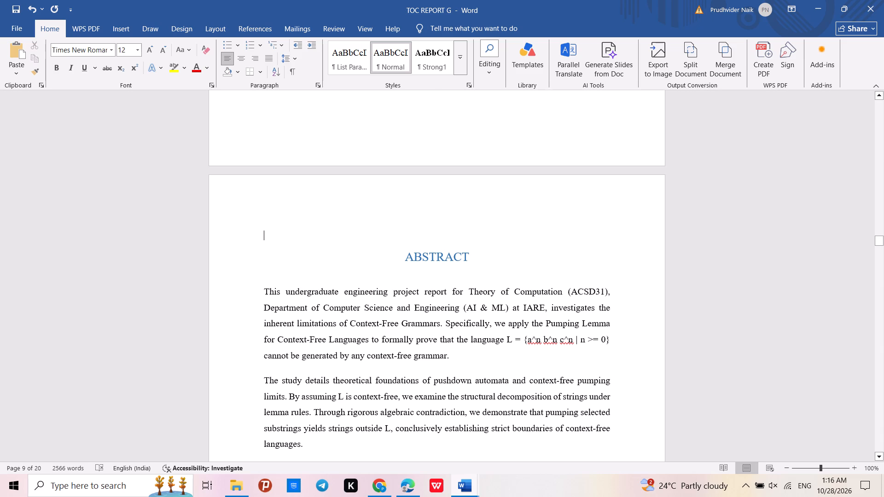
key(Delete)
key(Up)
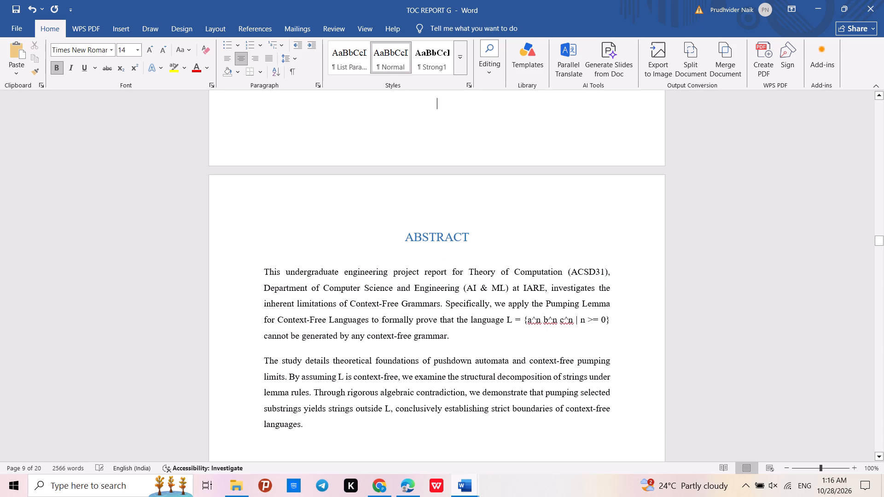
Insert a blank page between the title page and the CERTIFICATE page, and paste the copied Declaration there.
scroll(594, 364, up, 20)
scroll(594, 364, up, 5)
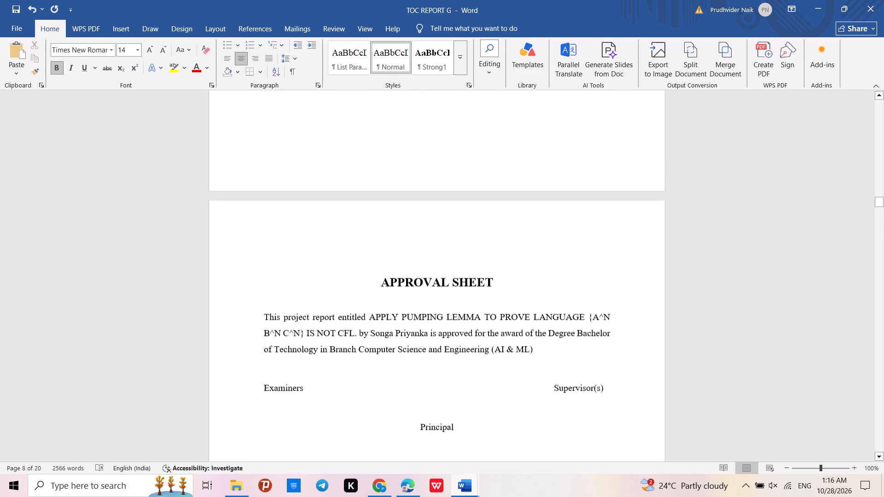
scroll(594, 364, up, 7)
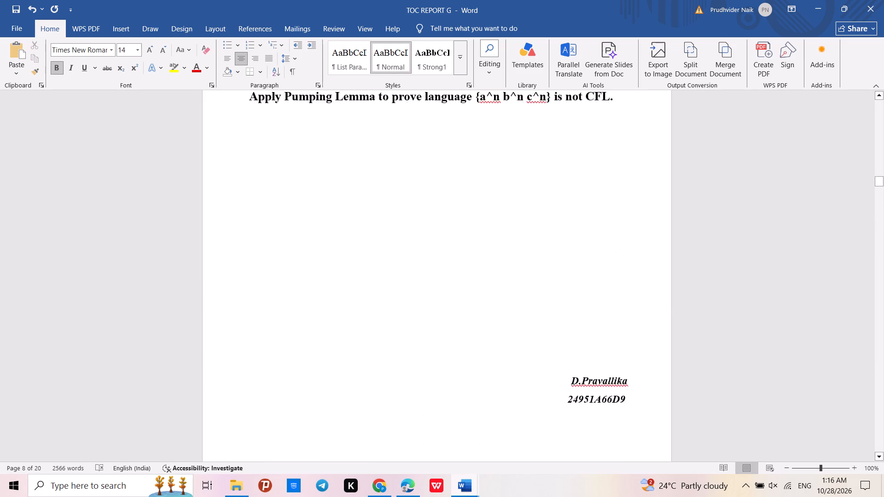
scroll(594, 364, up, 2)
click(568, 372)
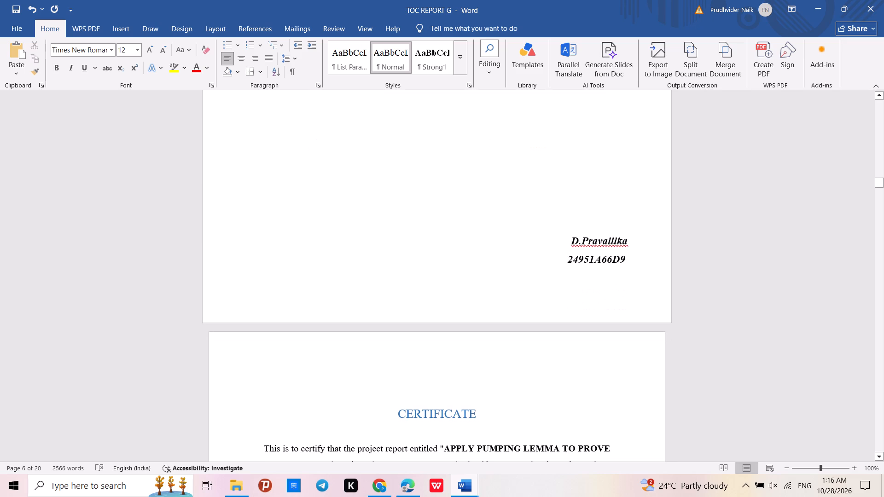
key(Return)
scroll(568, 372, up, 8)
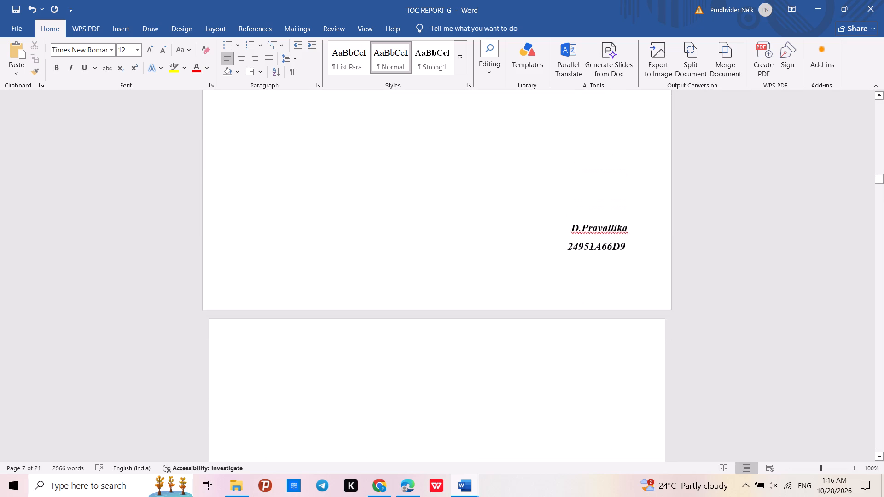
scroll(568, 372, up, 2)
click(303, 368)
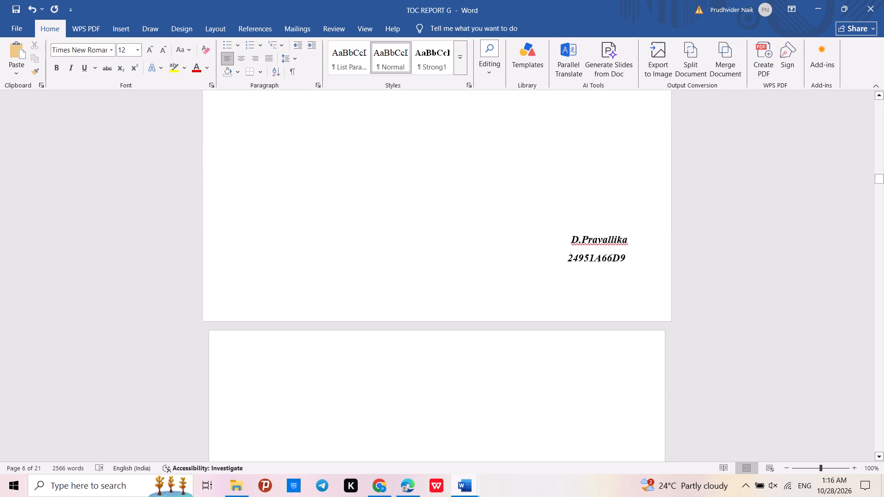
key(ctrl+v)
Try to pull the pasted Declaration's Date and Roll No line up beneath its Place and Signature of the Student line.
scroll(303, 368, up, 1)
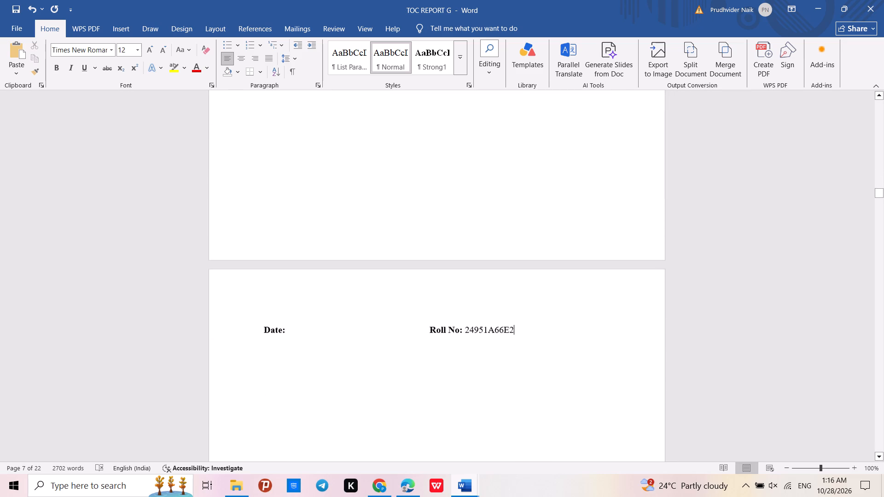
scroll(303, 368, up, 1)
click(303, 368)
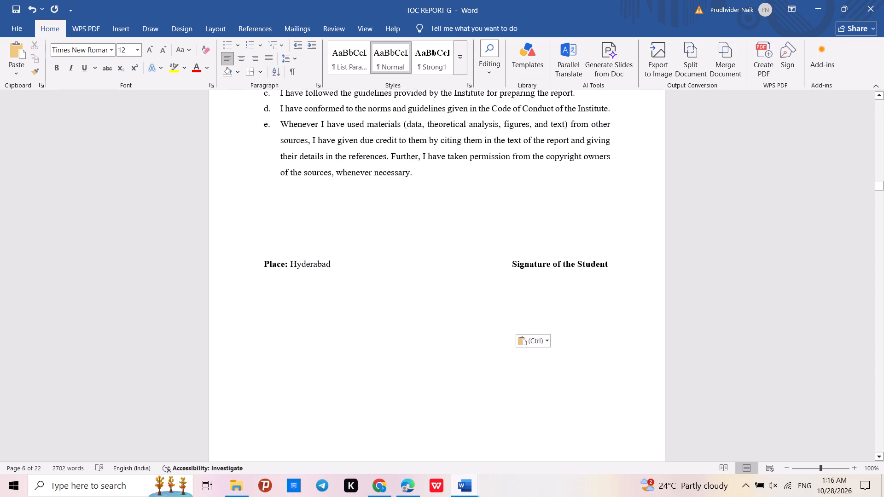
click(317, 366)
key(Down)
key(Left)
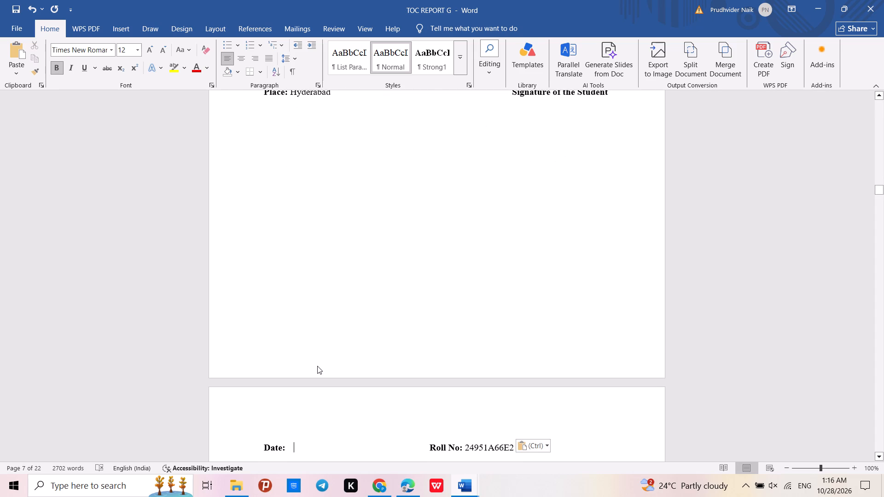
key(Left)
key(Left)
key(Left)
key(Left)
key(Left)
key(Left)
key(Left)
key(Left)
key(BackSpace)
key(BackSpace)
key(Up)
key(Down)
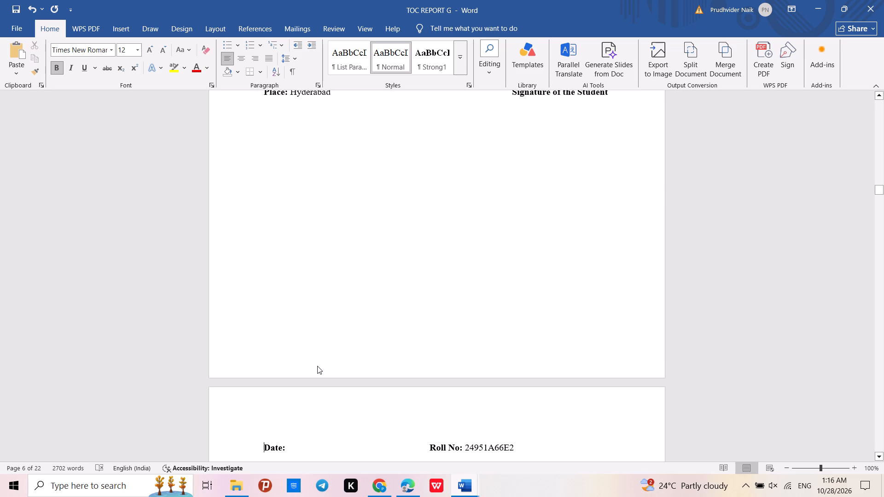
key(BackSpace)
key(BackSpace)
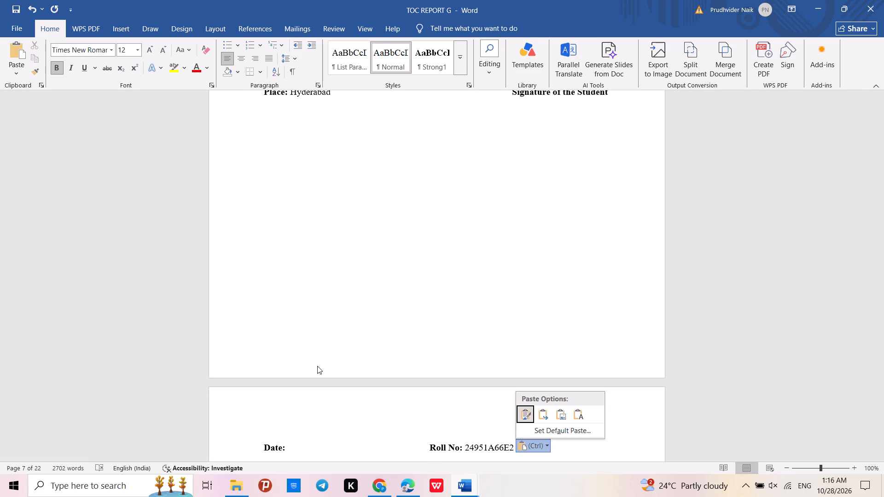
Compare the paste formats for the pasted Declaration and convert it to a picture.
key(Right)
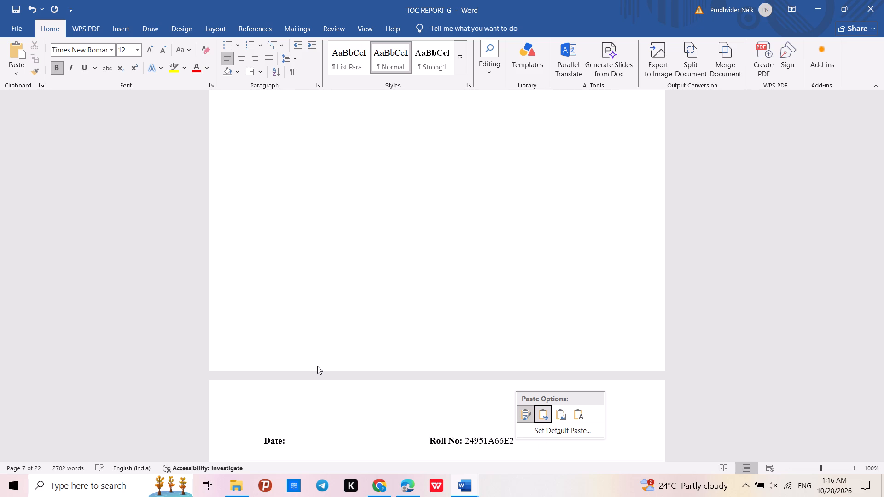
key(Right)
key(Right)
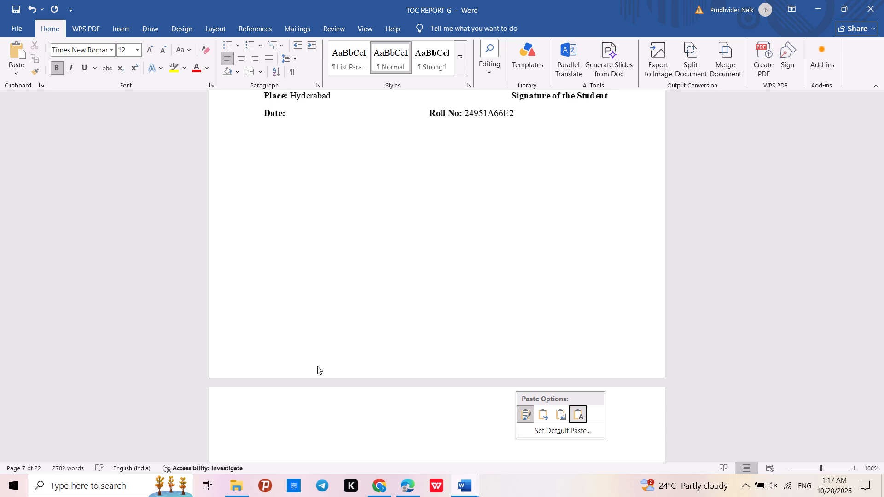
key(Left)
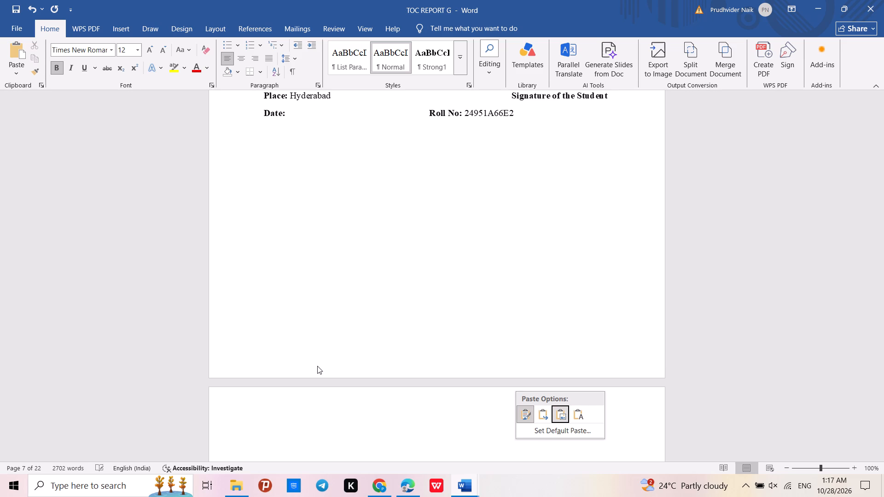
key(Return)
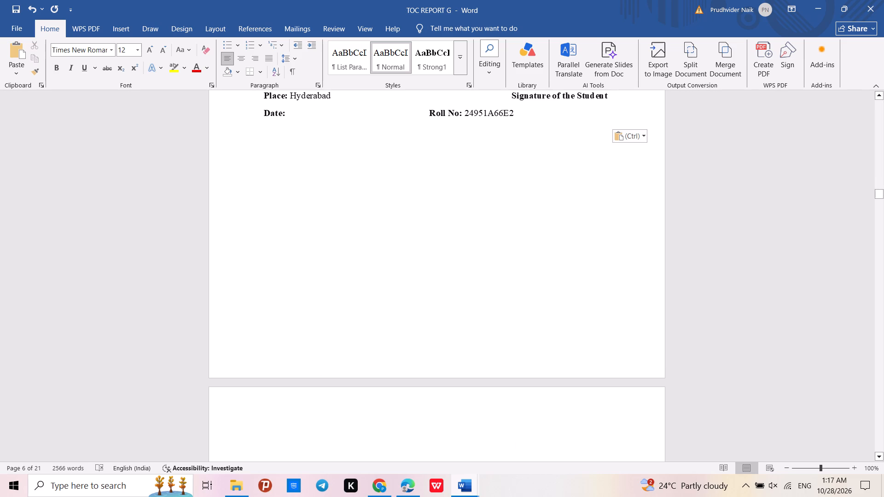
Examine the Declaration picture from its heading to the Date and Roll No line, including its text-wrapping layout options.
click(424, 118)
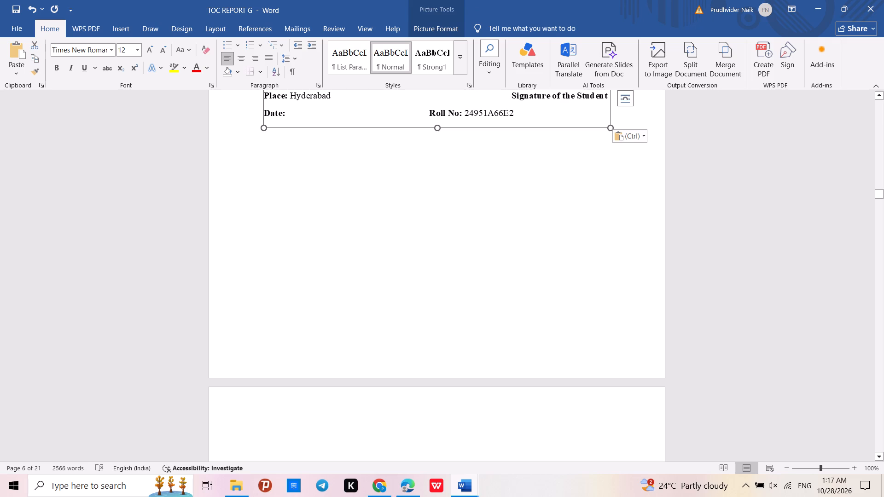
triple_click(454, 110)
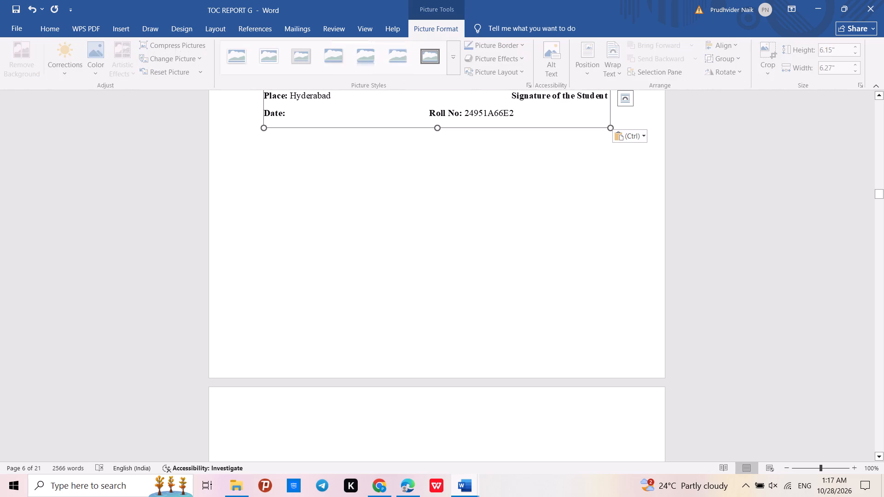
click(514, 151)
scroll(514, 151, up, 2)
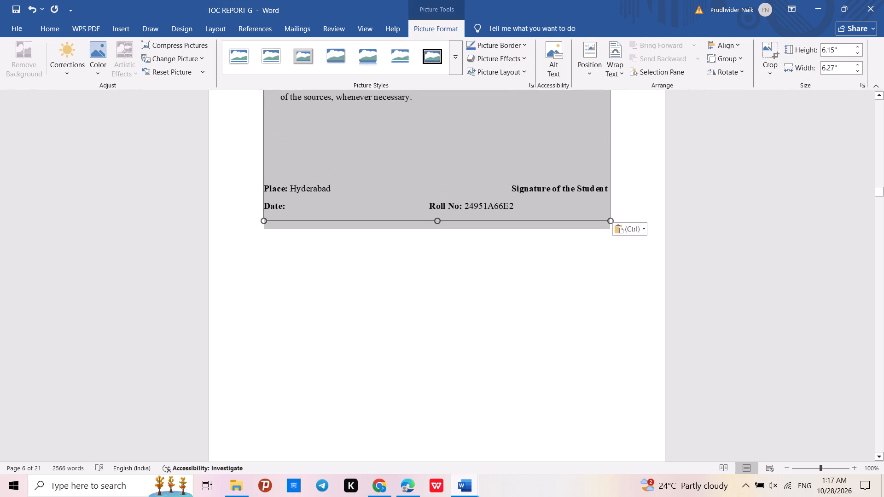
click(523, 213)
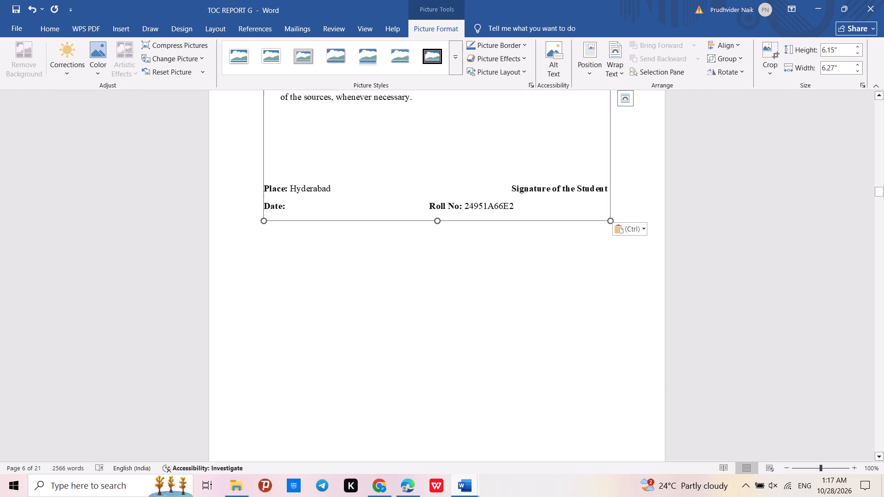
click(621, 100)
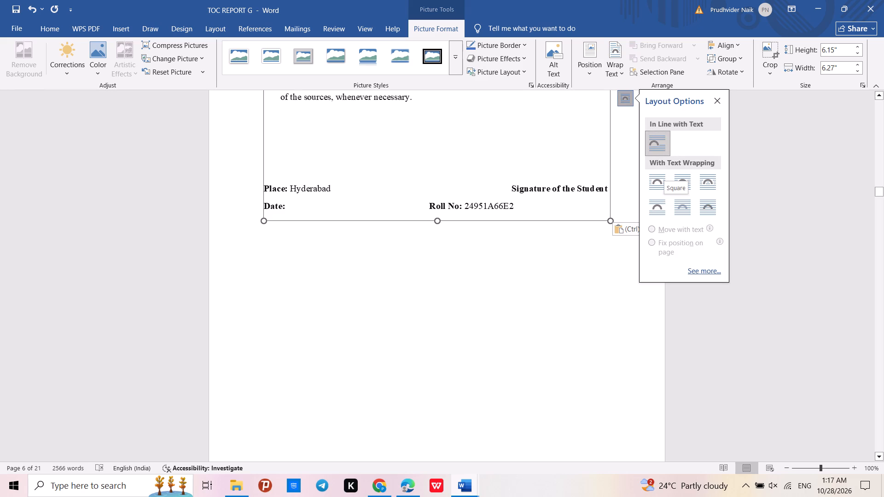
click(407, 260)
click(408, 197)
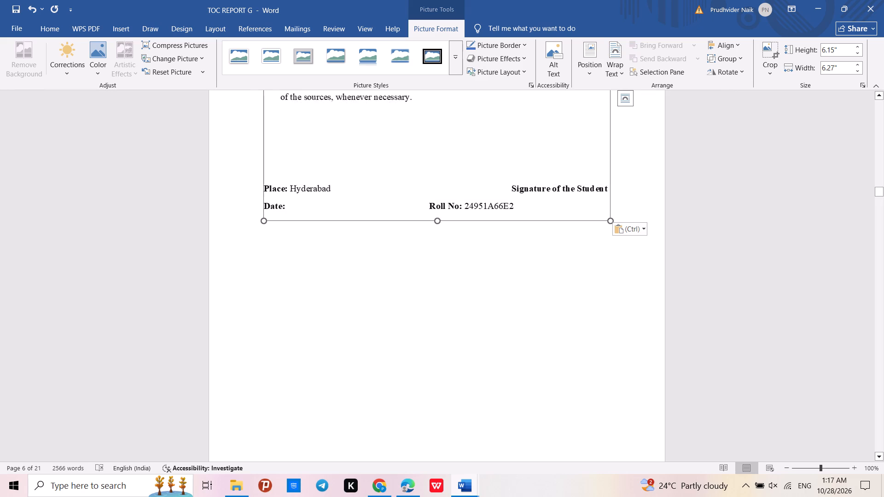
scroll(408, 197, up, 5)
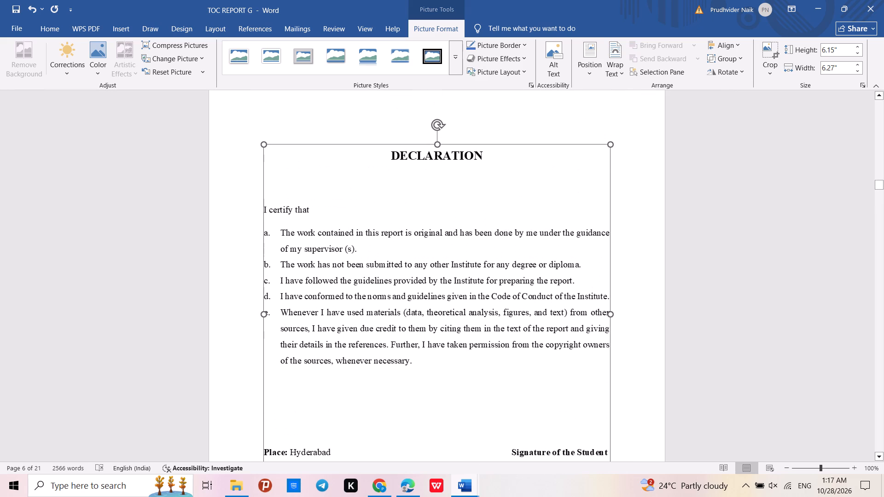
scroll(408, 197, down, 2)
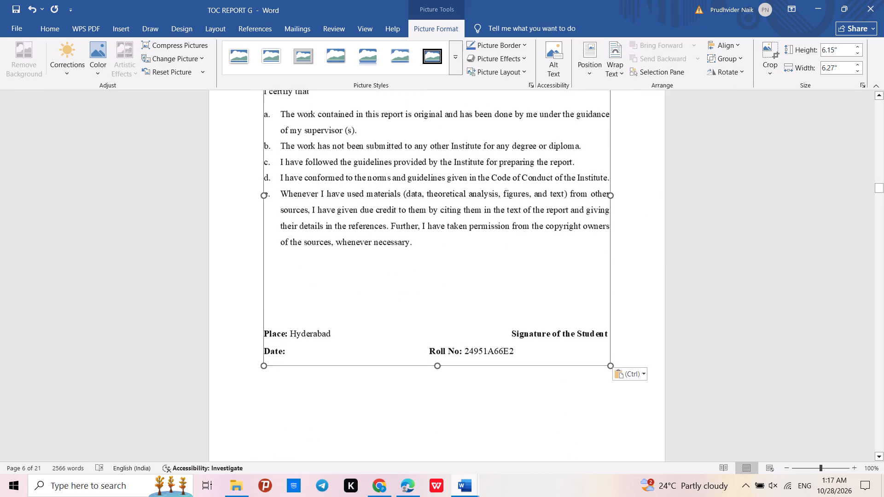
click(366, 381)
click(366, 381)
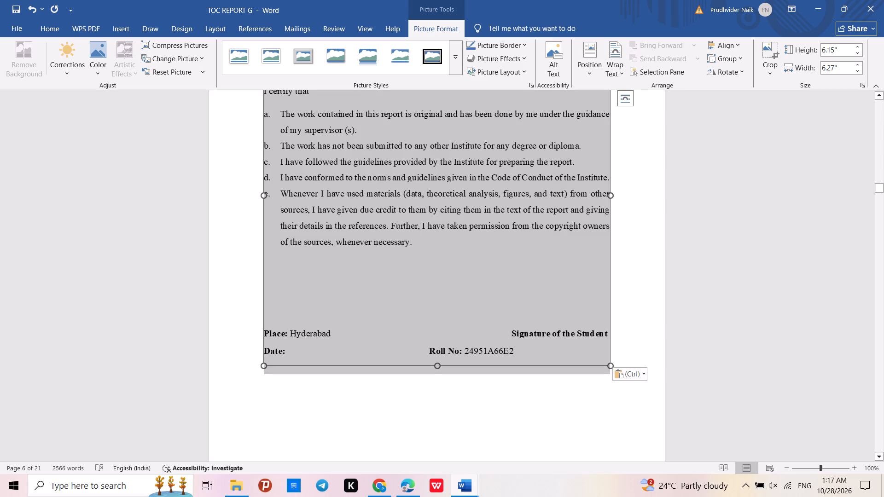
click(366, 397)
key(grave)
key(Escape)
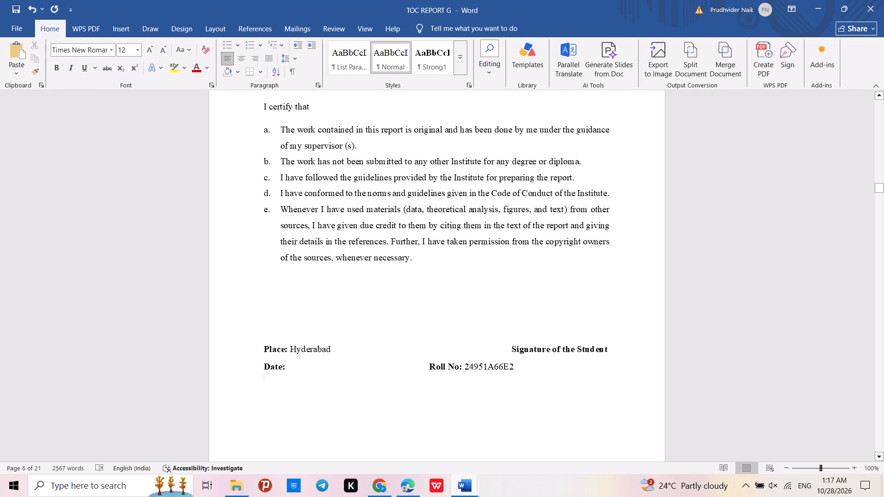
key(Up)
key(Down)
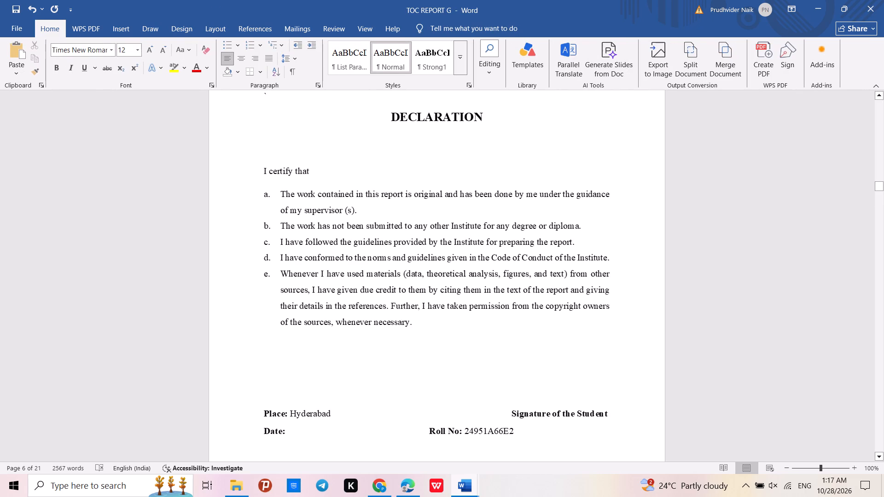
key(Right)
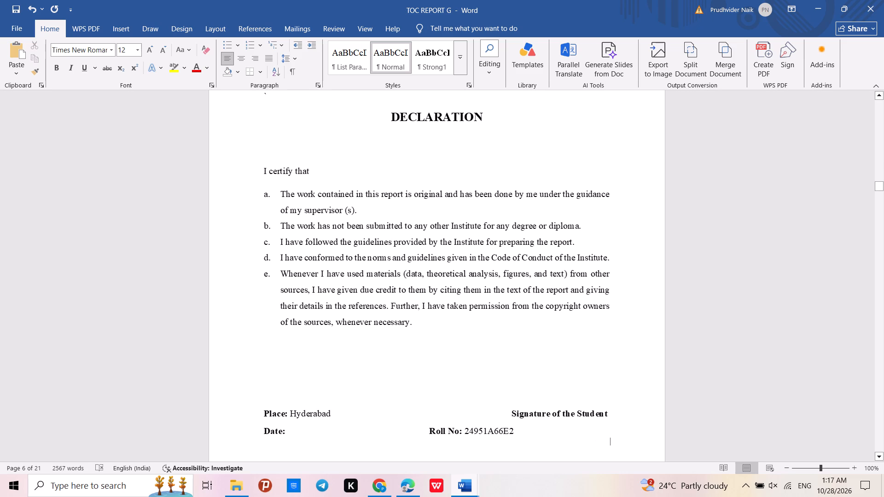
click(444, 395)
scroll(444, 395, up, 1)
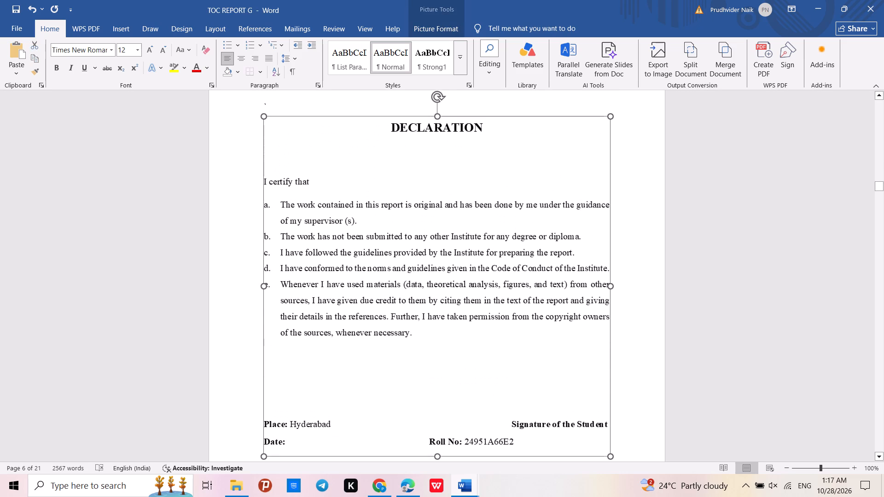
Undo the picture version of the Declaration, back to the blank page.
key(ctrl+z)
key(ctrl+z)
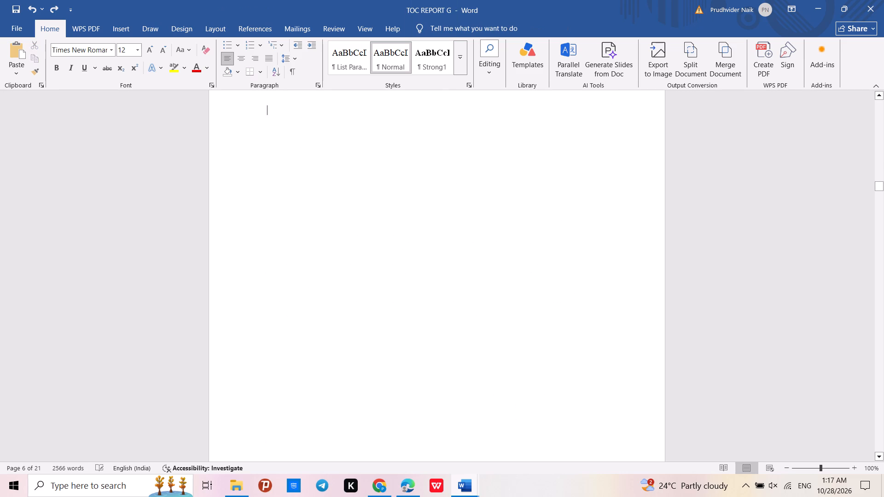
Paste the Declaration again on the blank page before the CERTIFICATE, as editable text with its source formatting kept.
scroll(444, 395, down, 1)
key(ctrl+v)
scroll(444, 395, down, 1)
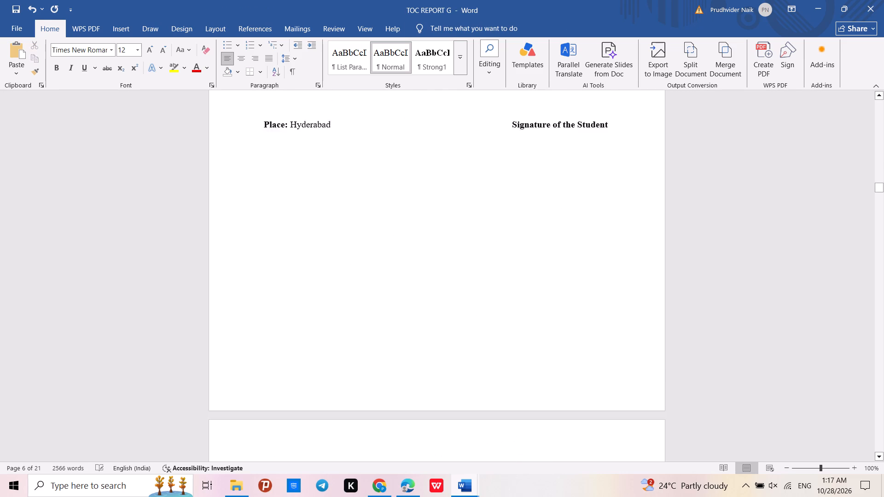
scroll(444, 395, down, 1)
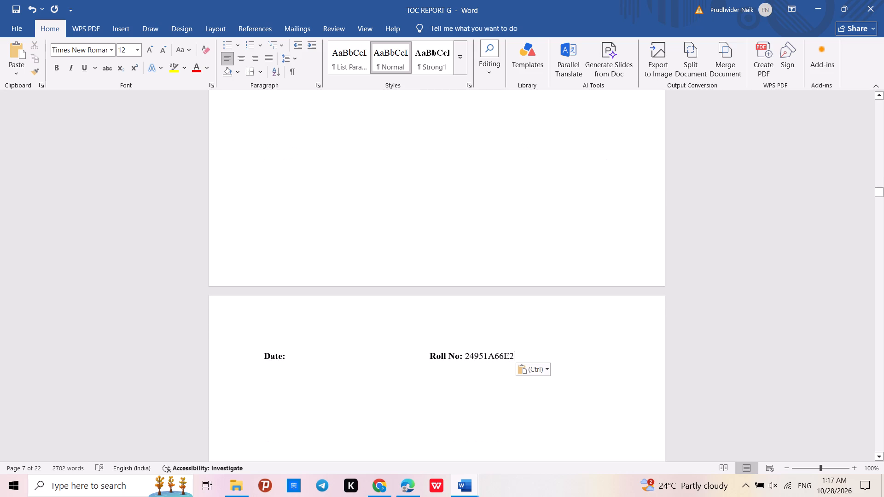
key(Right)
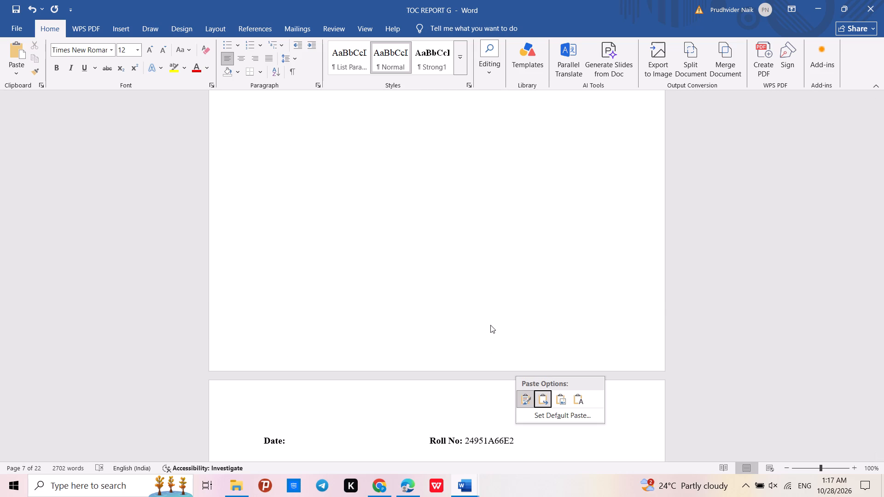
key(Right)
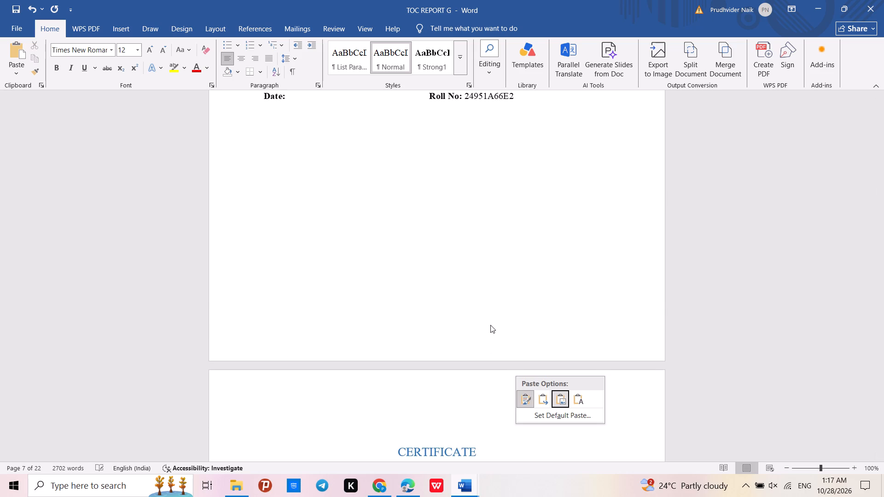
key(Right)
key(Left)
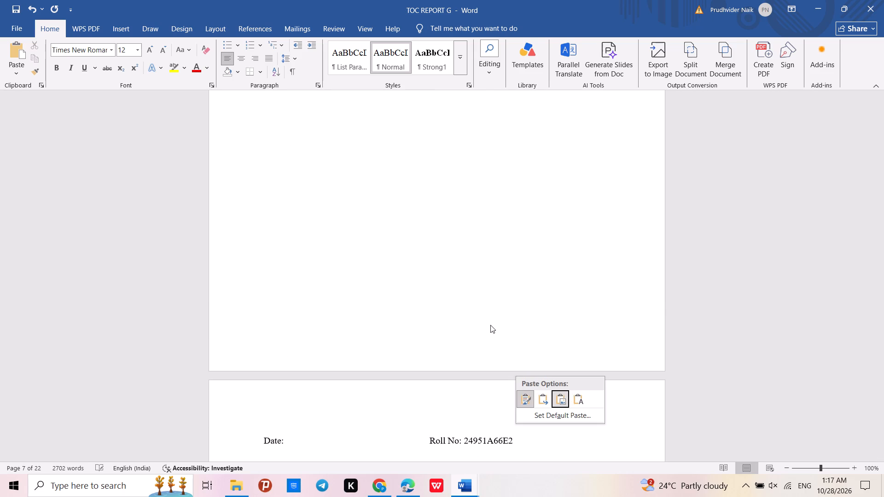
key(Left)
scroll(490, 325, up, 3)
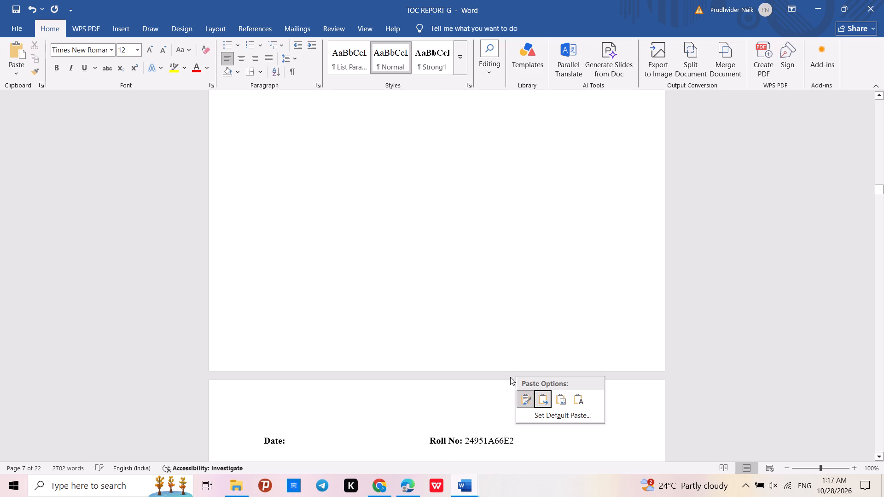
click(526, 402)
scroll(526, 402, up, 2)
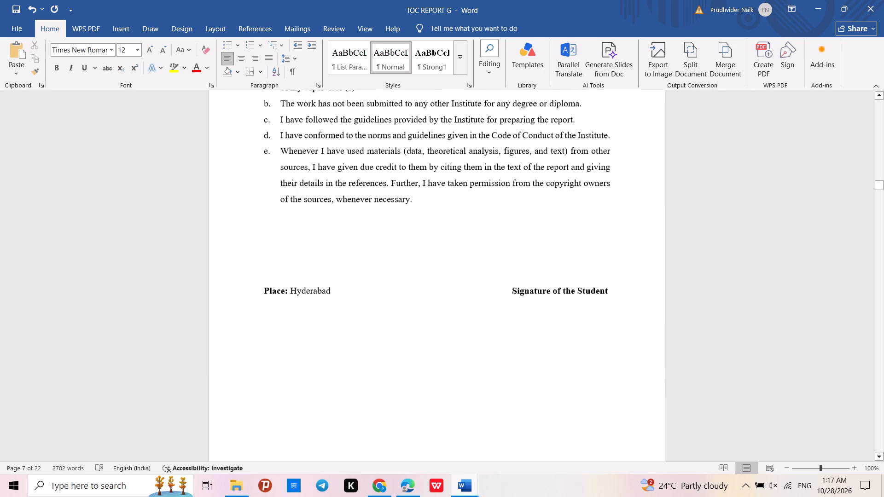
Remove the paragraph space before and after the Declaration's closing lines, from the empty line above Place through the Date and Roll No line.
scroll(526, 402, up, 1)
drag(256, 272, 386, 400)
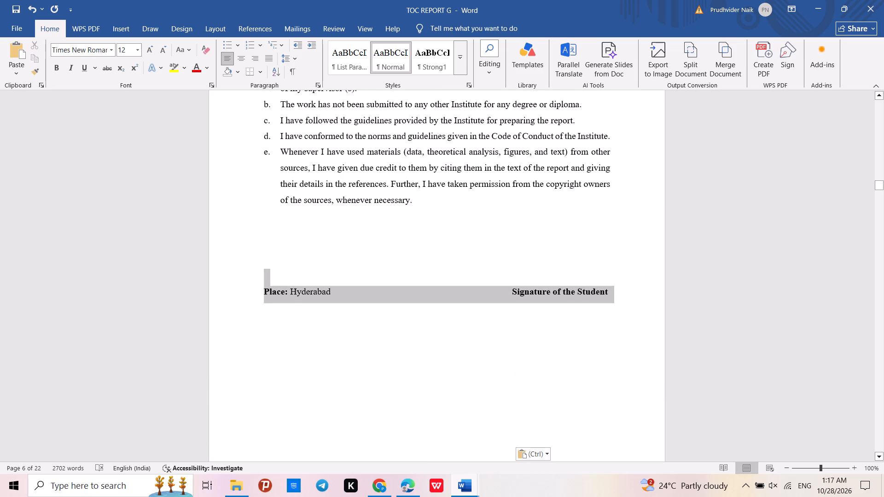
drag(386, 400, 548, 215)
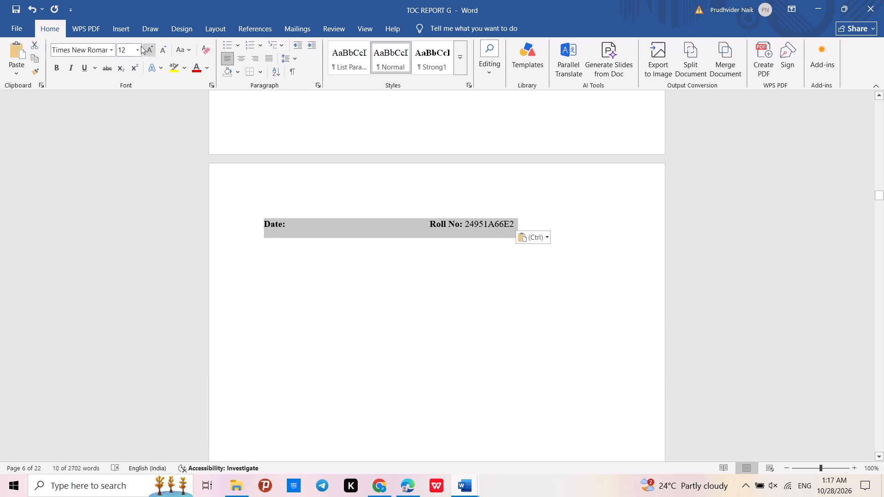
click(284, 56)
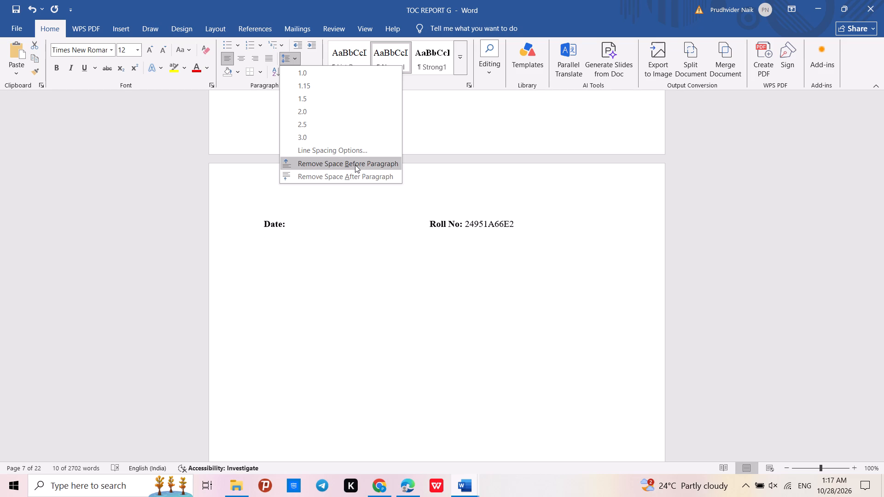
click(355, 165)
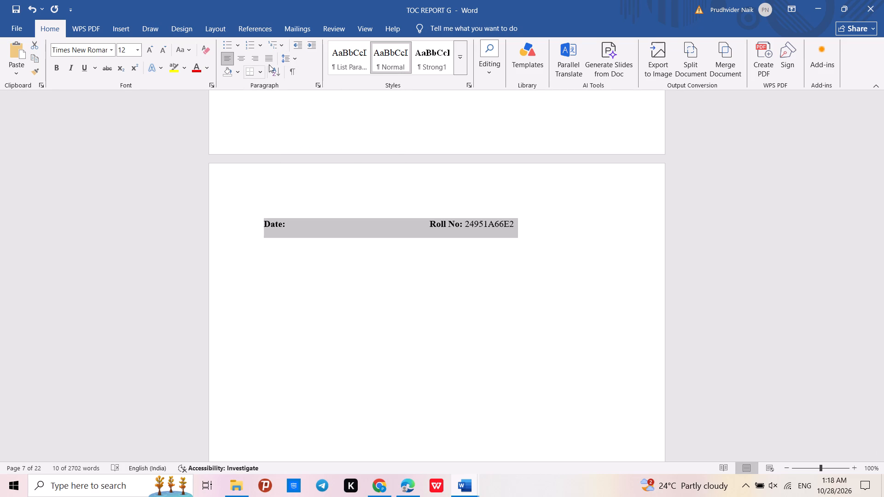
click(293, 64)
click(314, 172)
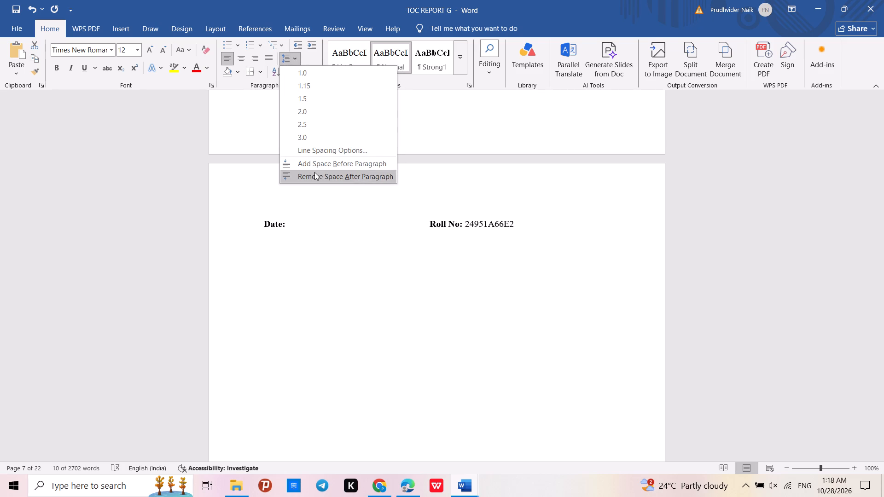
Add two new lines directly below the Declaration's Place and Signature of the Student line.
scroll(406, 222, up, 5)
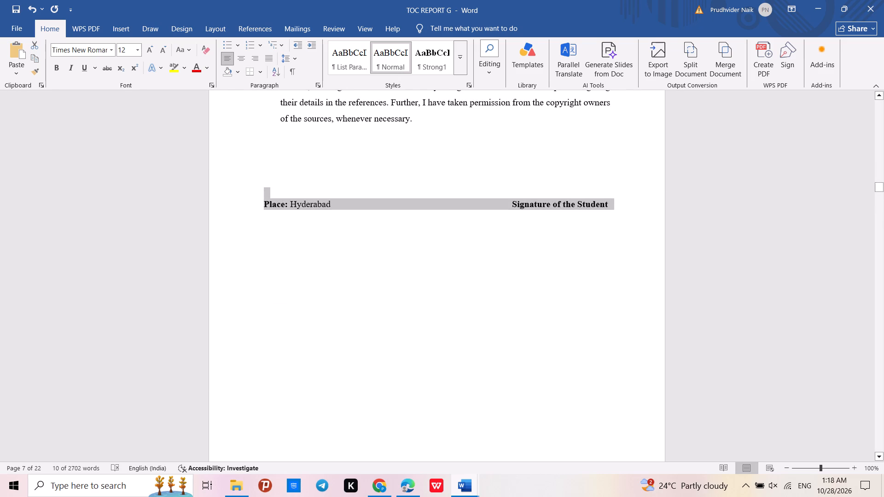
scroll(406, 222, up, 1)
scroll(406, 222, down, 1)
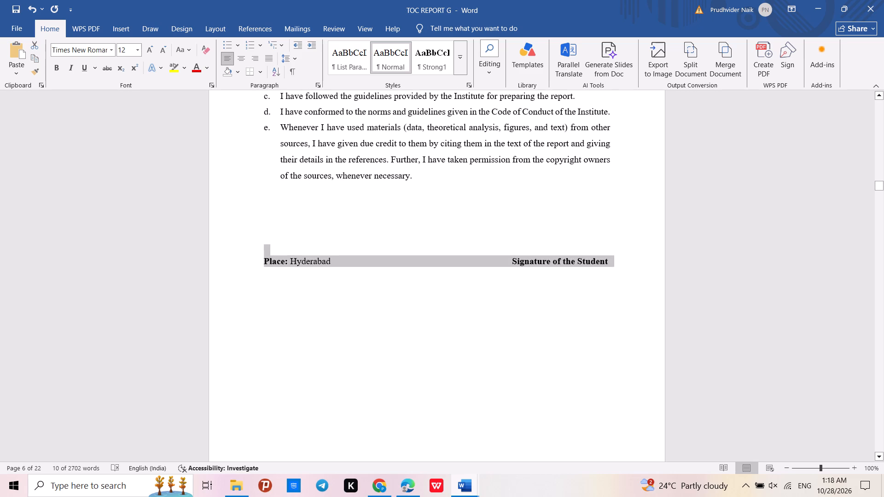
click(616, 263)
key(Return)
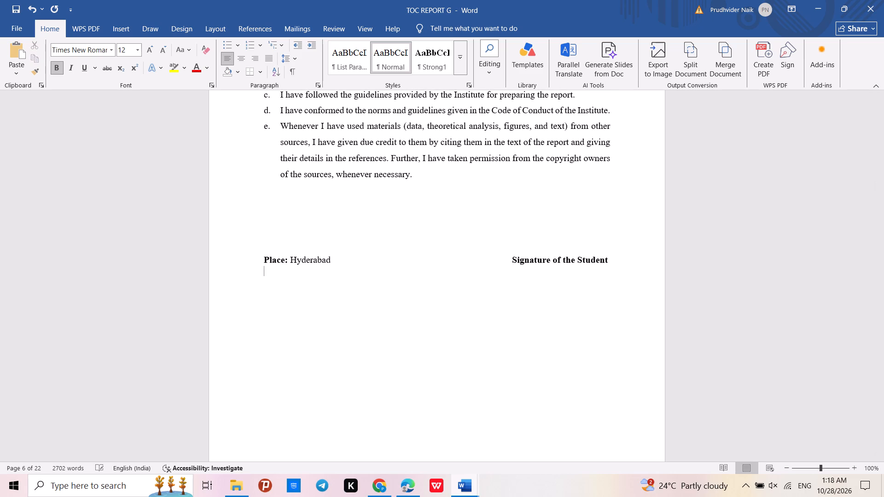
key(Return)
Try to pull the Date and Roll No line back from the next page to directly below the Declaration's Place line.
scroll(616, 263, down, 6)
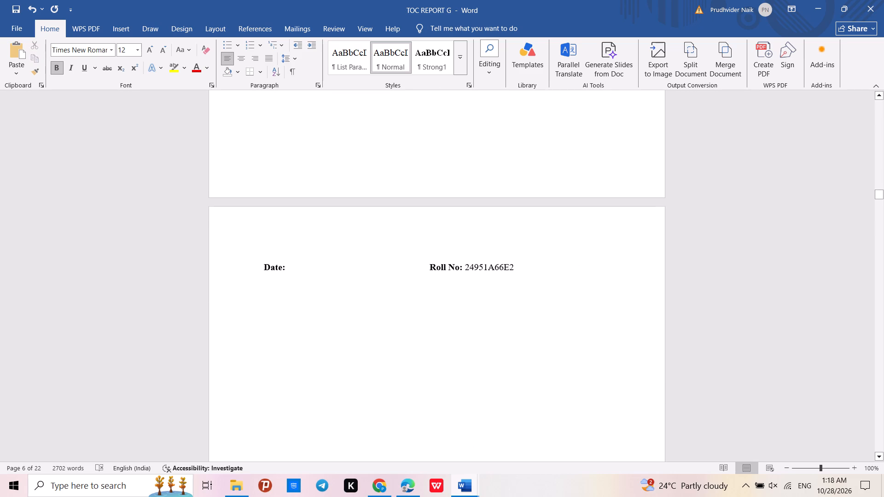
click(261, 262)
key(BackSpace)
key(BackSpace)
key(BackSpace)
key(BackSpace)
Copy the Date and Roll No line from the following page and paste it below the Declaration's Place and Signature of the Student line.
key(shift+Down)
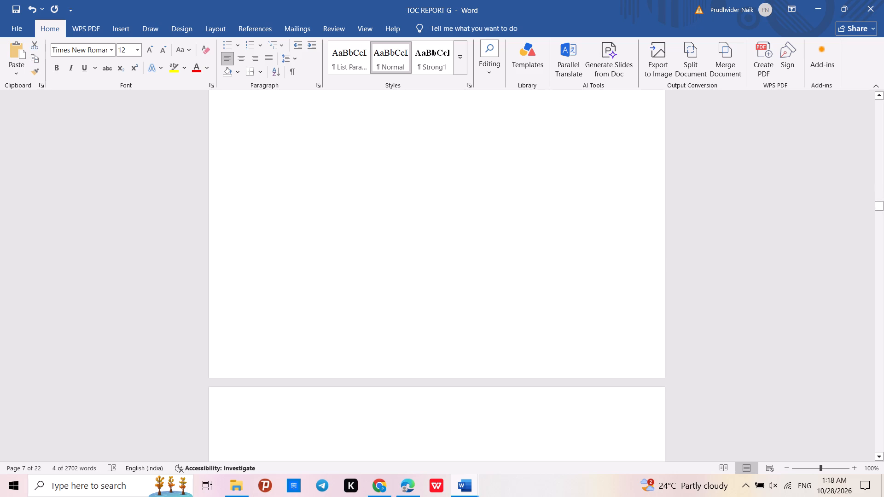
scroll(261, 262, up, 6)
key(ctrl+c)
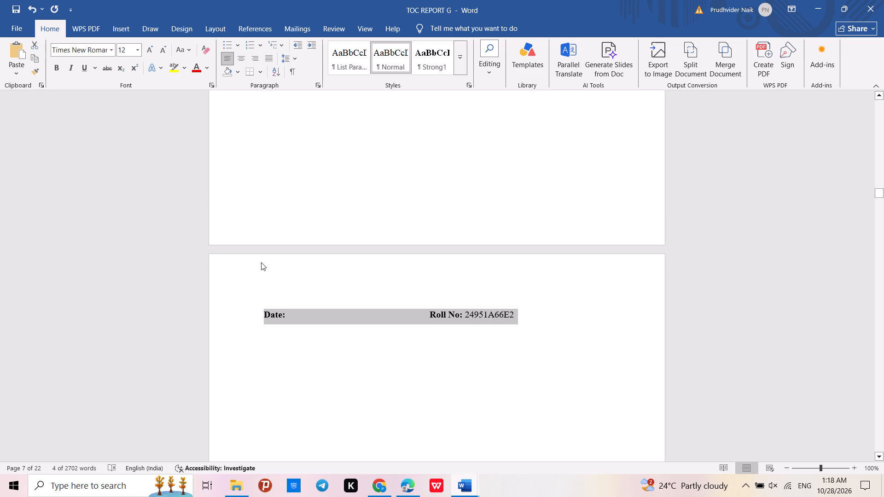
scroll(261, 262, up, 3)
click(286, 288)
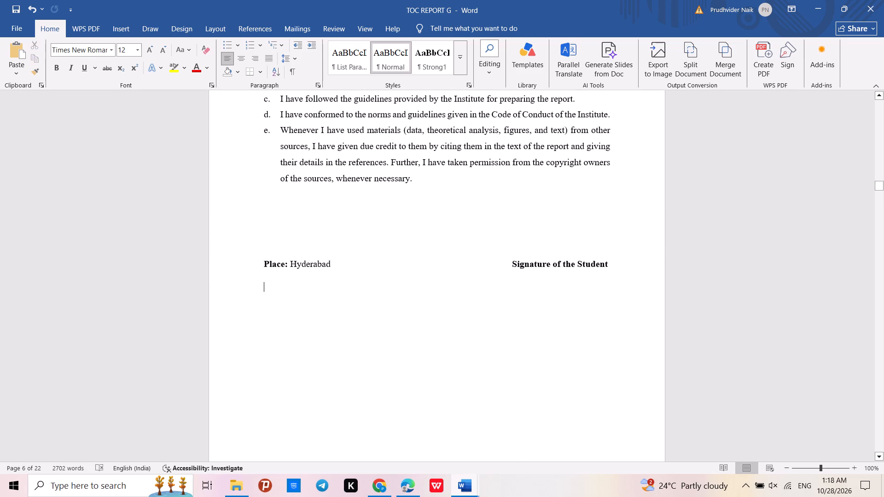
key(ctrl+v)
Delete both copies of the Date and Roll No line, along with the breaks between them and the CERTIFICATE page.
scroll(286, 288, down, 1)
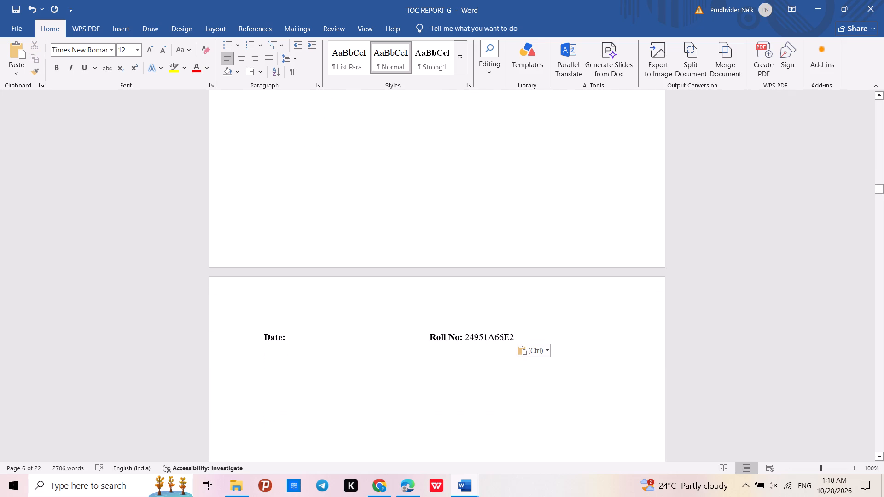
drag(252, 321, 473, 343)
key(BackSpace)
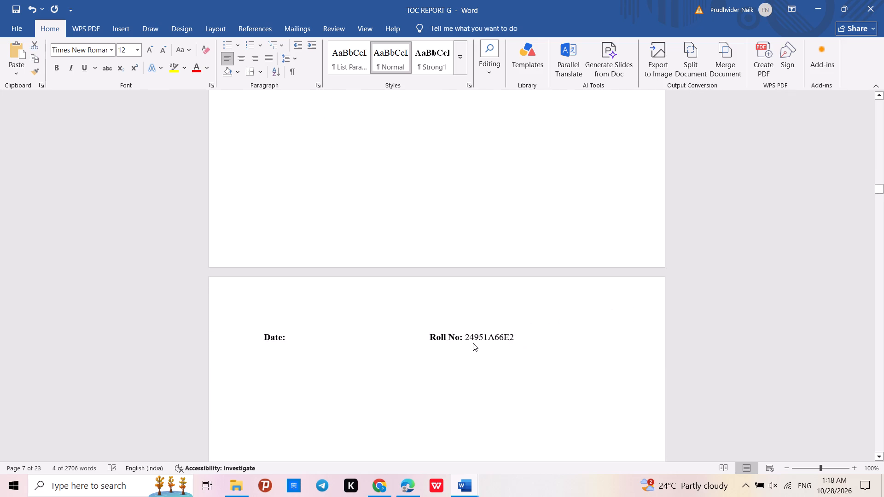
key(Delete)
key(Delete)
key(Delete)
key(Delete)
key(Delete)
key(Delete)
key(Delete)
key(Delete)
key(Delete)
key(Delete)
key(Delete)
key(Delete)
key(Delete)
key(Delete)
key(Delete)
key(Delete)
key(Delete)
key(Delete)
key(Delete)
key(Delete)
key(Delete)
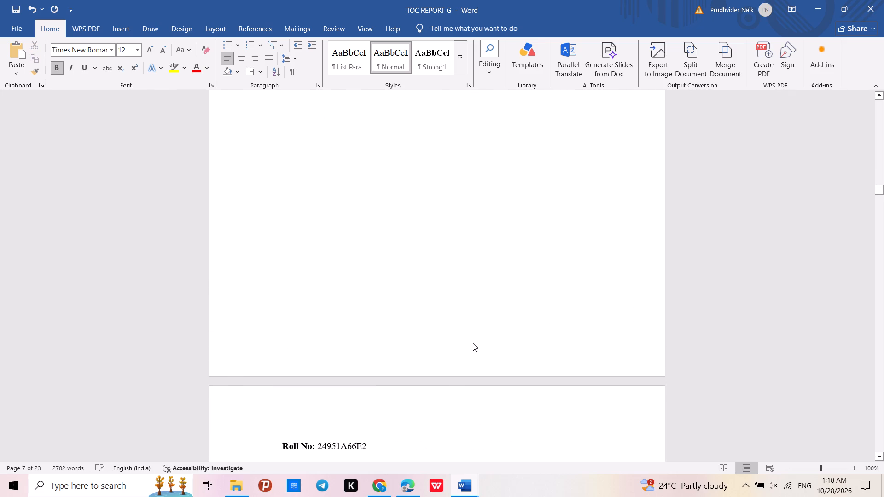
key(Delete)
key(Delete)
key(Delete)
key(Delete)
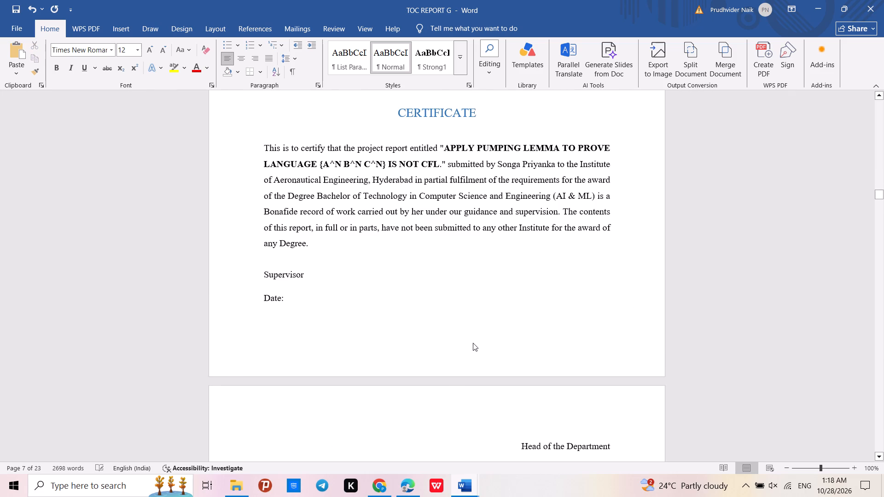
Undo the last deletion made ahead of the CERTIFICATE and check the layout of the surrounding pages.
scroll(473, 343, down, 4)
key(ctrl+z)
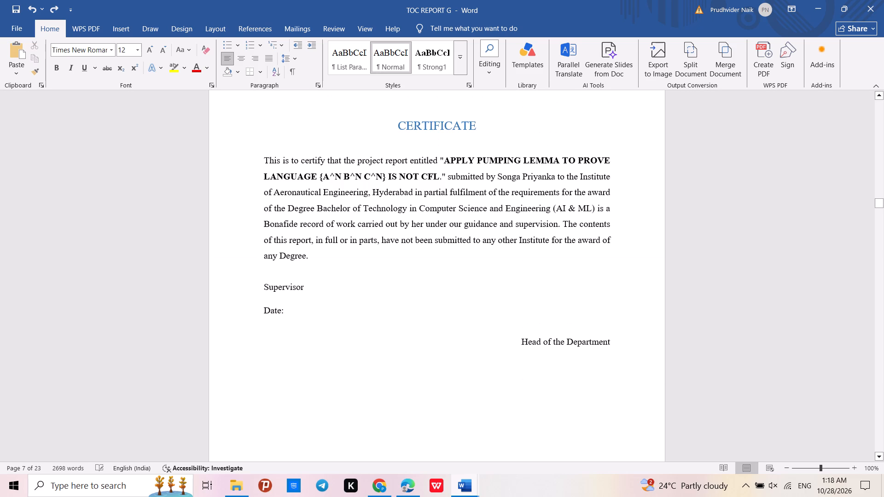
scroll(473, 343, down, 10)
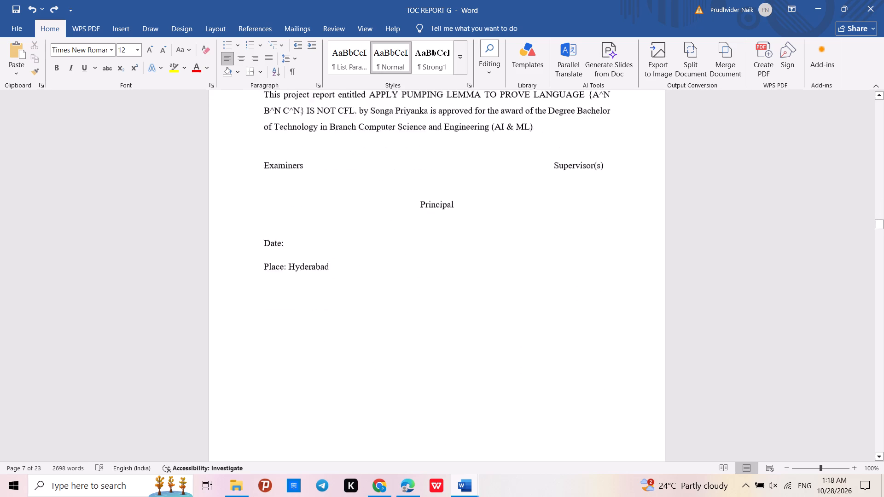
scroll(473, 343, down, 5)
scroll(473, 343, up, 11)
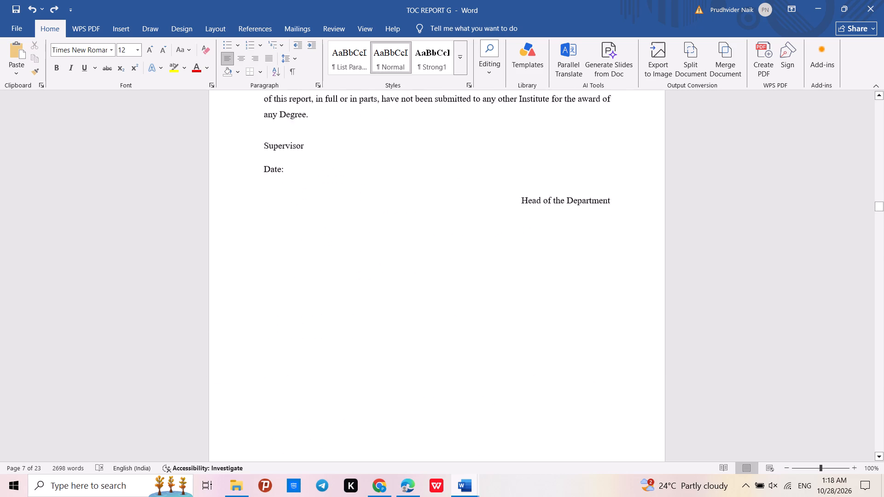
scroll(473, 343, up, 9)
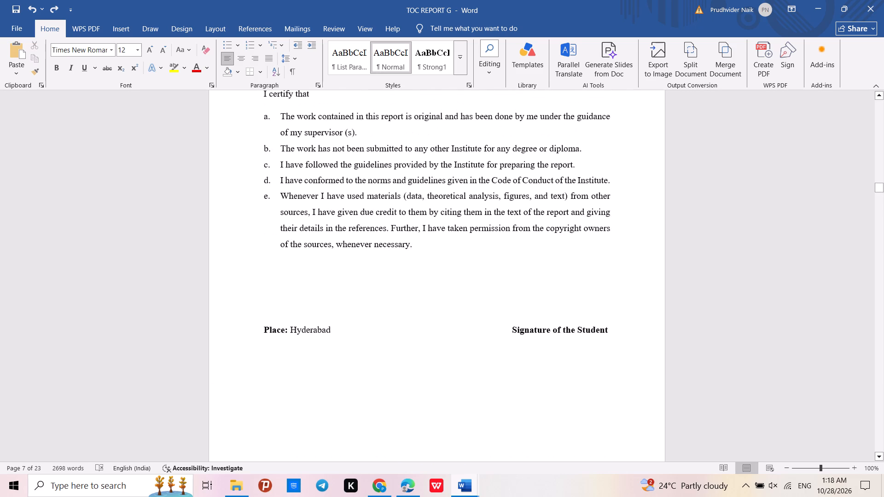
scroll(473, 343, up, 5)
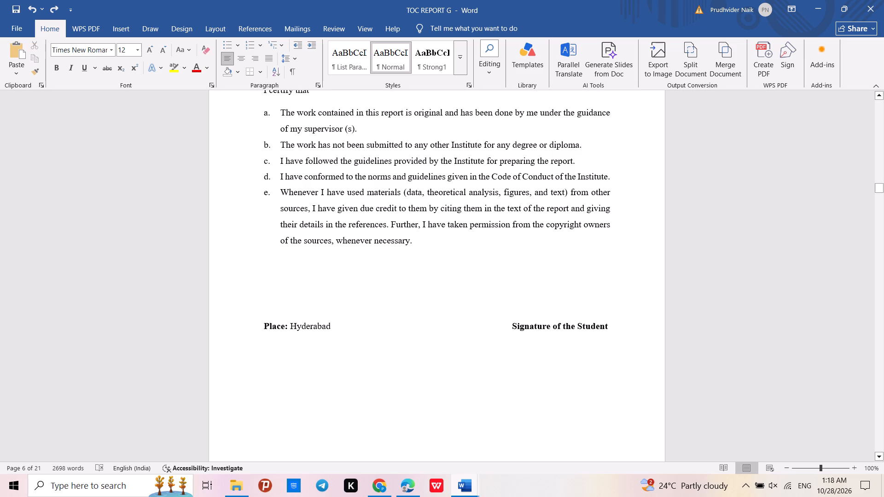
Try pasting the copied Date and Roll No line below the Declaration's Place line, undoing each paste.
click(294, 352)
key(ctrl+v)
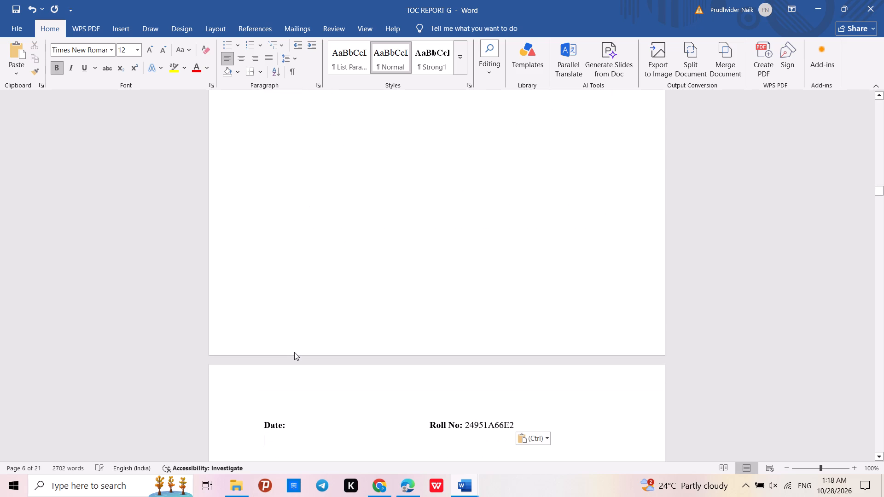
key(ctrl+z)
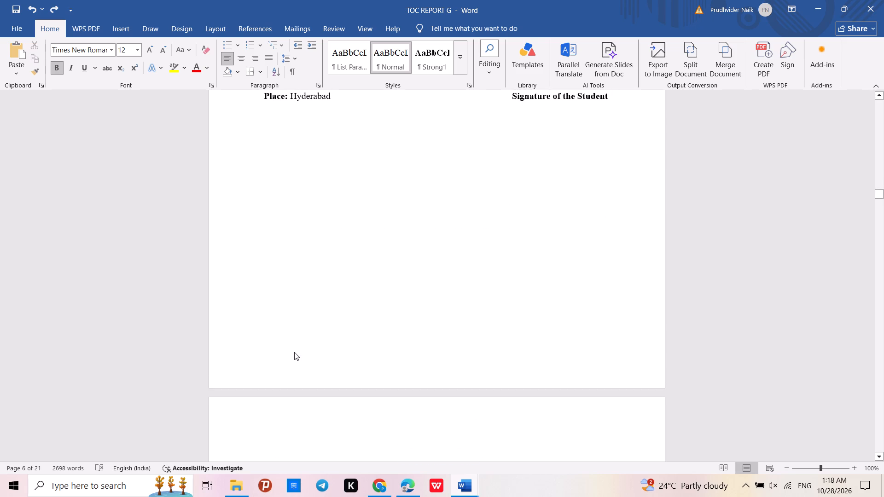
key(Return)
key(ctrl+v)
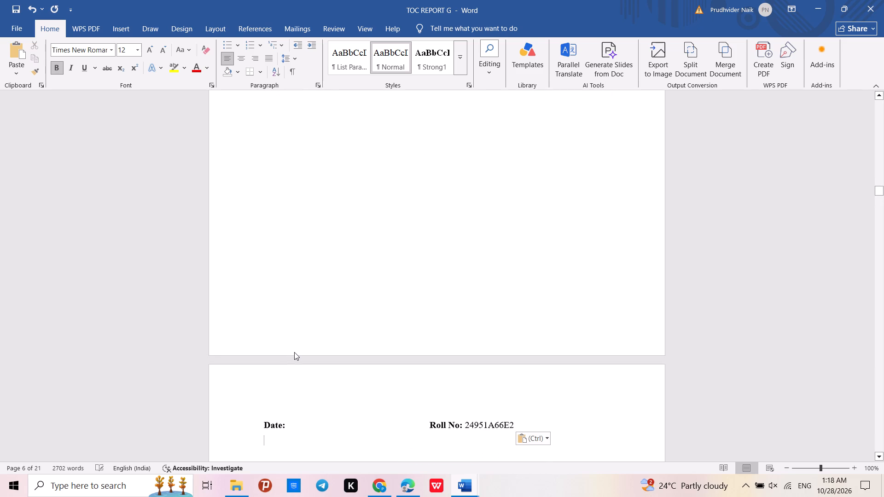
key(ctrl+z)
Enter the bold label "Date:" on the line below Place: Hyderabad in the Declaration.
scroll(294, 352, up, 2)
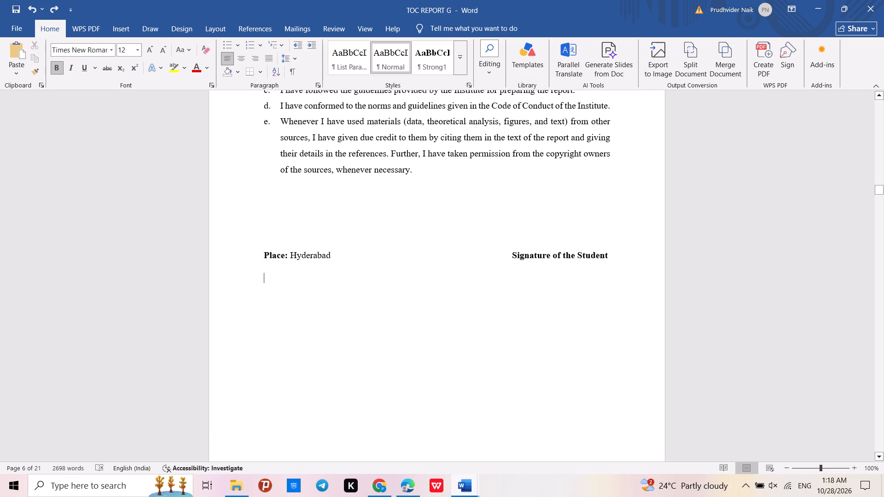
key(ctrl+b)
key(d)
key(BackSpace)
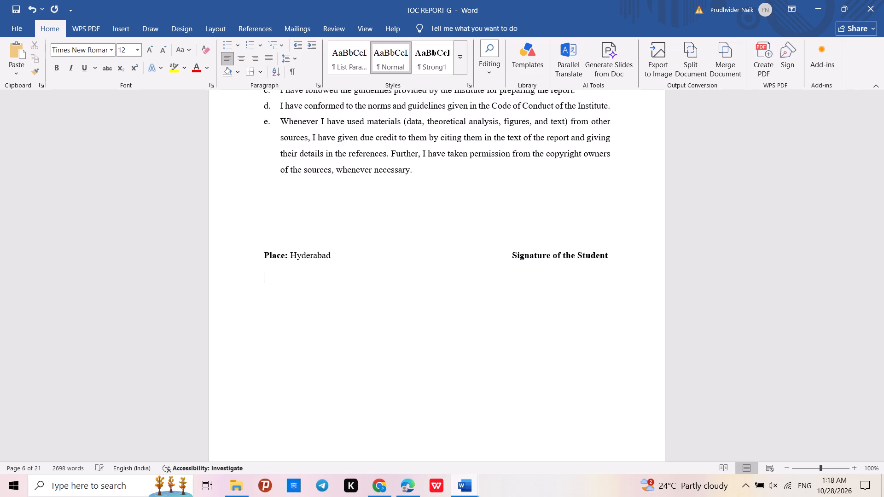
key(ctrl+b)
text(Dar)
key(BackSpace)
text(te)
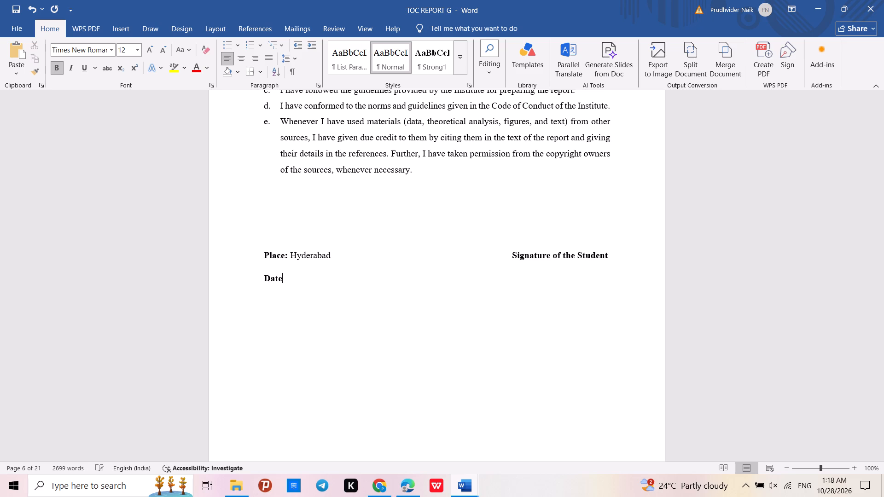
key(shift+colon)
Add tab and space padding after "Date:" up to the point directly under the start of Signature of the Student.
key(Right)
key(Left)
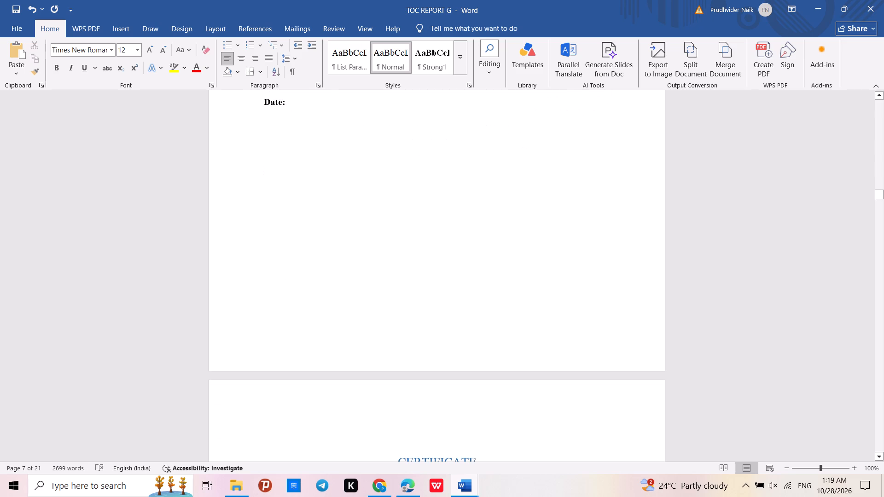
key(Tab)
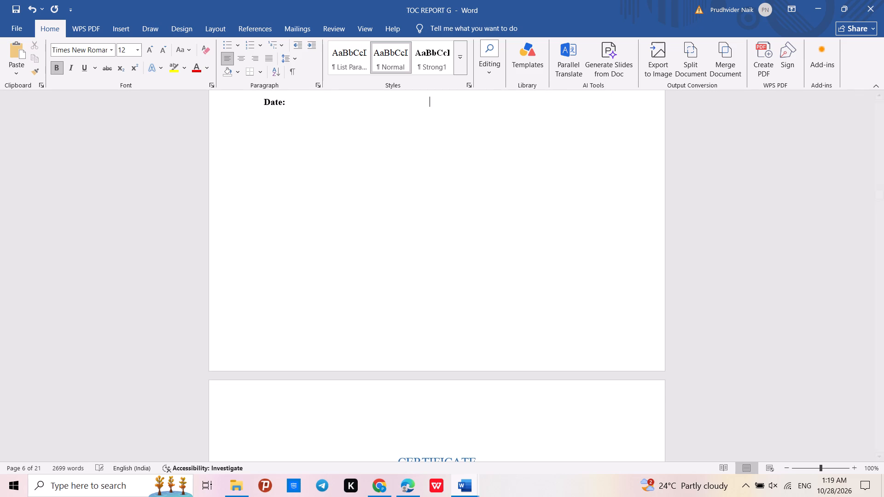
scroll(417, 276, up, 2)
key(Tab)
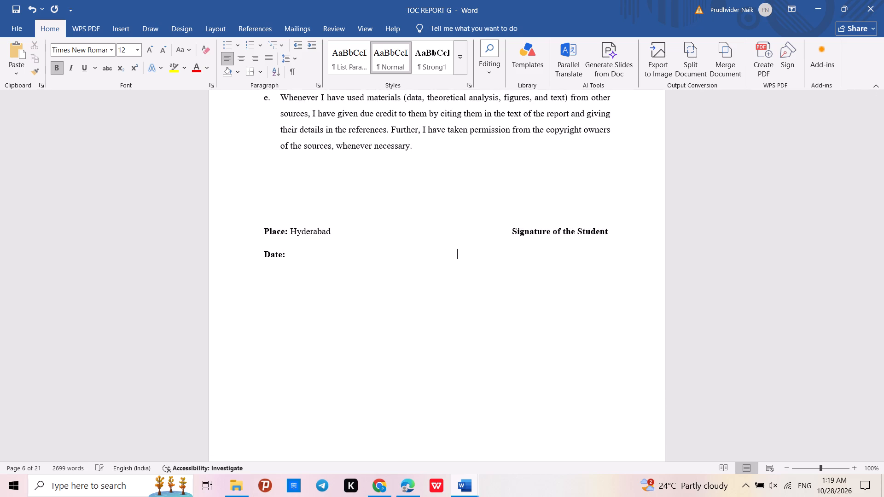
key(Tab)
key(Tab)
key(BackSpace)
key(BackSpace)
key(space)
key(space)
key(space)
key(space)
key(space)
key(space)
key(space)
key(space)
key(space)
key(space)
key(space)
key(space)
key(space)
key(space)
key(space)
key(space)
After glancing at TOC REPORT, add the bold label "Roll No.:" to TOC REPORT G's Date line, followed by the student's roll number in regular weight.
key(alt+Tab)
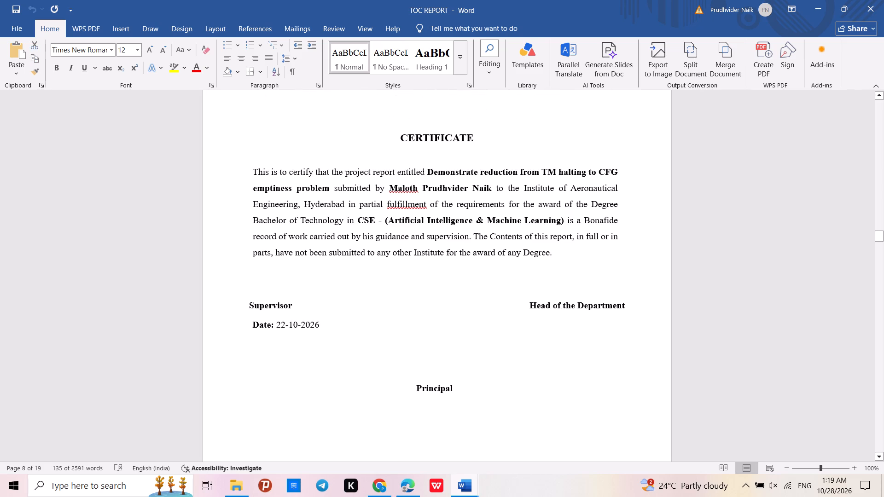
scroll(507, 293, up, 11)
key(alt+Tab)
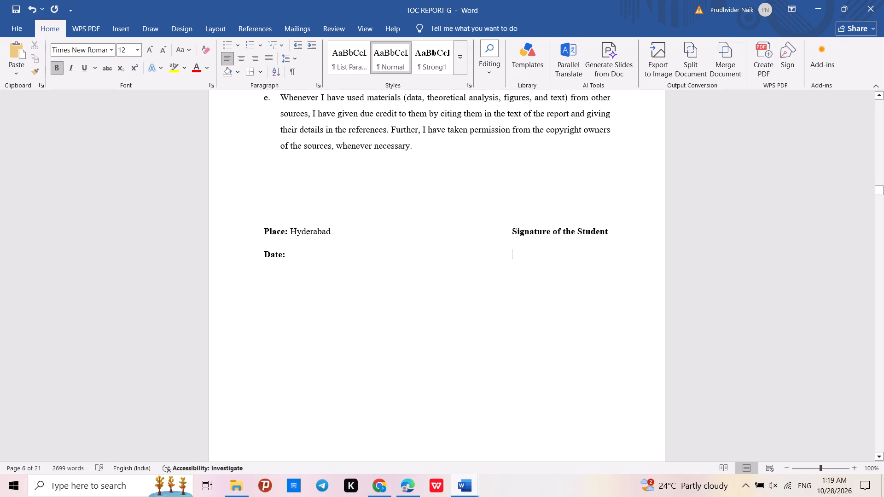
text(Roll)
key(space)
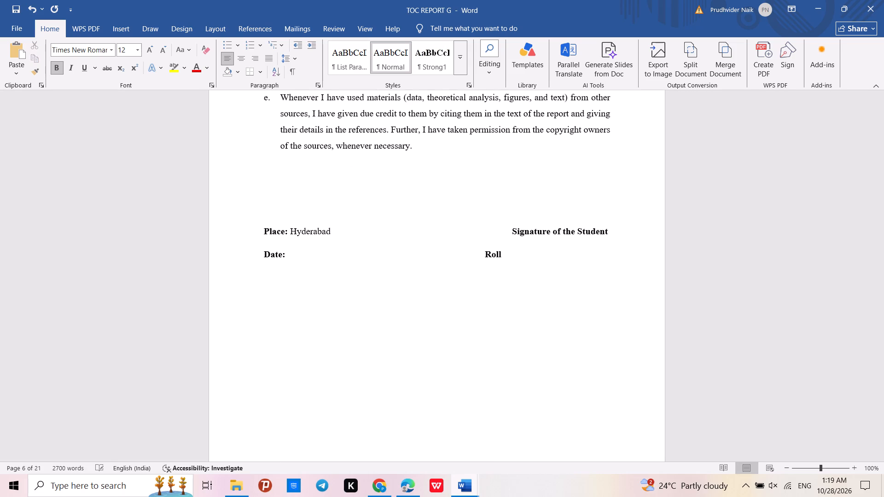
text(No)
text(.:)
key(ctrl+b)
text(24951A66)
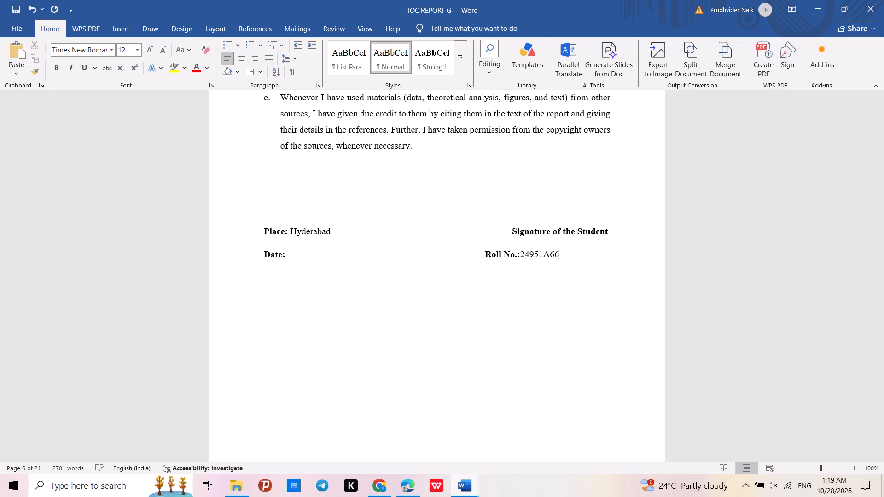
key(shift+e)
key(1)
Shift the Roll No. entry over by one tab so it starts directly under Signature of the Student.
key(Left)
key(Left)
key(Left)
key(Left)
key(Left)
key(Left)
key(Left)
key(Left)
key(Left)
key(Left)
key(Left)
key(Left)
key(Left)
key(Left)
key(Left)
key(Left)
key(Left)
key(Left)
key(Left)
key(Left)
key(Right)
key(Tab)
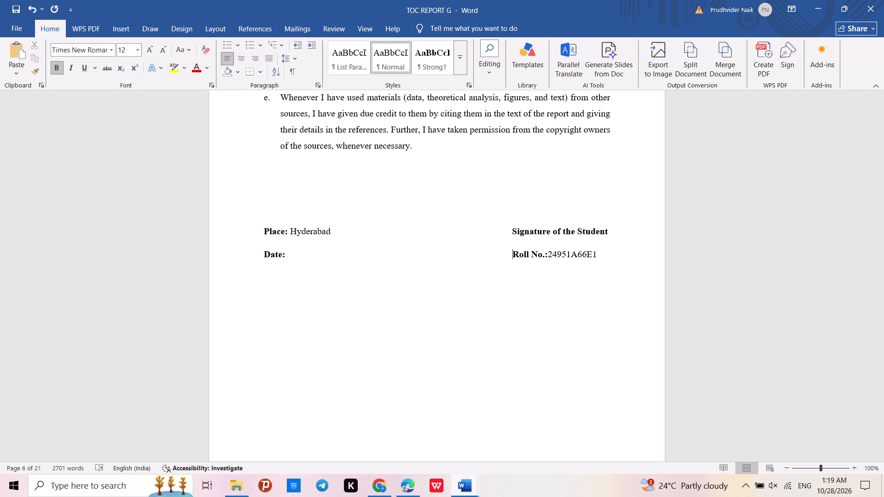
Review the finished Declaration page and the Approval Sheet page in TOC REPORT G for layout.
scroll(507, 293, left, 1)
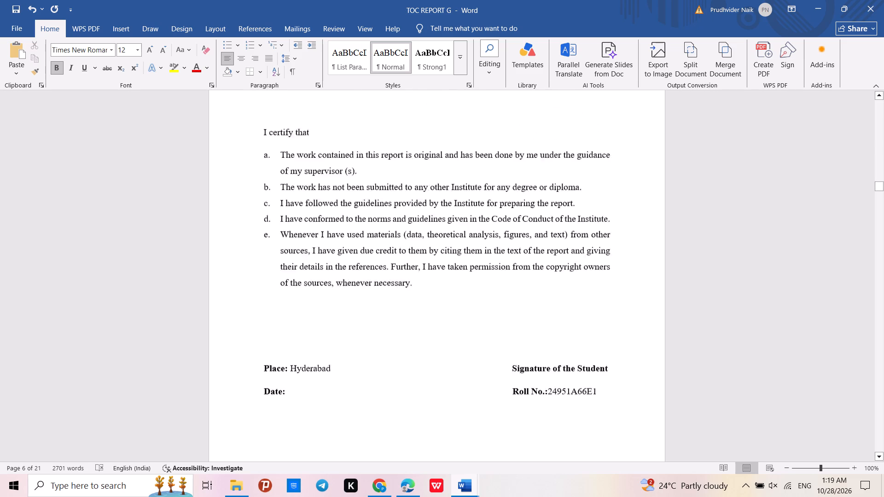
scroll(507, 293, left, 1)
scroll(507, 293, down, 3)
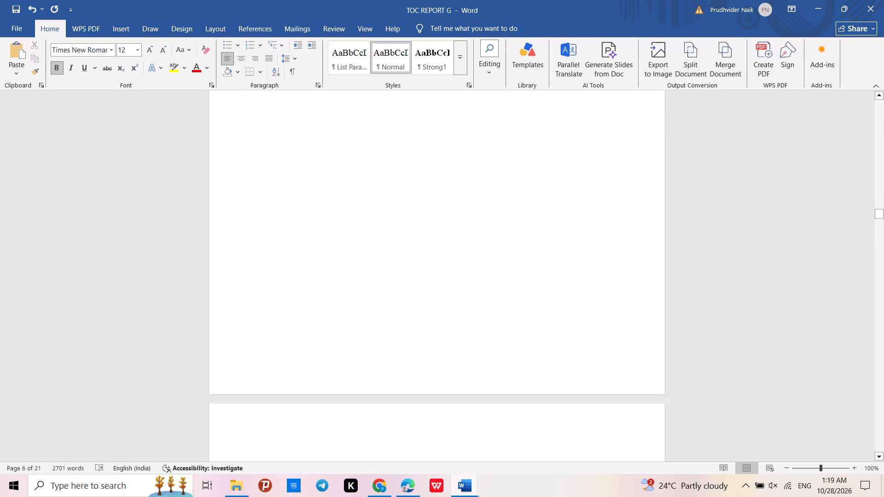
scroll(507, 293, down, 5)
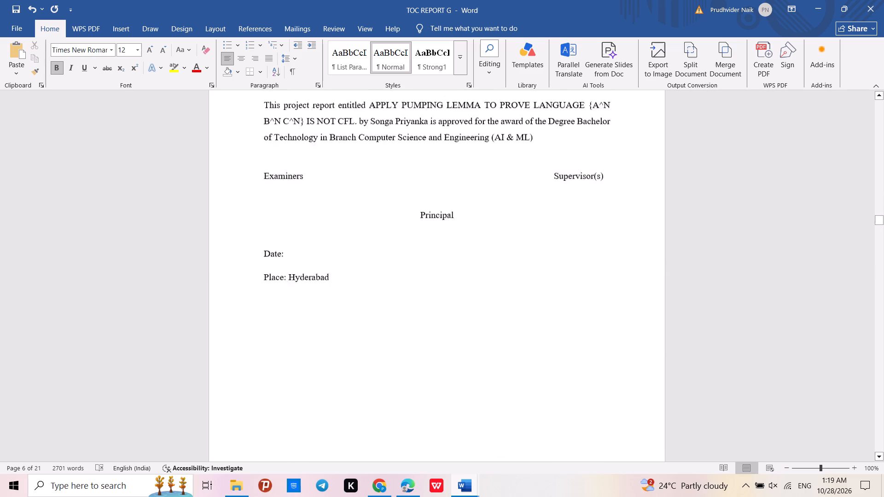
scroll(507, 293, down, 4)
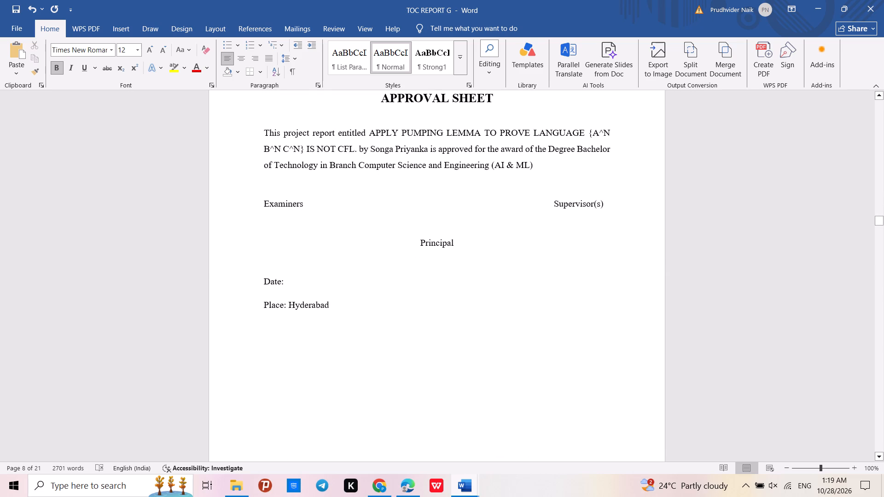
scroll(507, 293, down, 4)
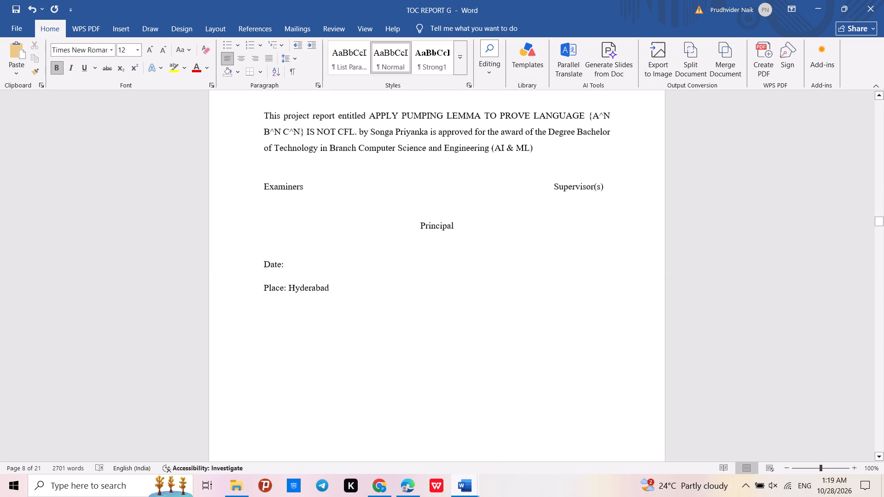
scroll(507, 293, down, 12)
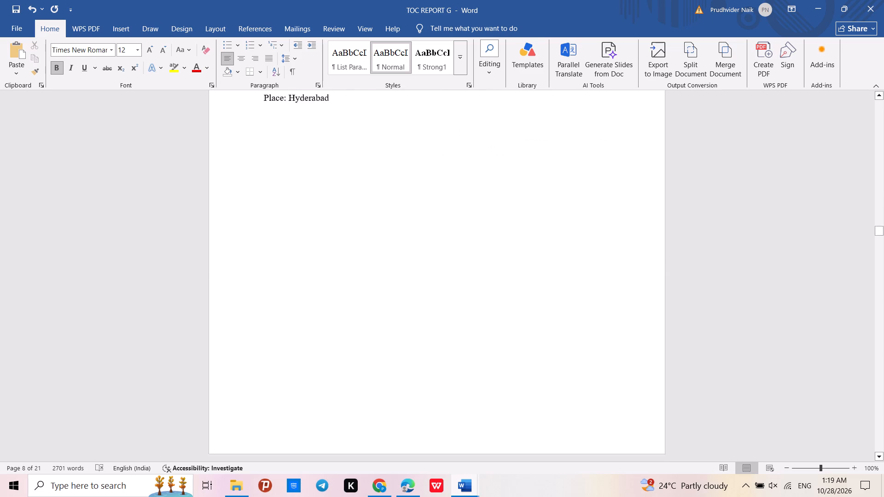
Look through the report body from Chapter 1 to the References page, checking headings, code and proof steps.
scroll(507, 293, down, 18)
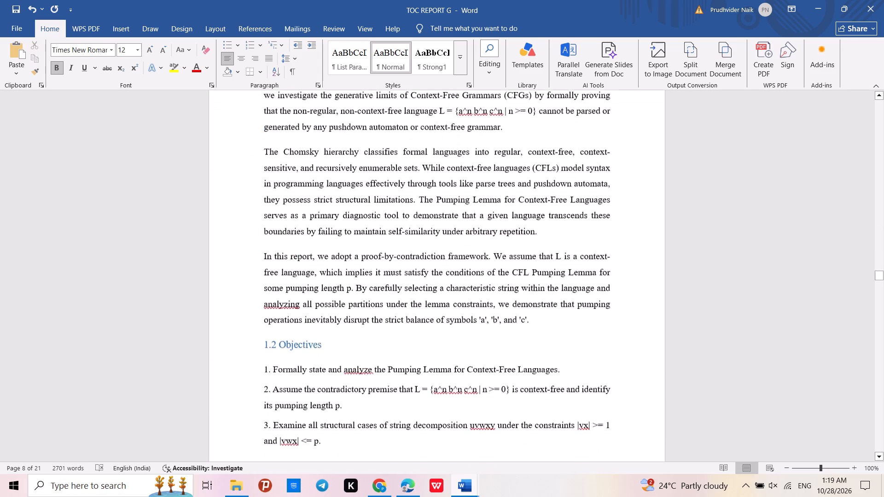
scroll(507, 293, down, 11)
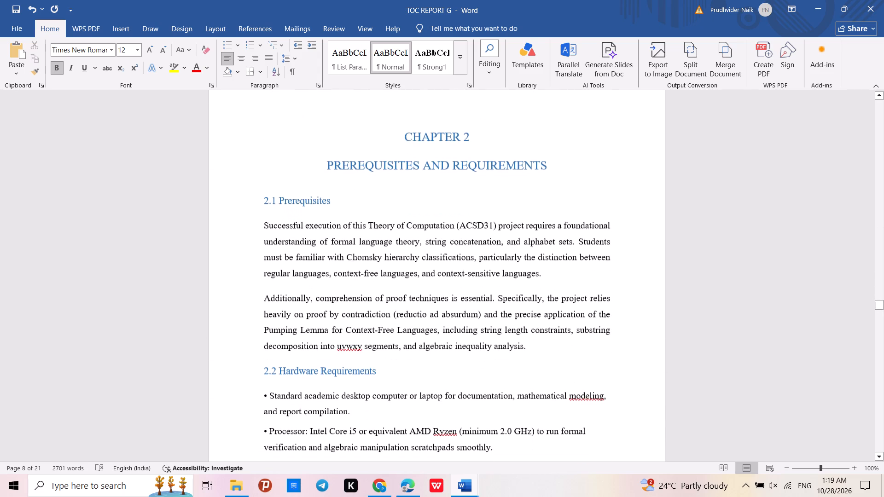
scroll(507, 293, down, 2)
scroll(507, 293, up, 7)
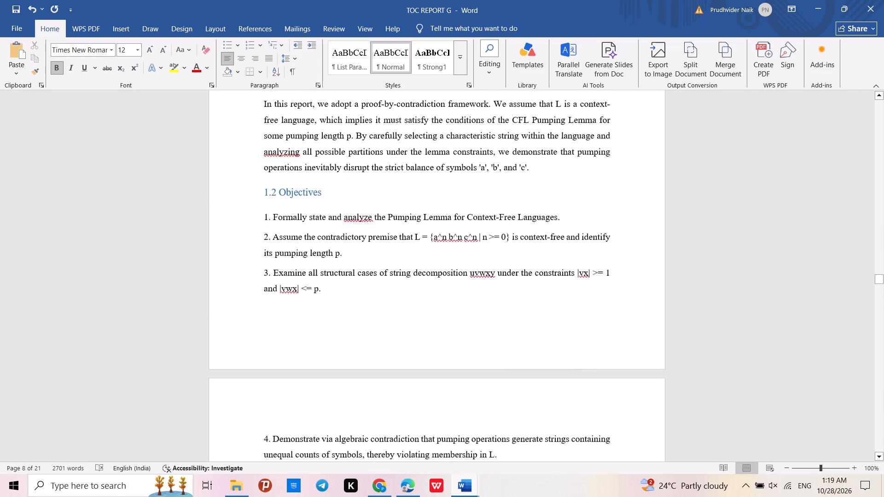
scroll(507, 293, up, 5)
scroll(507, 293, down, 11)
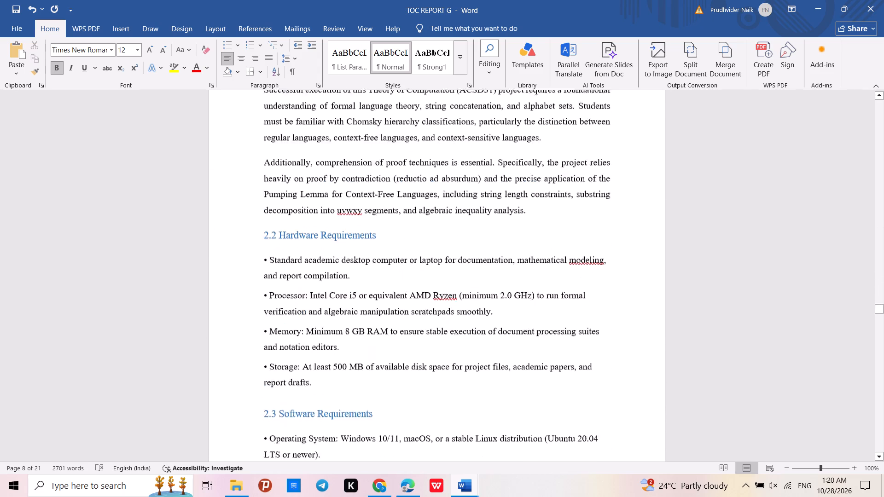
scroll(507, 293, down, 19)
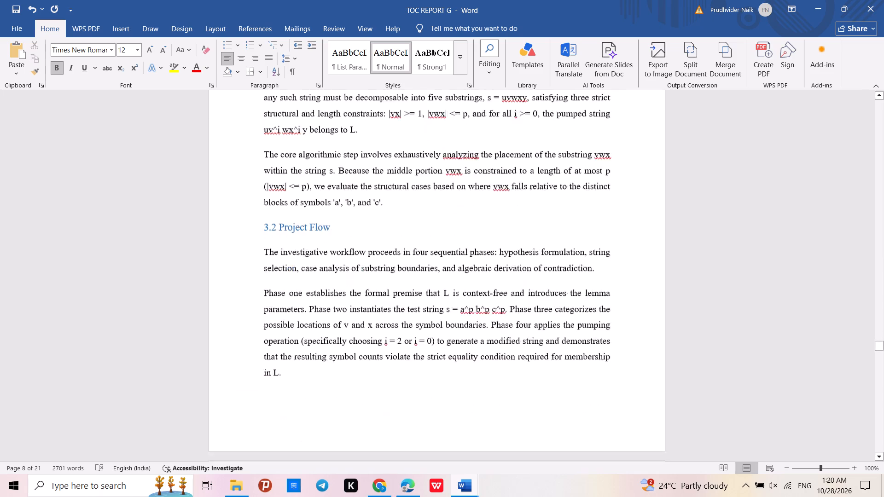
scroll(507, 293, down, 6)
scroll(507, 293, up, 2)
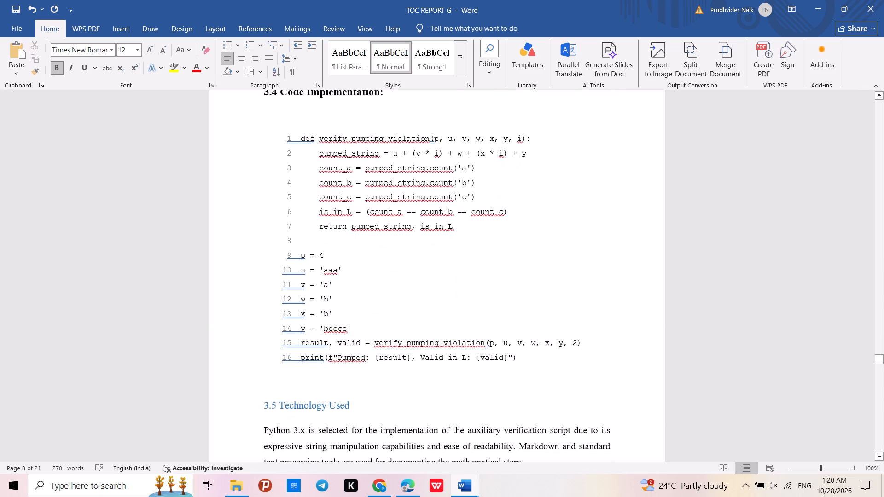
scroll(507, 293, up, 1)
scroll(507, 293, left, 1)
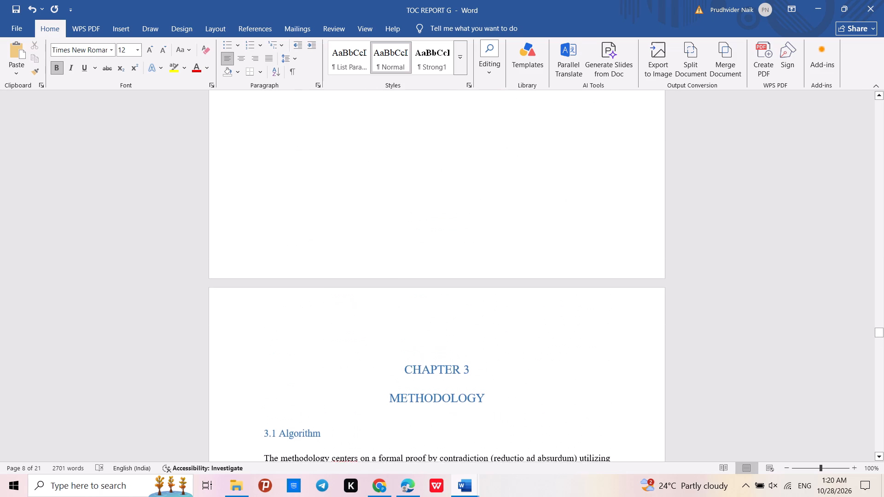
scroll(507, 293, left, 1)
scroll(507, 293, down, 18)
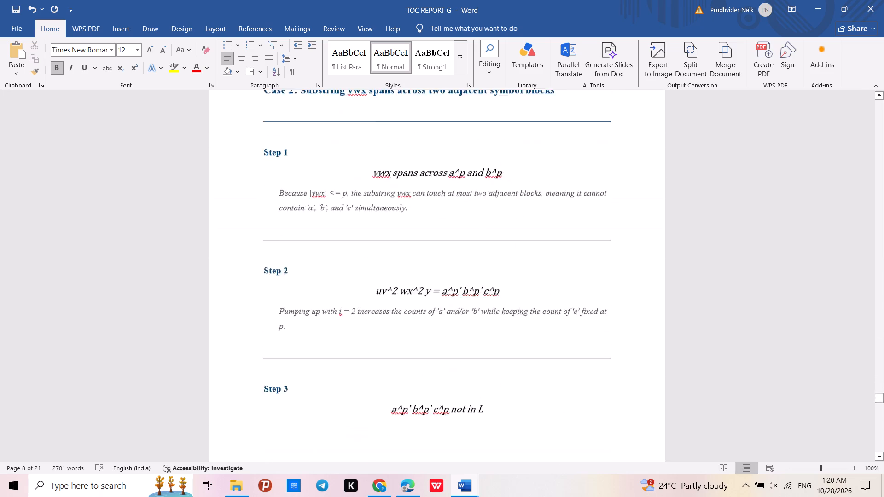
scroll(507, 293, down, 20)
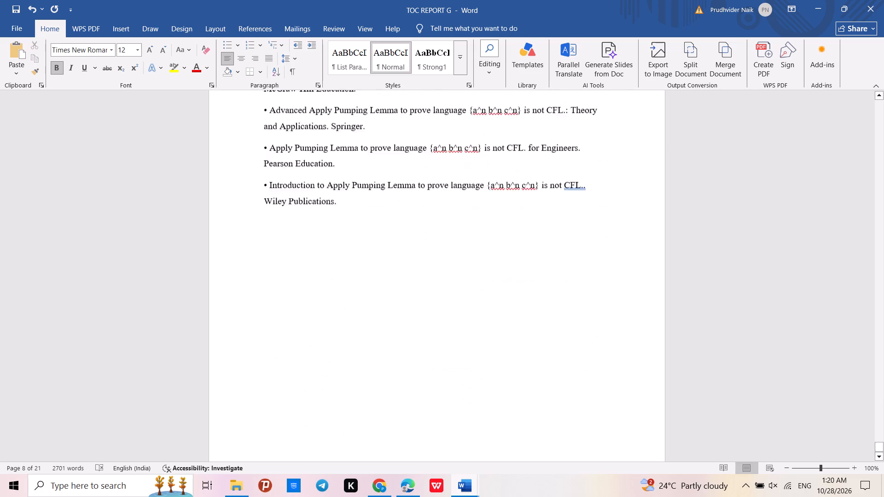
scroll(507, 293, down, 10)
scroll(507, 293, up, 6)
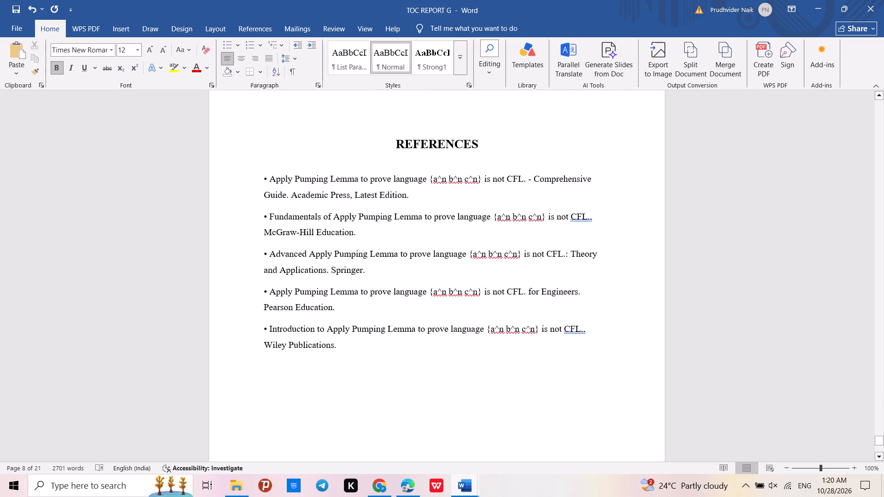
Return to the Complex Problem-Solving Self-Assessment Form on the first page of the report.
click(425, 344)
scroll(425, 344, up, 13)
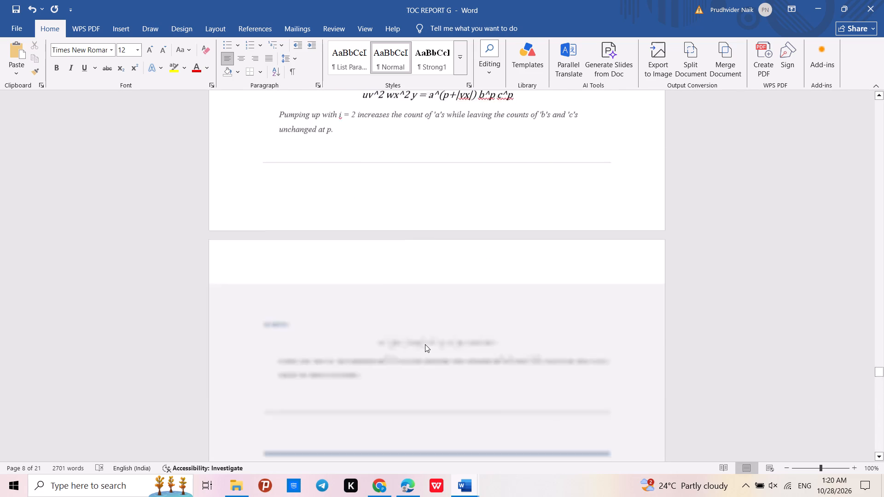
scroll(425, 344, up, 18)
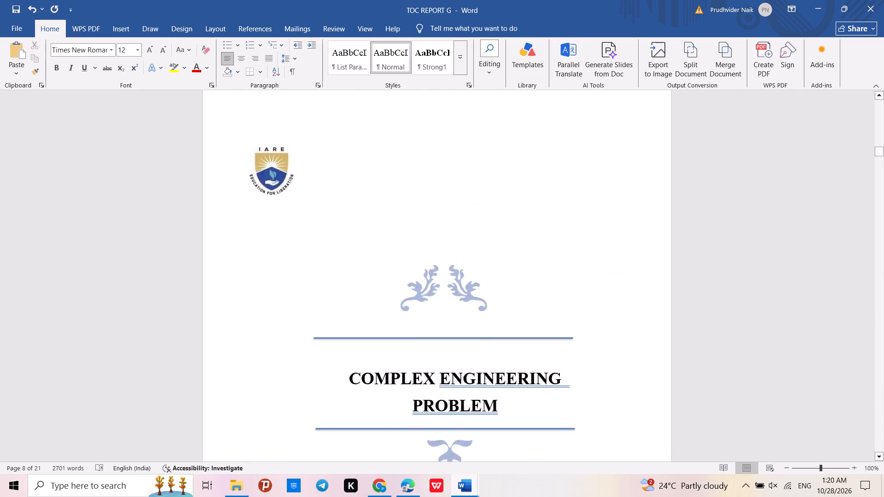
scroll(425, 344, up, 11)
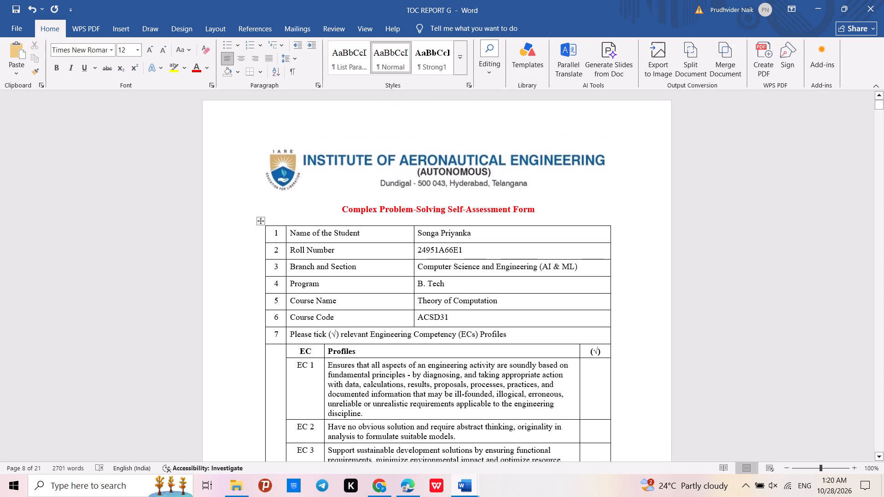
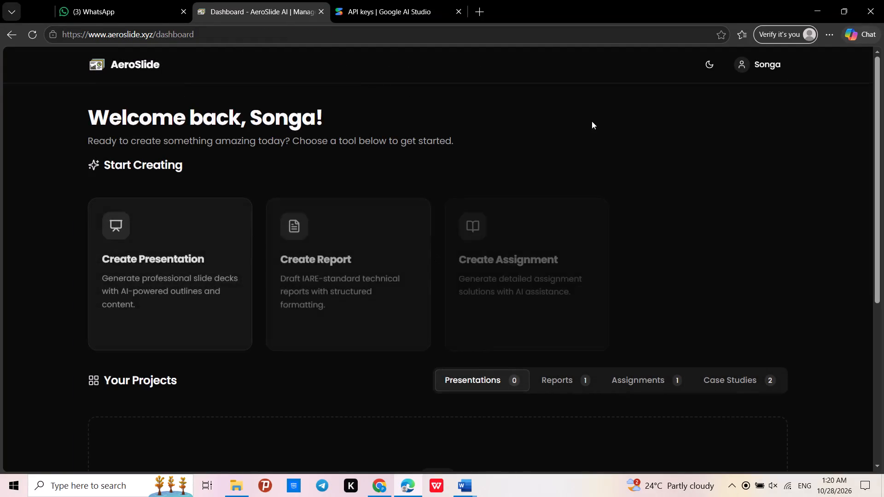
click(768, 72)
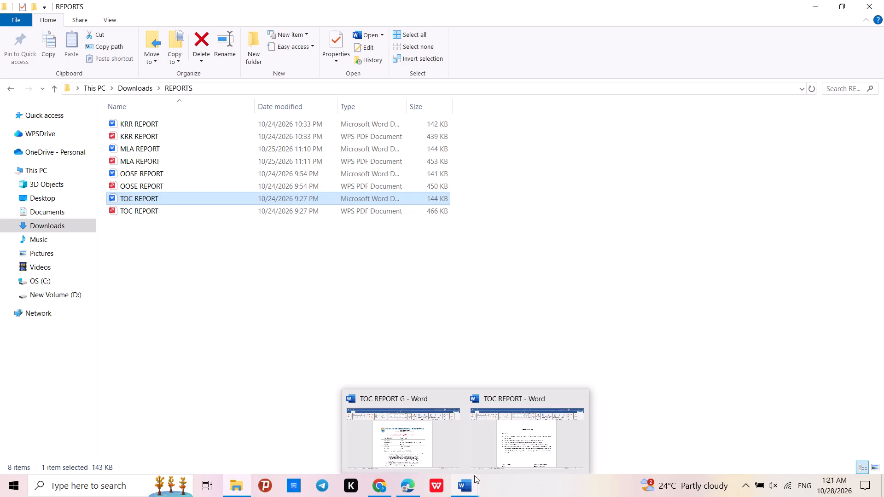
click(459, 458)
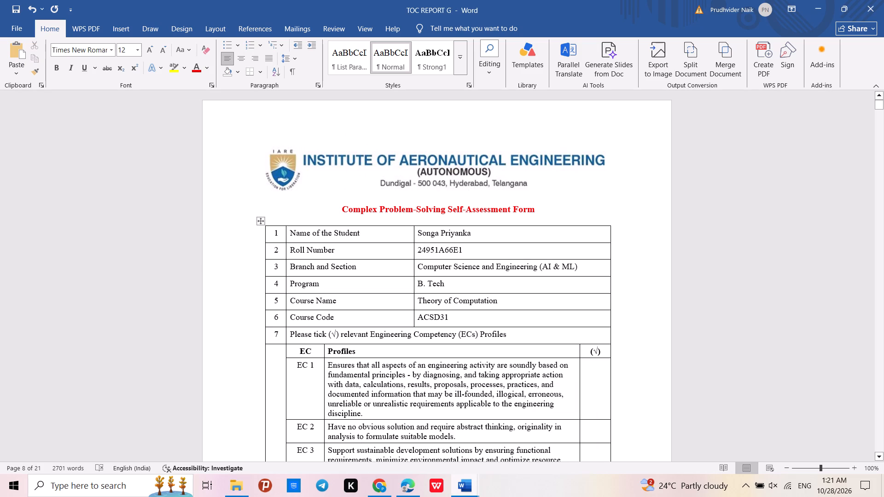
click(484, 236)
key(BackSpace)
key(BackSpace)
key(BackSpace)
key(BackSpace)
key(BackSpace)
key(BackSpace)
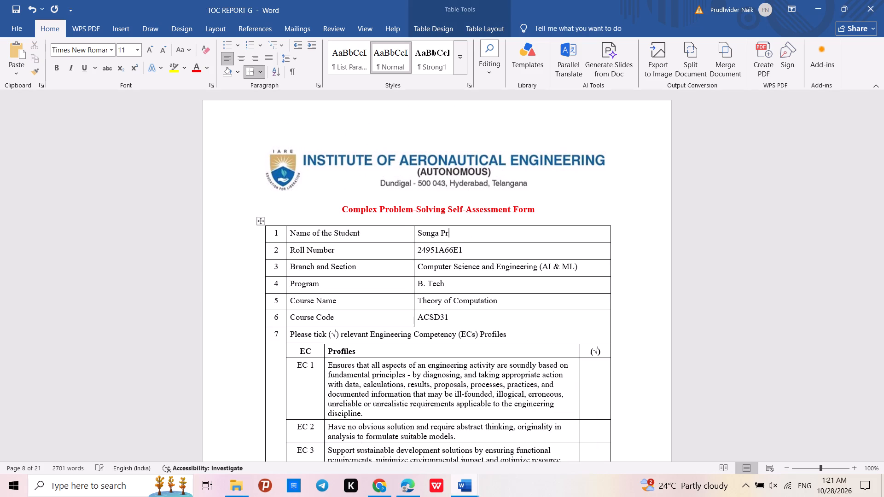
key(BackSpace)
key(BackSpace)
key(BackSpace)
key(BackSpace)
key(BackSpace)
key(BackSpace)
key(BackSpace)
key(BackSpace)
key(d)
key(BackSpace)
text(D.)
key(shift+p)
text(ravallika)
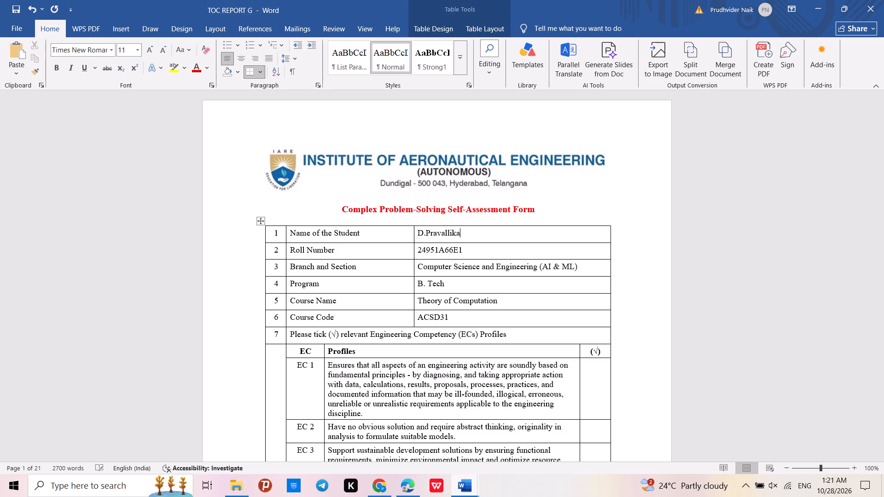
Update the ending of the Roll Number entry in the self-assessment form to match the second student's roll number.
click(476, 254)
key(BackSpace)
key(BackSpace)
text(D9)
scroll(476, 254, down, 1)
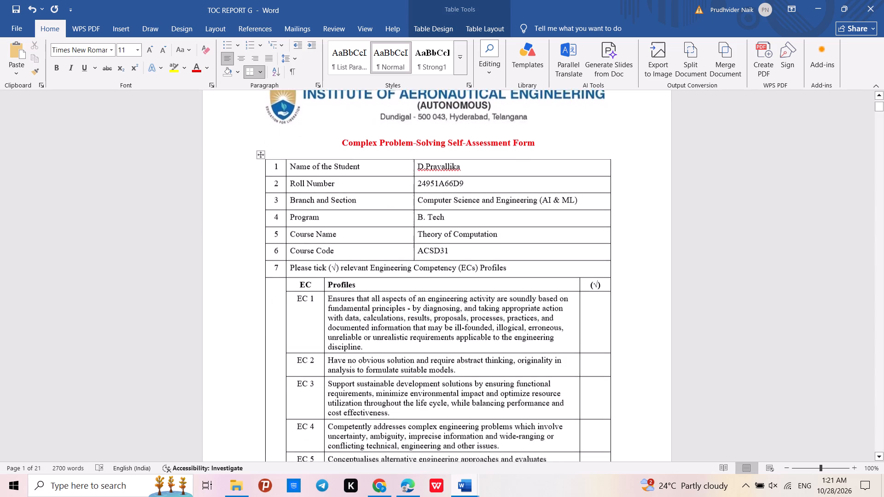
scroll(476, 254, down, 1)
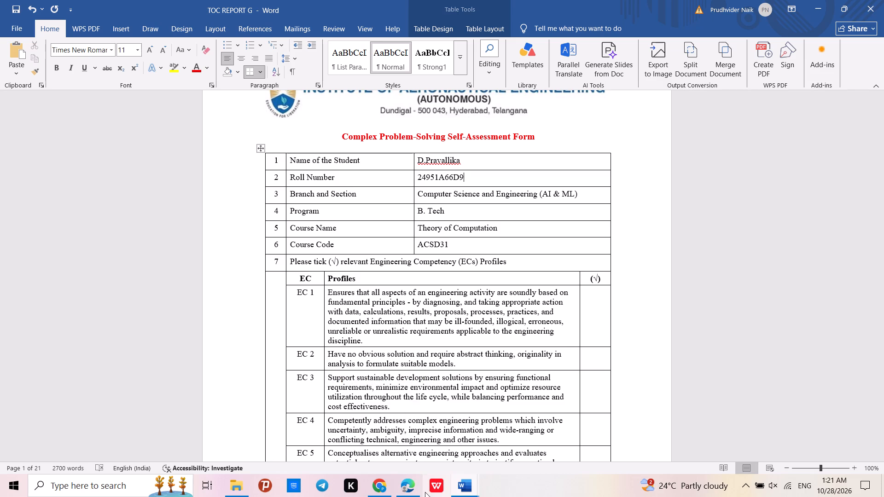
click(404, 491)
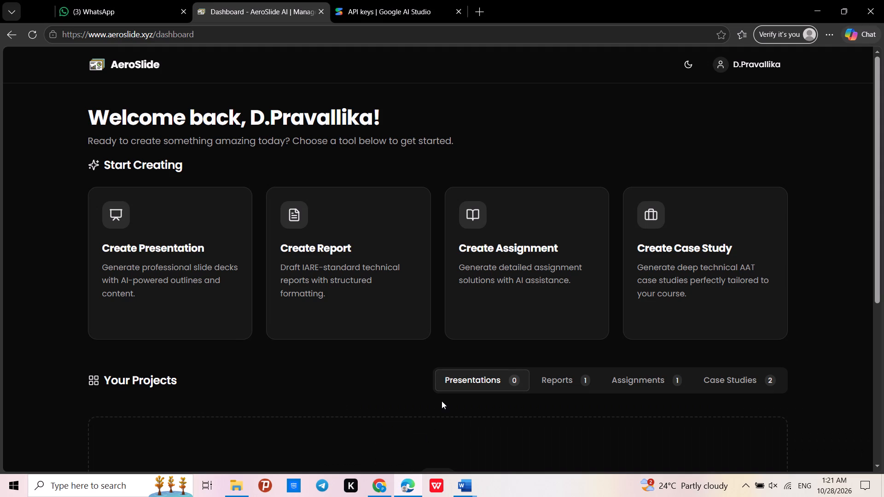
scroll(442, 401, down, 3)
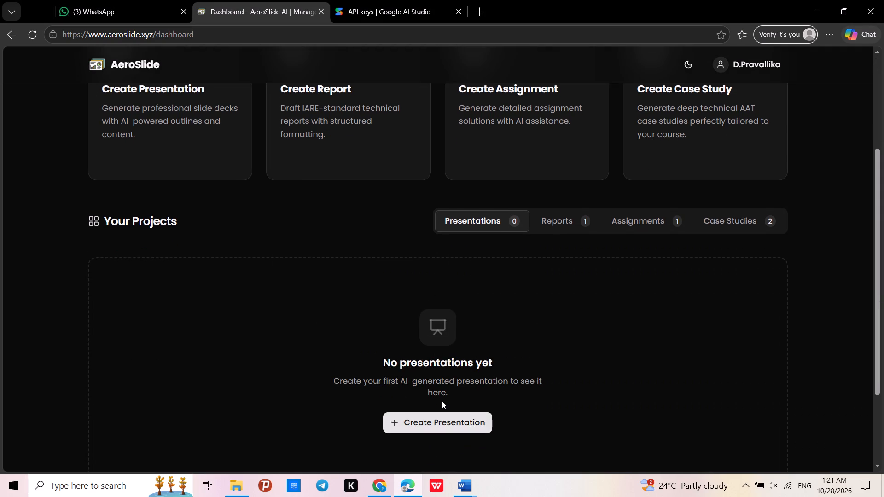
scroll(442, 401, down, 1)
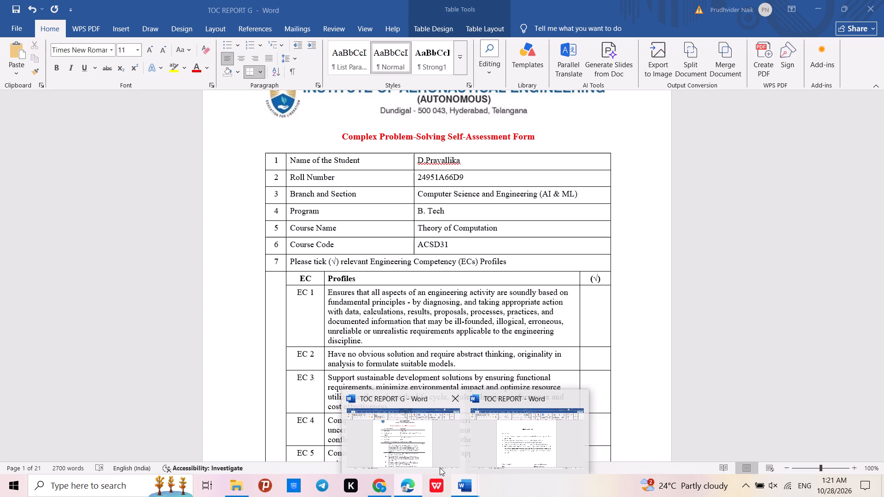
Look through TOC REPORT G from the self-assessment form to the Pumping Lemma title page and back to the first page.
click(443, 460)
scroll(443, 460, down, 1)
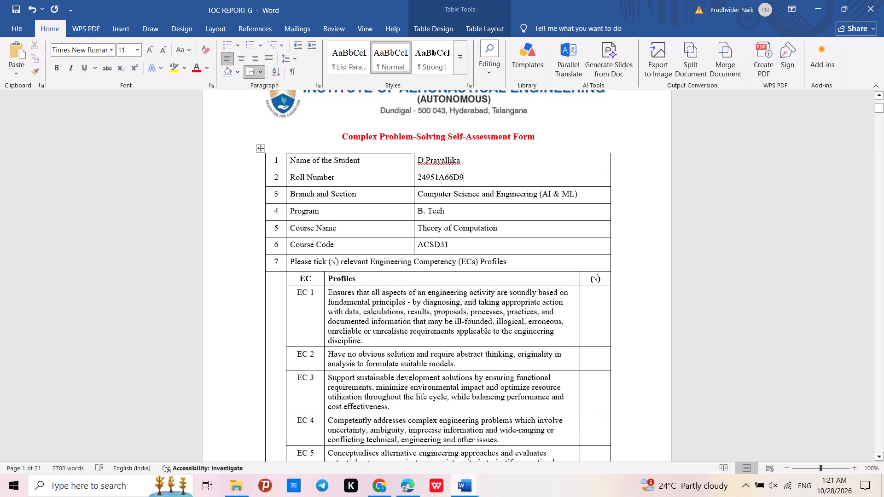
scroll(443, 460, down, 8)
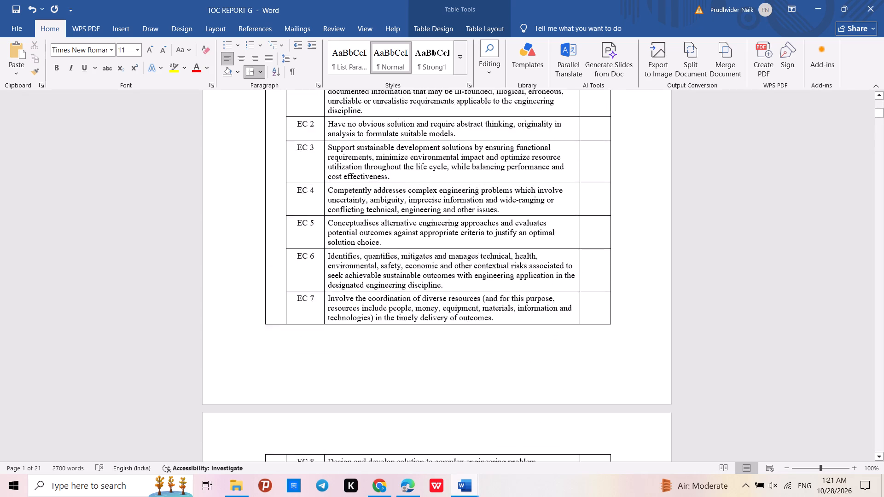
scroll(443, 460, down, 15)
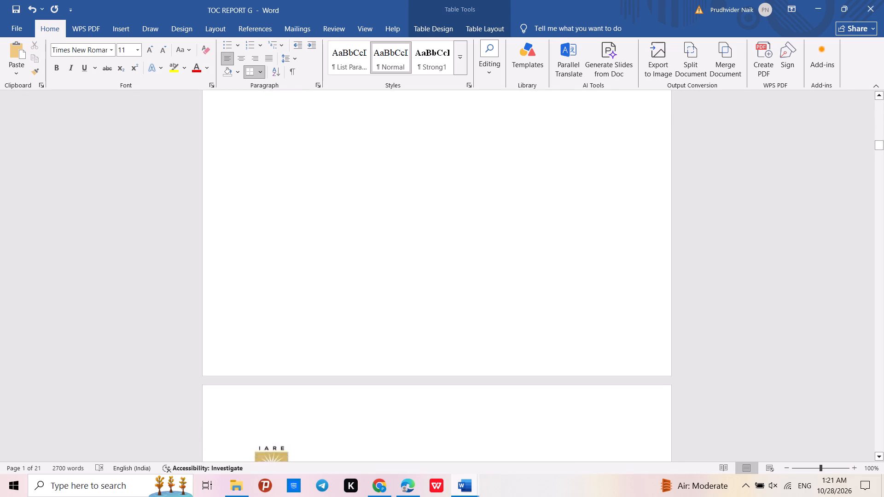
scroll(443, 460, down, 8)
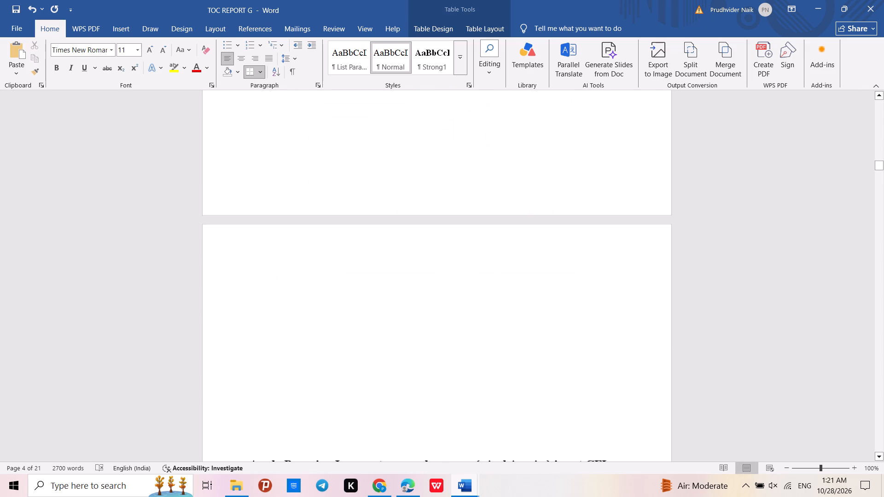
scroll(443, 460, down, 4)
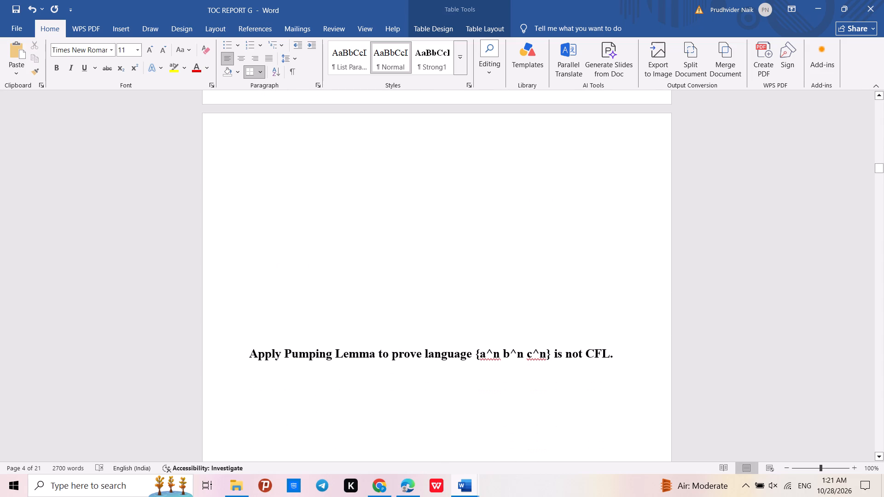
scroll(443, 460, down, 1)
scroll(443, 460, up, 3)
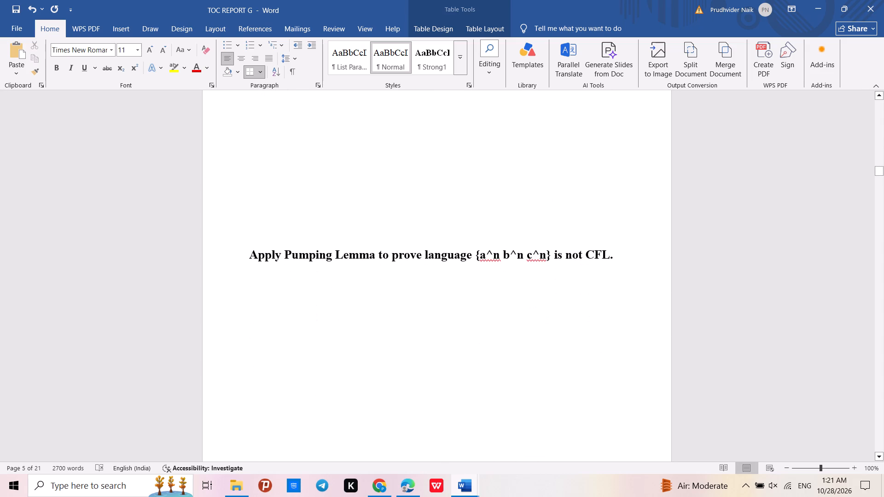
scroll(443, 460, up, 8)
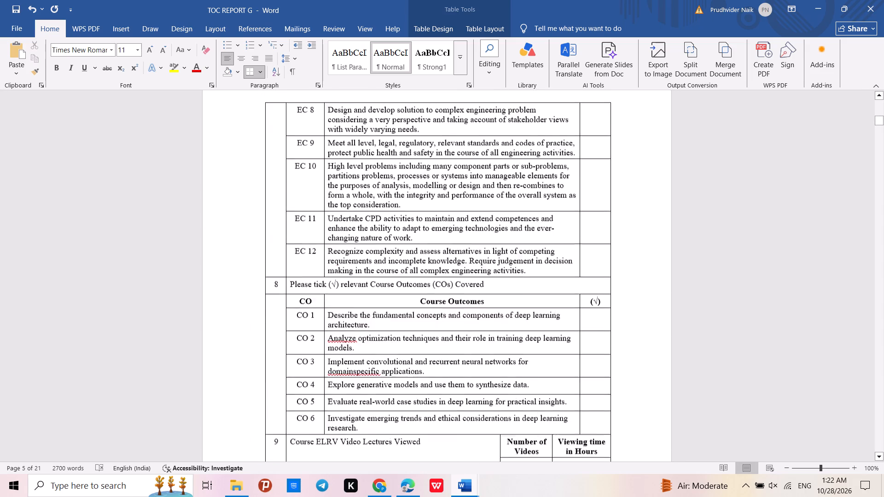
scroll(443, 460, up, 6)
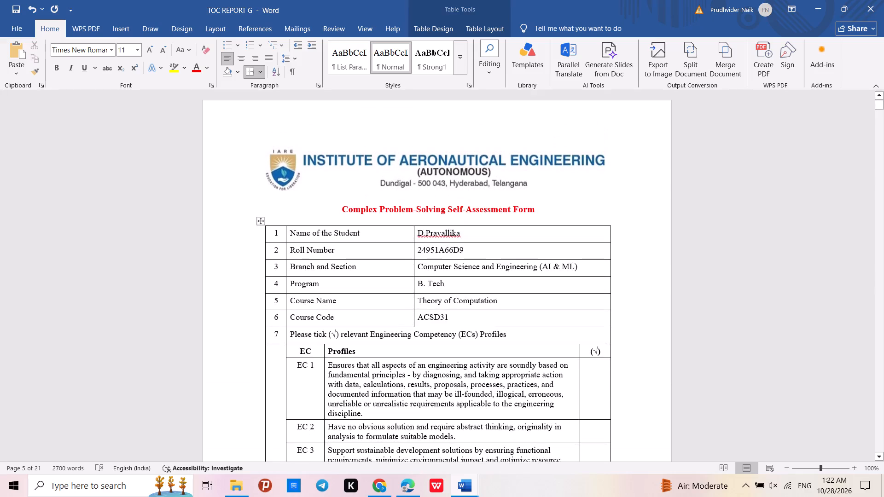
Save the changes to TOC REPORT G.
key(ctrl+s)
Save a PDF copy of the report as TOC REPORT G in the Downloads folder.
click(18, 27)
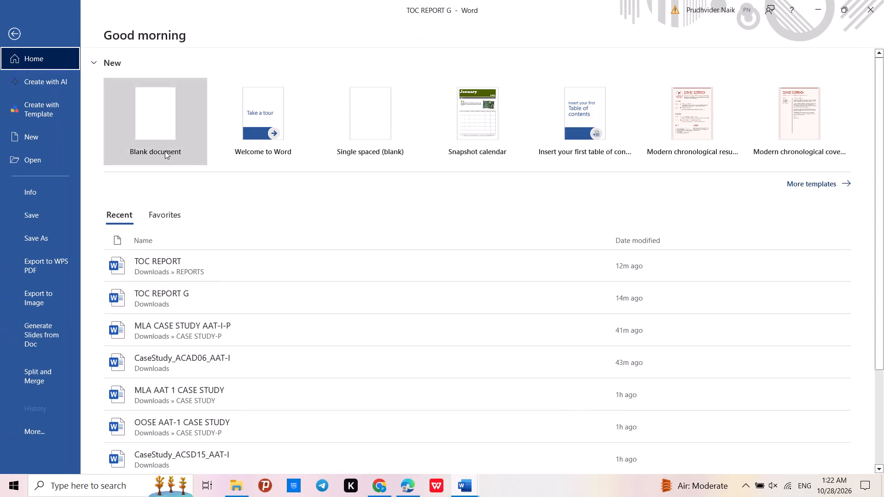
click(34, 244)
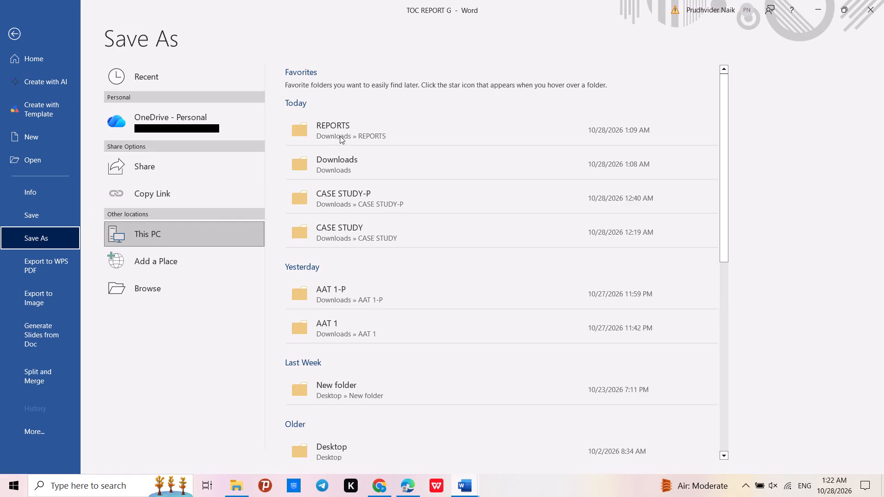
click(345, 159)
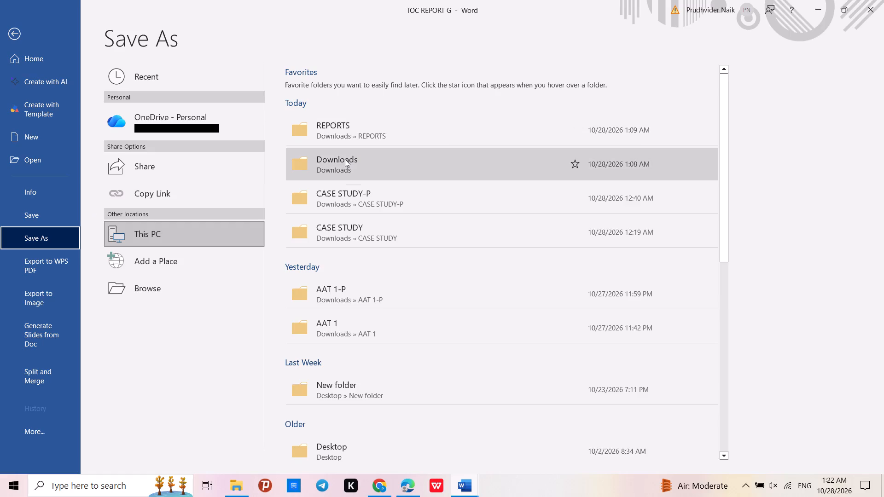
click(345, 159)
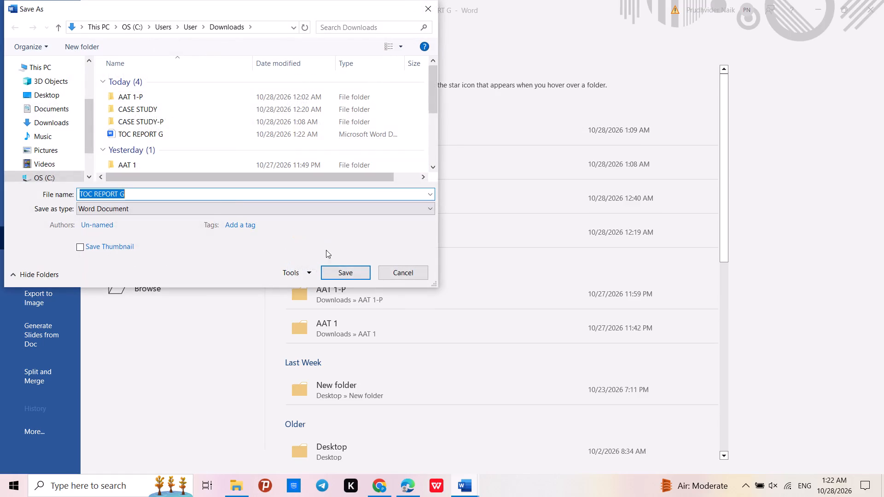
click(257, 212)
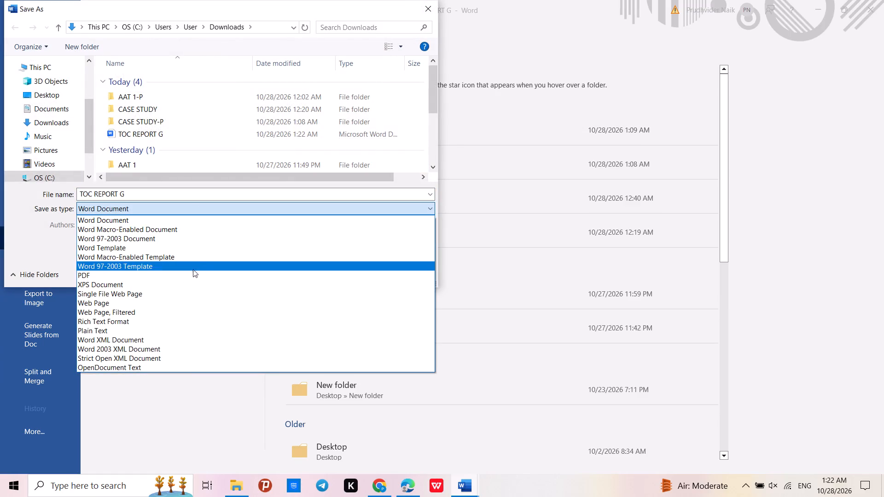
click(189, 276)
click(361, 307)
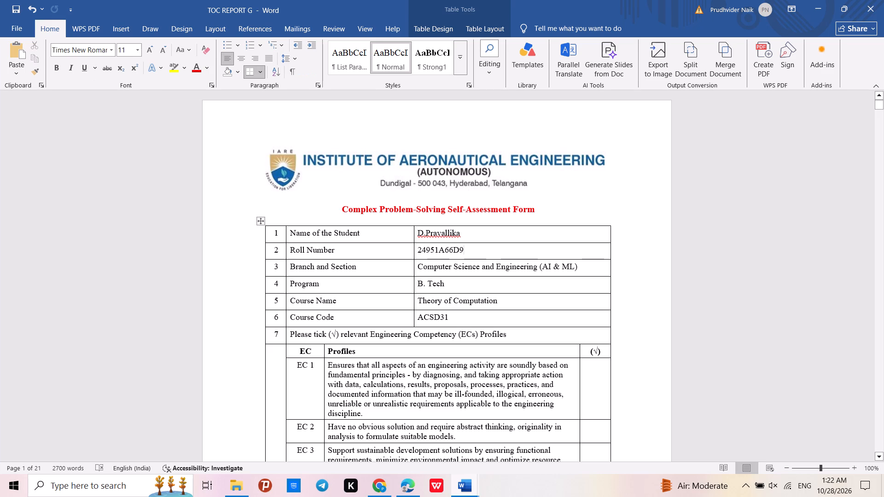
Switch to File Explorer.
click(244, 479)
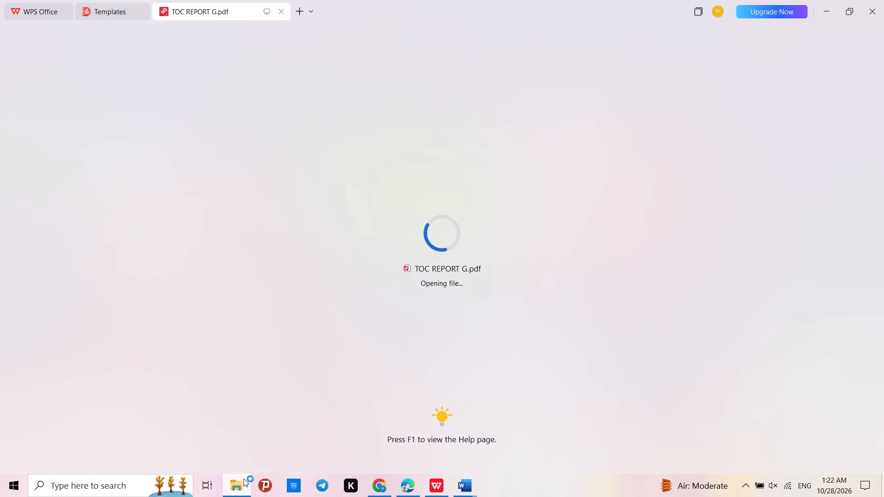
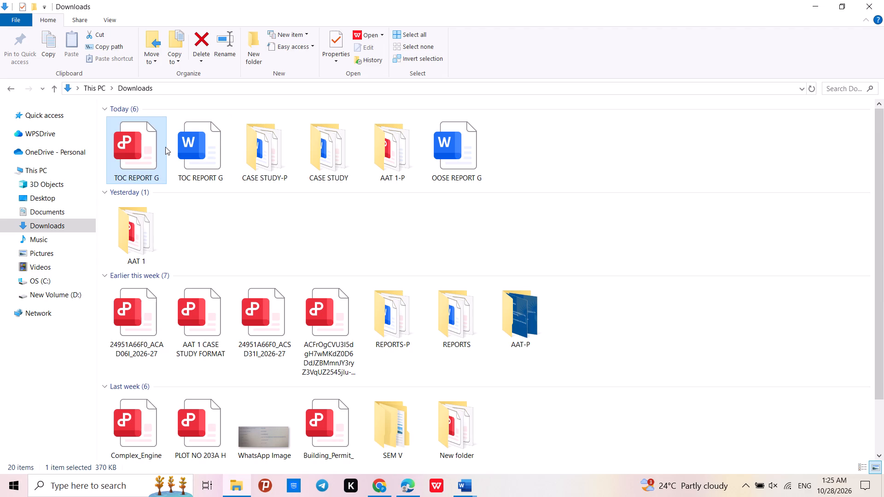
double_click(209, 149)
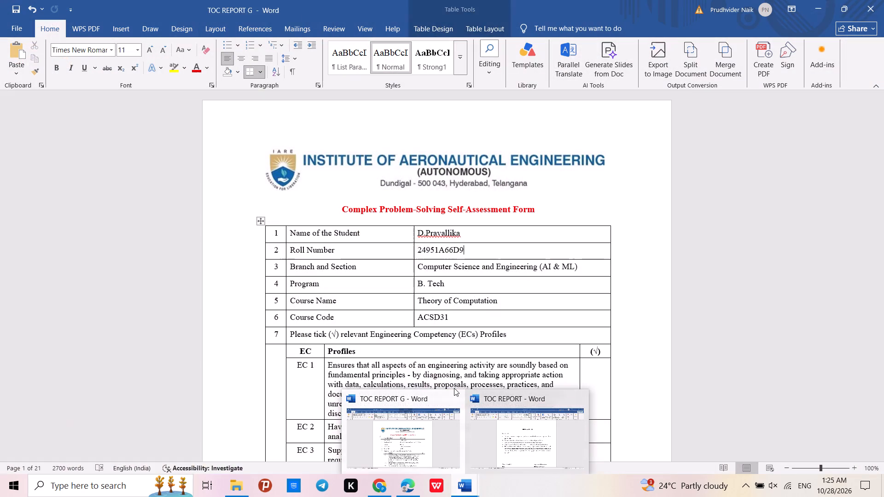
click(574, 396)
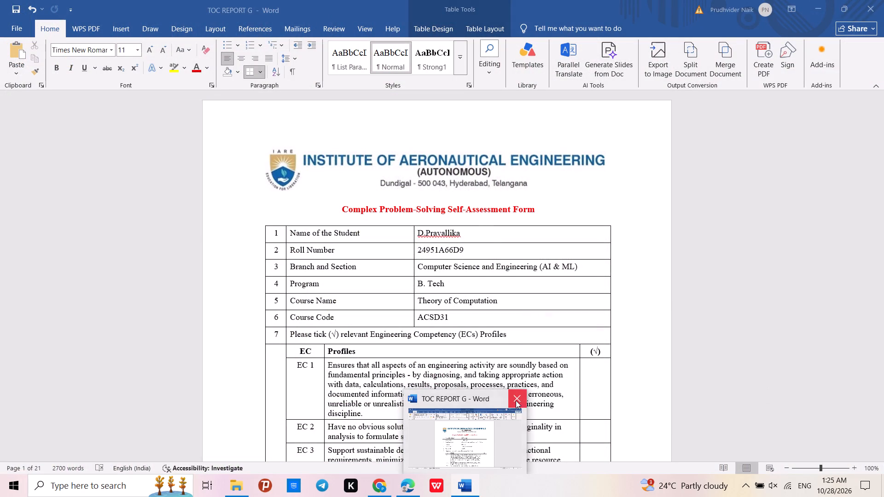
click(516, 399)
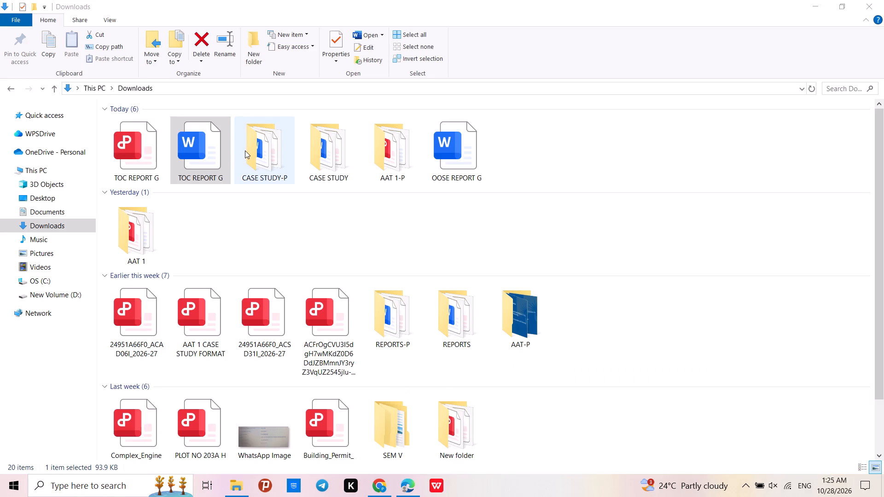
Open OOSE REPORT G from Downloads in Word, look through its first pages and enable editing.
double_click(468, 167)
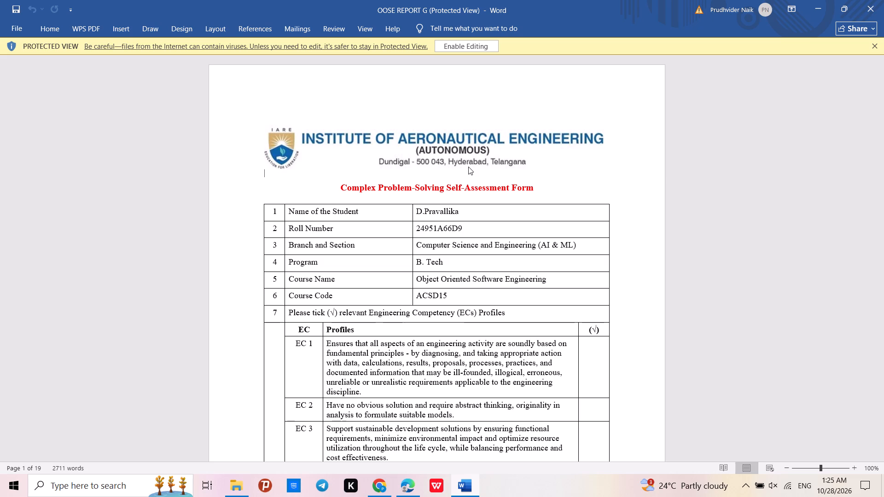
scroll(468, 167, down, 3)
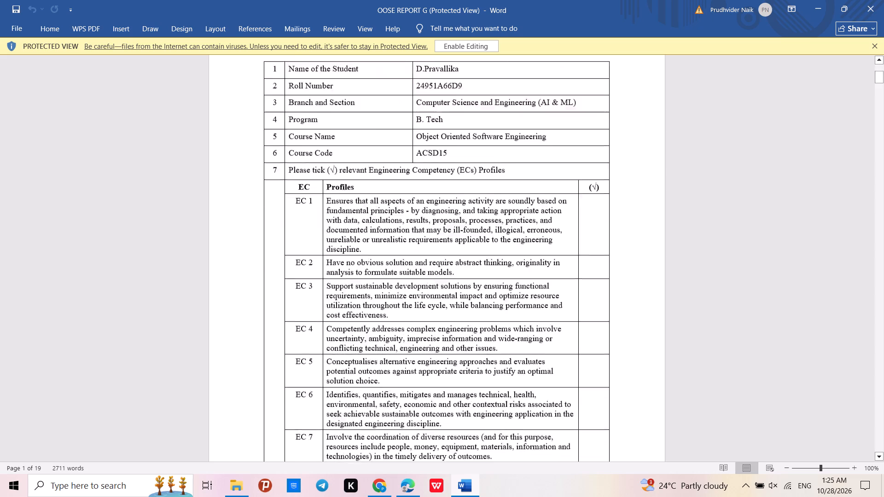
scroll(468, 167, down, 15)
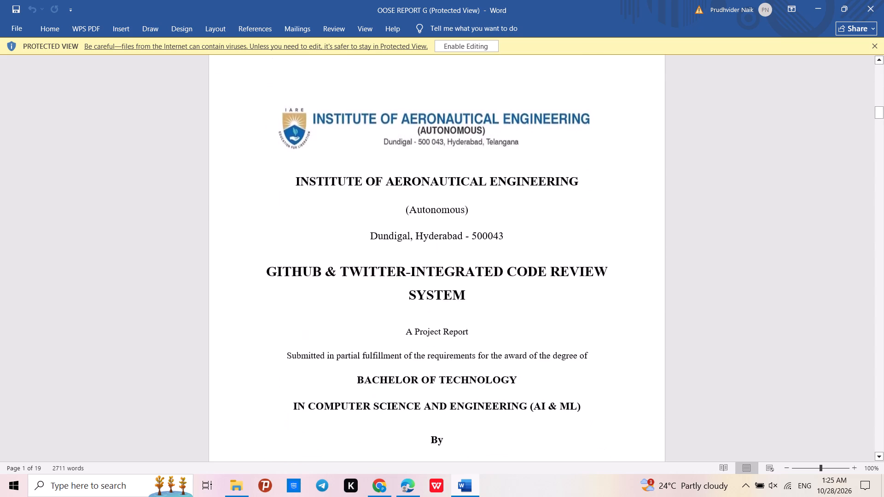
scroll(468, 167, up, 1)
click(461, 46)
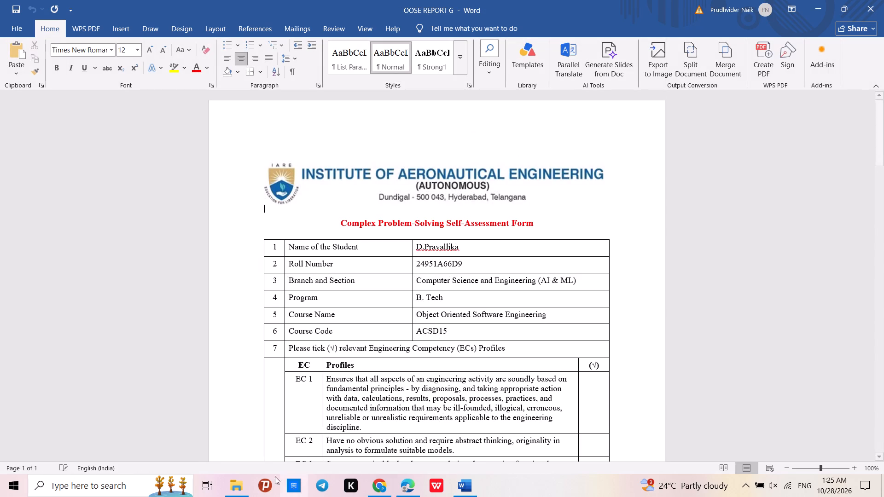
Open TOC REPORT G from Downloads and copy its COMPLEX ENGINEERING PROBLEM cover page.
click(246, 478)
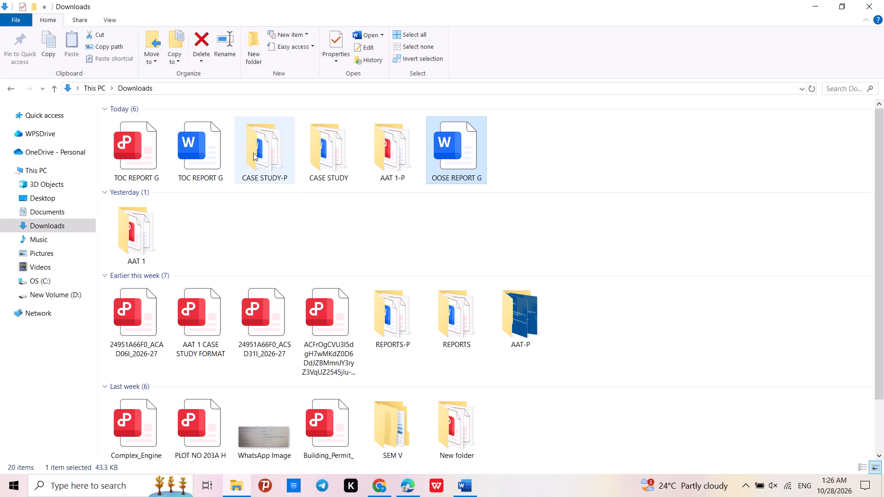
click(218, 164)
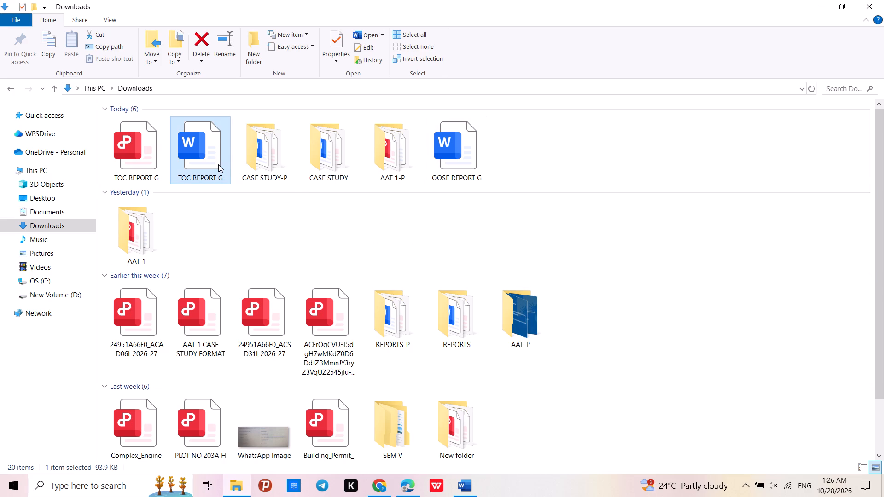
double_click(218, 164)
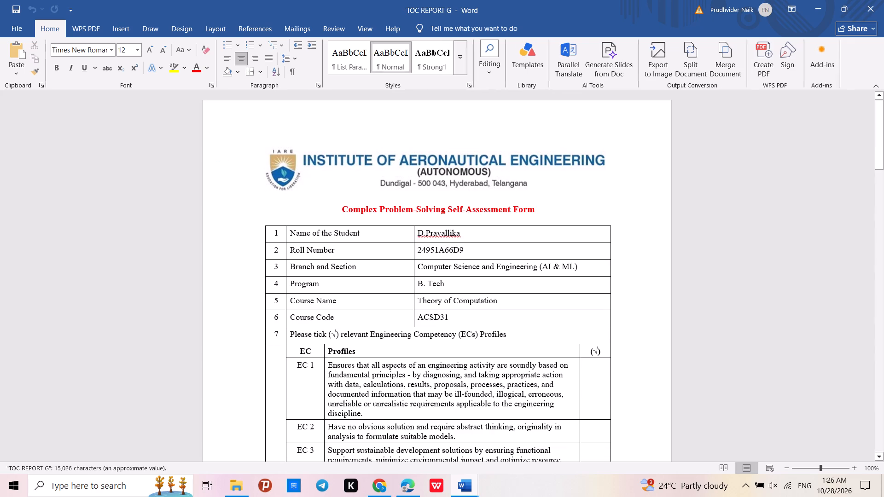
scroll(377, 258, down, 8)
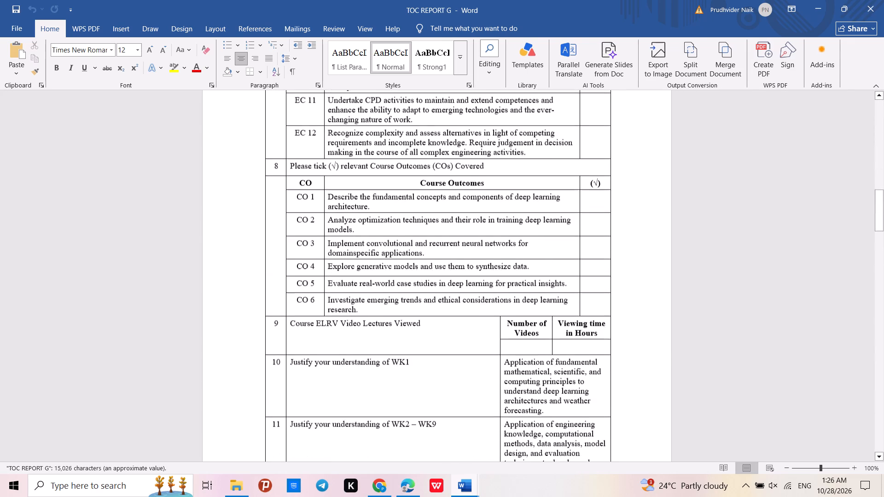
scroll(377, 258, down, 12)
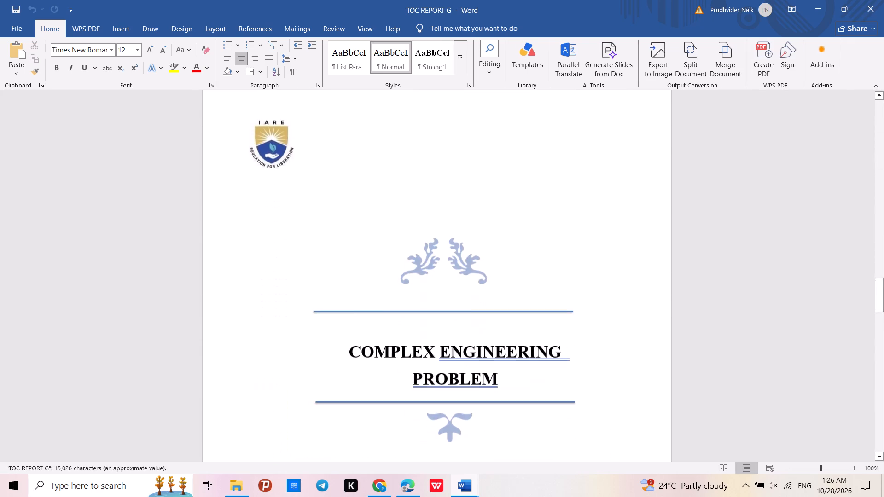
scroll(377, 258, down, 3)
scroll(377, 258, up, 2)
drag(249, 204, 419, 479)
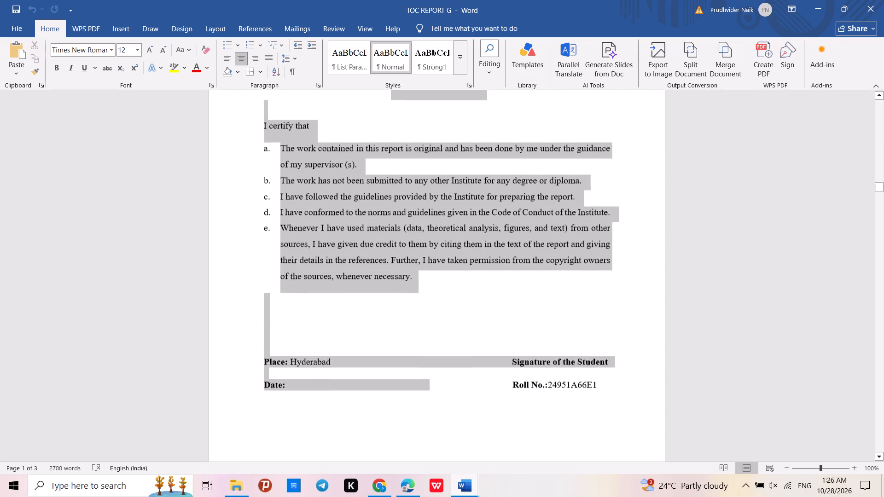
drag(419, 479, 464, 120)
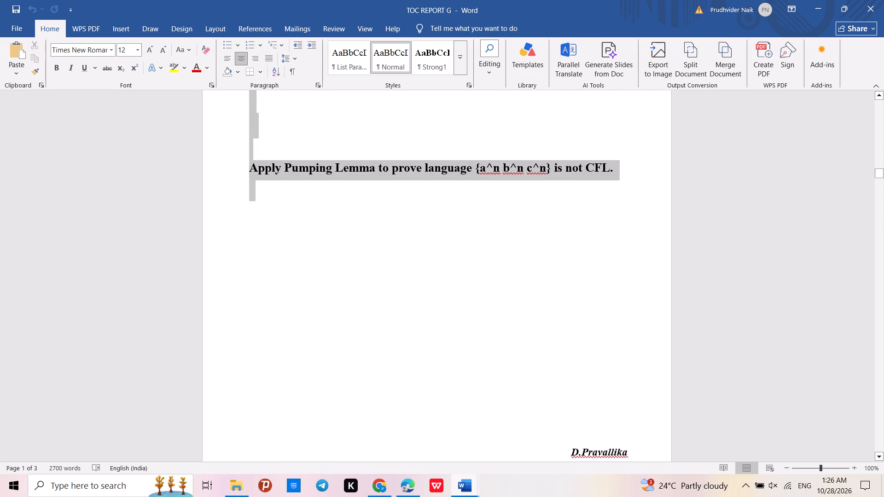
drag(464, 120, 496, 386)
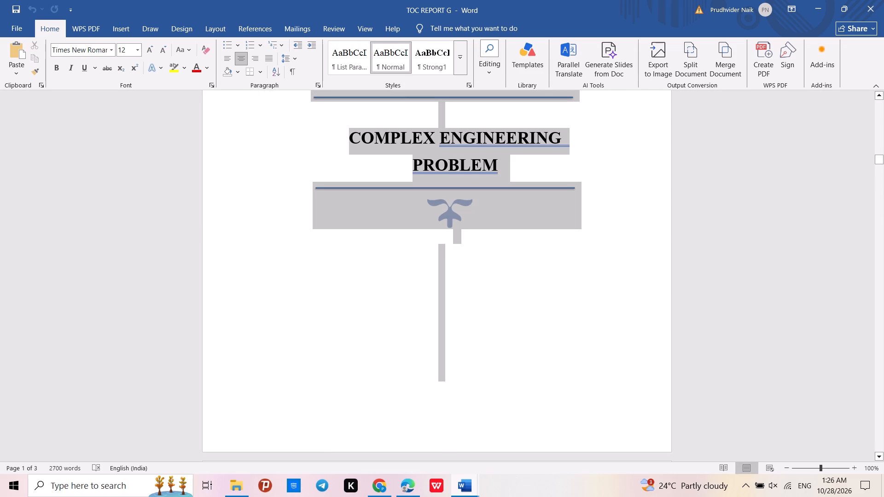
drag(496, 386, 484, 388)
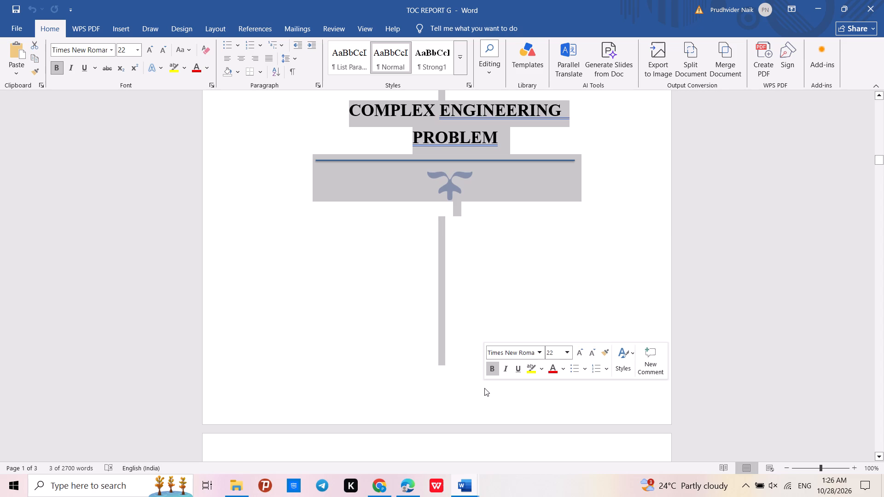
key(ctrl+c)
ctrl+click(484, 388)
In OOSE REPORT G, replace the project title page before the CERTIFICATE heading with the copied cover page.
key(alt+Tab)
scroll(352, 428, down, 2)
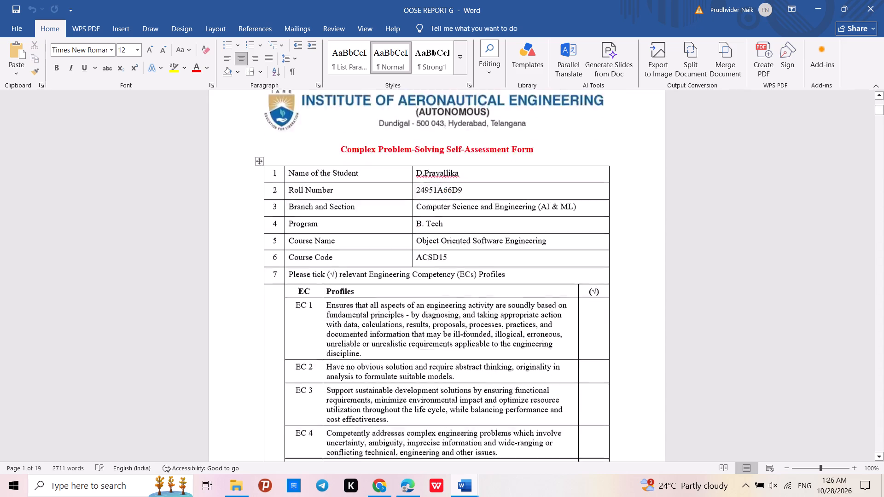
scroll(352, 428, down, 13)
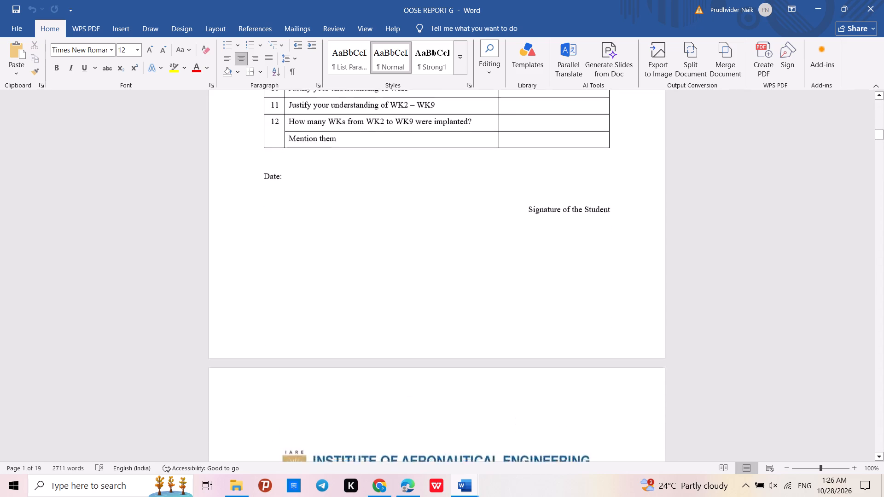
scroll(352, 428, down, 2)
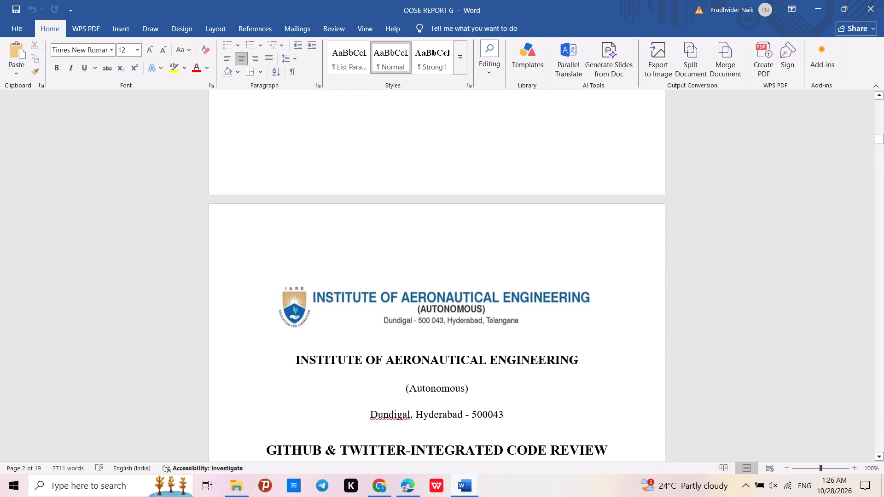
drag(267, 271, 433, 188)
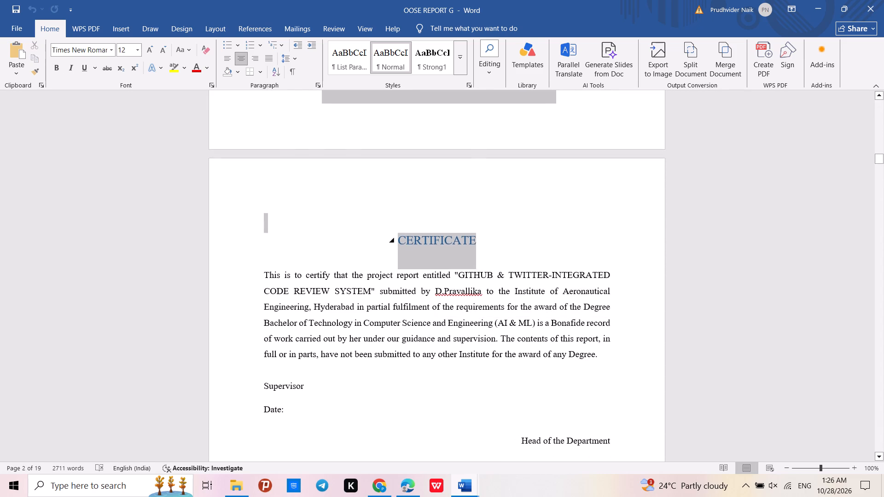
drag(433, 188, 648, 139)
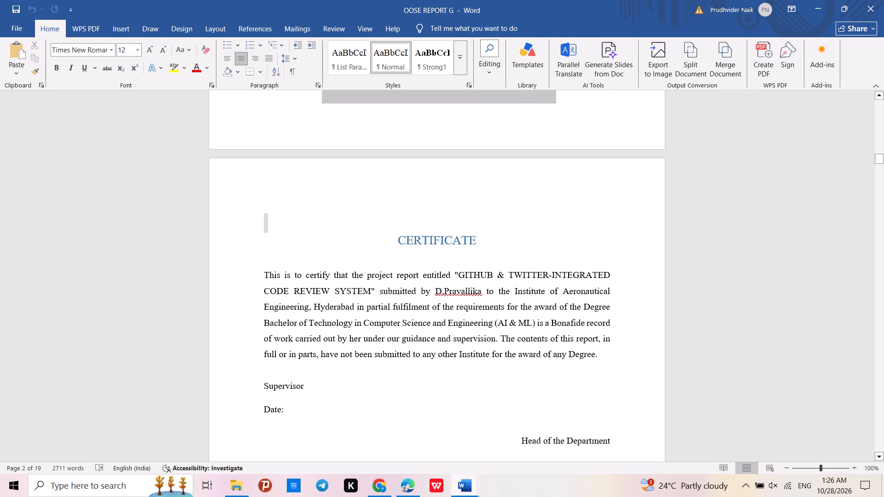
drag(648, 139, 673, 134)
key(ctrl+v)
In TOC REPORT G, copy the Course Outcomes text for CO 1 to CO 6 from the self-assessment form.
scroll(482, 220, up, 2)
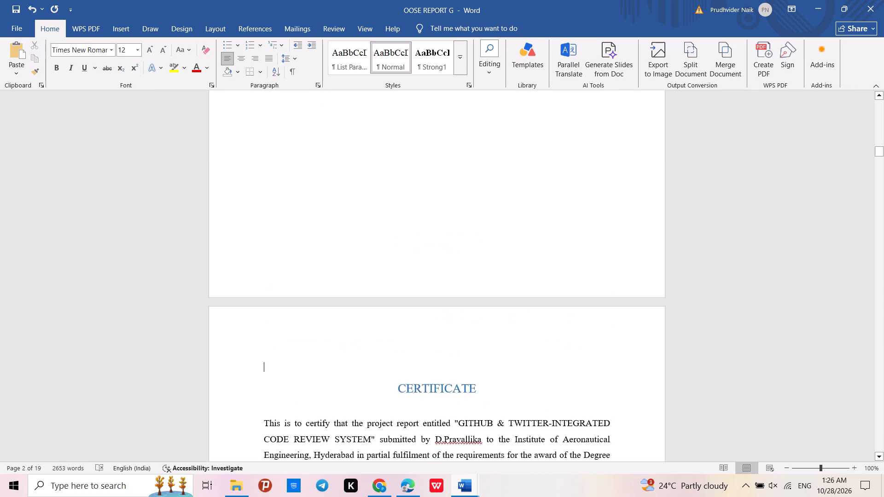
scroll(482, 220, up, 11)
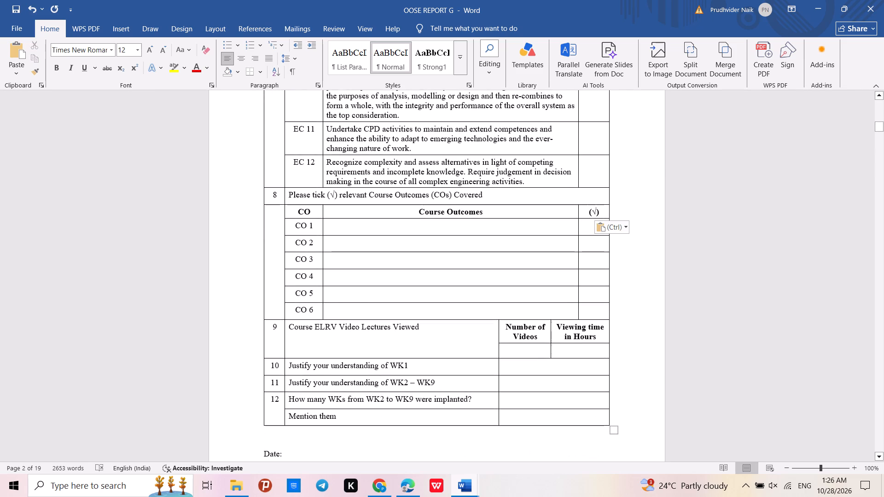
key(alt+Tab)
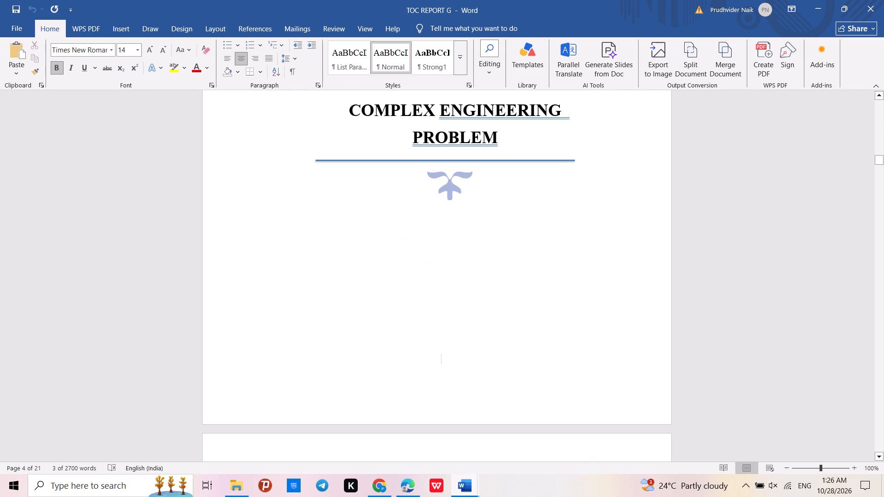
key(alt+Tab)
key(alt+Tab)
key(alt+Tab)
key(alt+Tab)
key(alt+Tab)
key(alt+Tab)
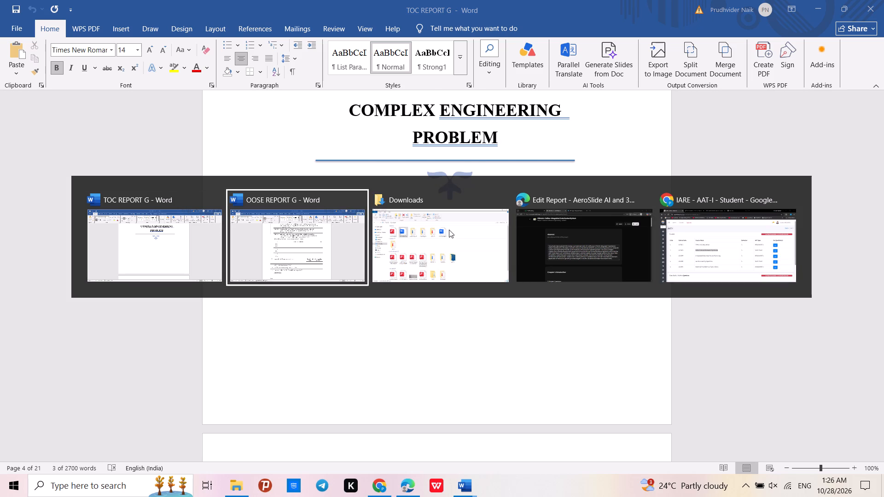
key(alt+Tab)
scroll(430, 233, up, 2)
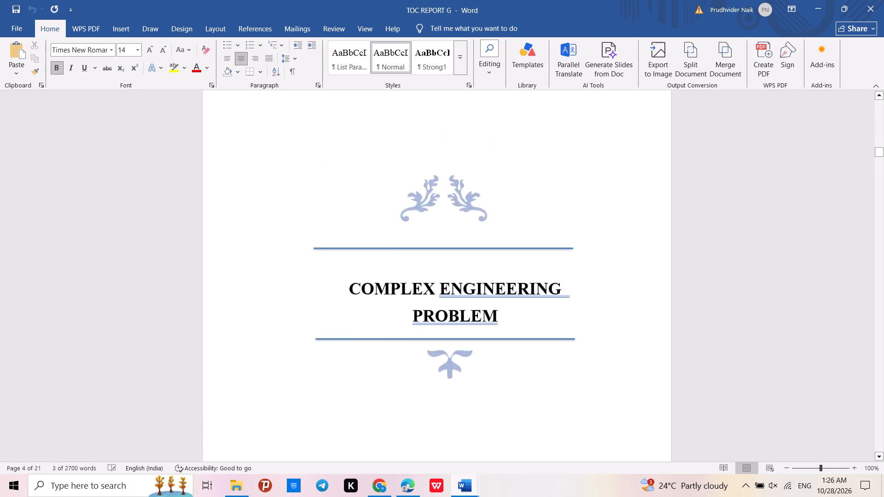
scroll(430, 233, up, 16)
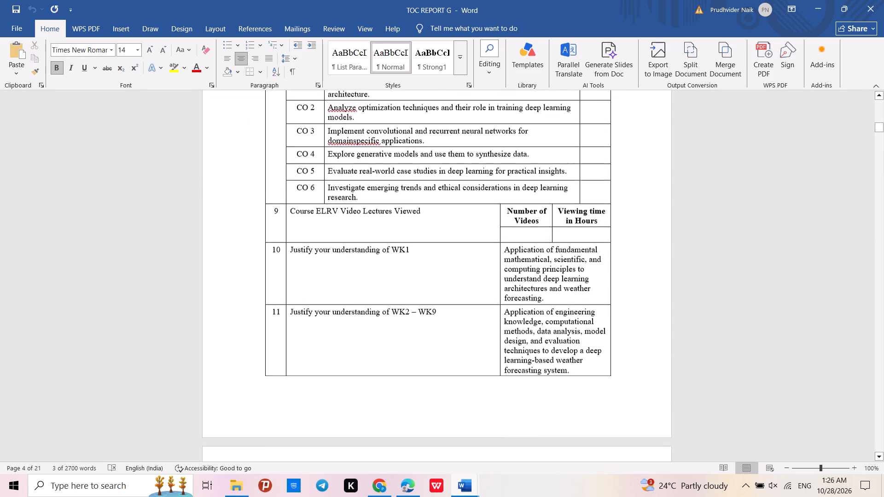
scroll(430, 233, up, 3)
scroll(430, 233, down, 1)
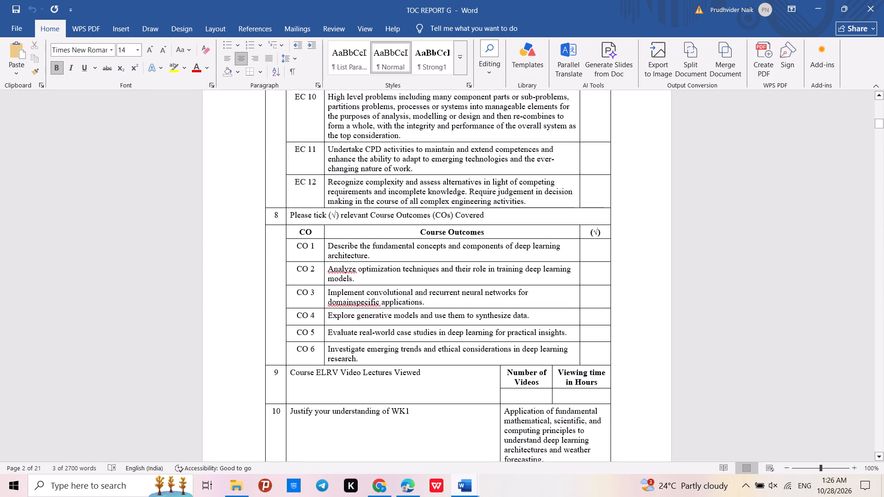
drag(328, 244, 432, 285)
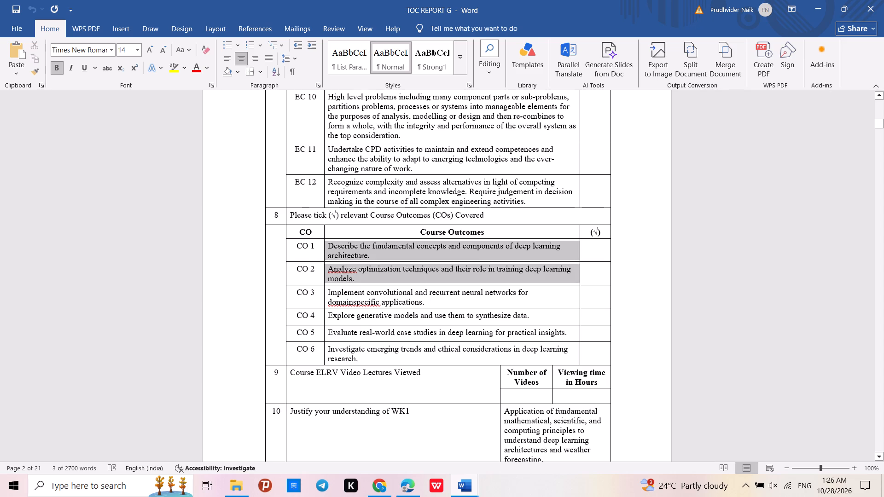
drag(432, 285, 465, 353)
key(ctrl+c)
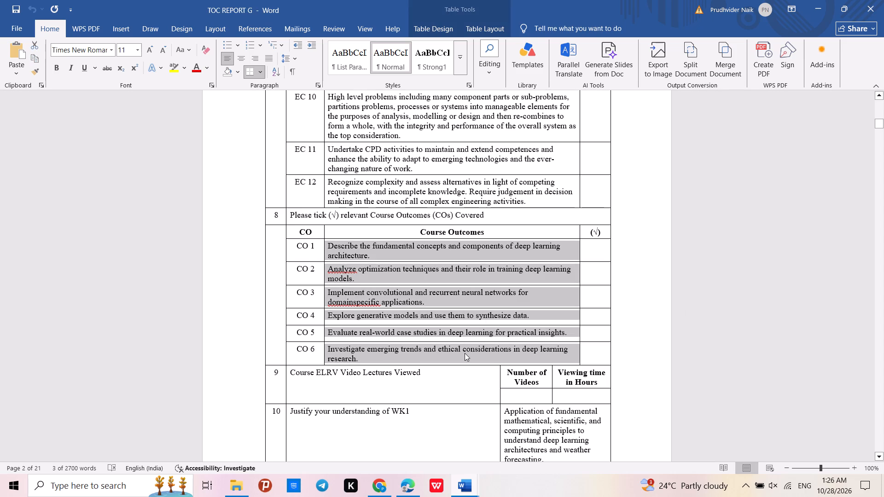
Paste the copied outcomes into the empty CO 1 to CO 6 cells of the self-assessment form in OOSE REPORT G.
key(alt+Tab)
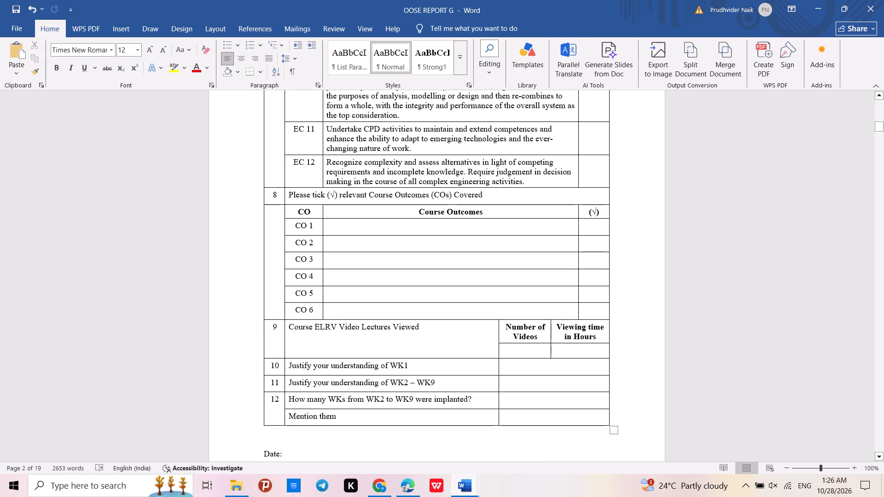
click(337, 235)
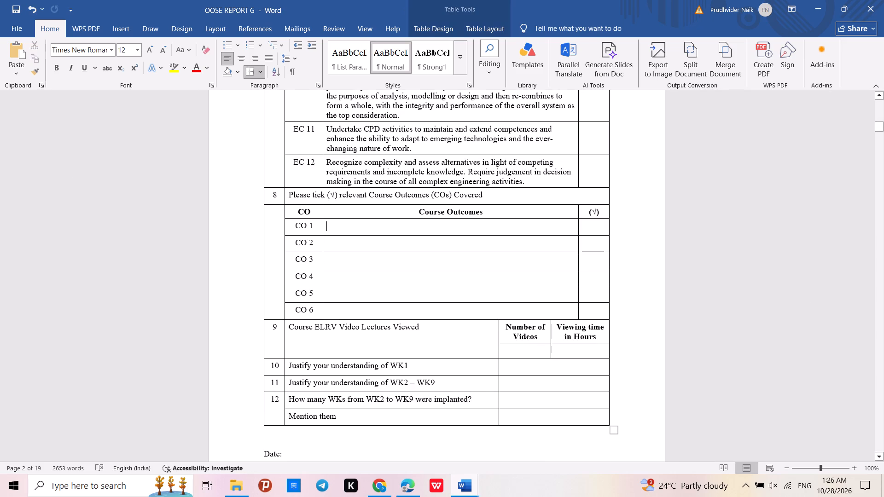
key(shift+Down)
key(shift+Down)
key(shift+Down)
key(shift+Down)
key(shift+Down)
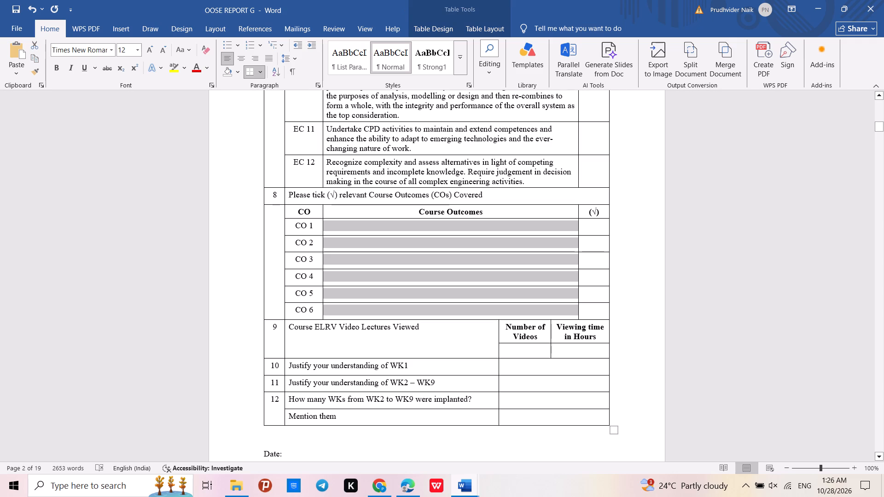
key(ctrl+v)
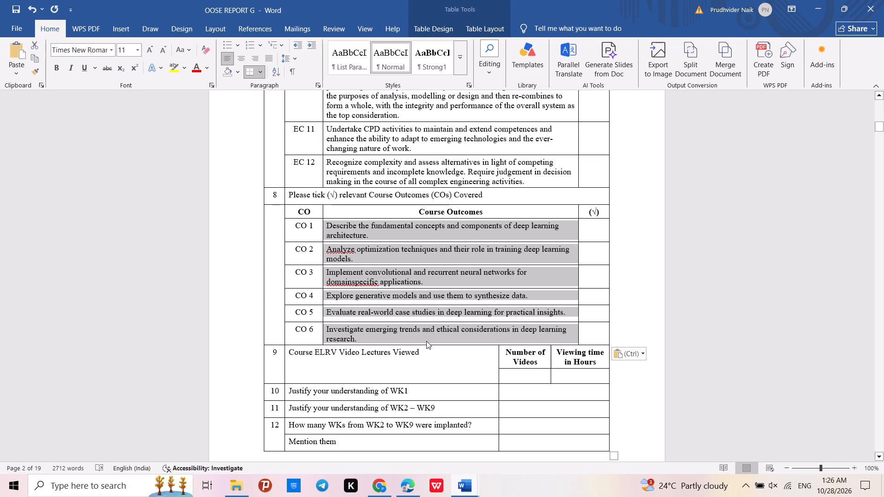
Fill the answer cells of rows 10 to 12 in OOSE REPORT G with the matching WK answers copied from TOC REPORT G.
scroll(436, 351, down, 2)
drag(509, 228, 583, 272)
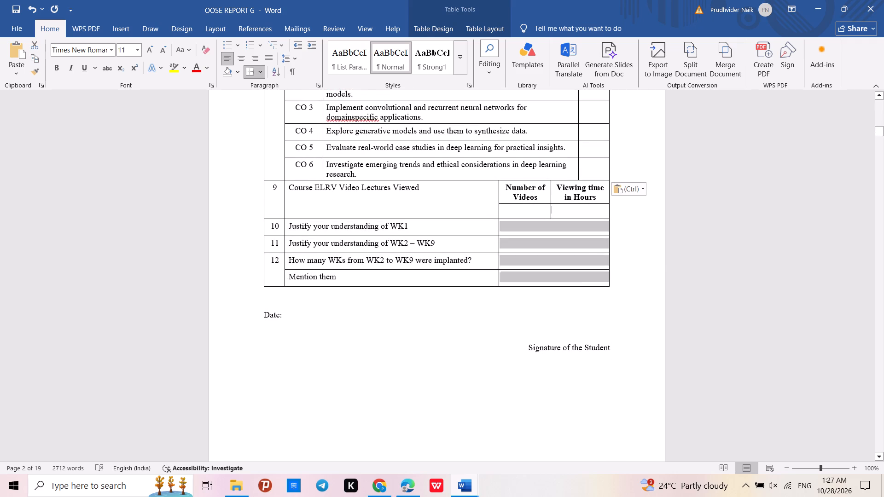
drag(583, 272, 584, 273)
key(alt+Tab)
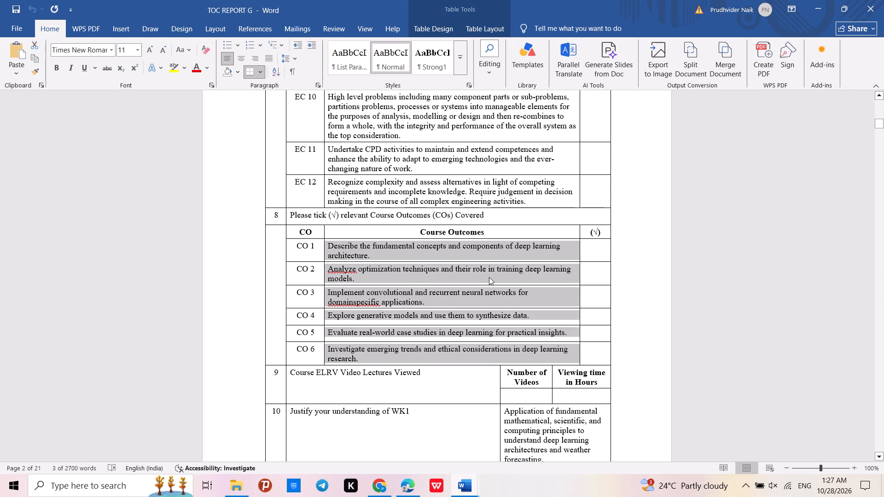
scroll(489, 277, down, 6)
scroll(489, 277, up, 1)
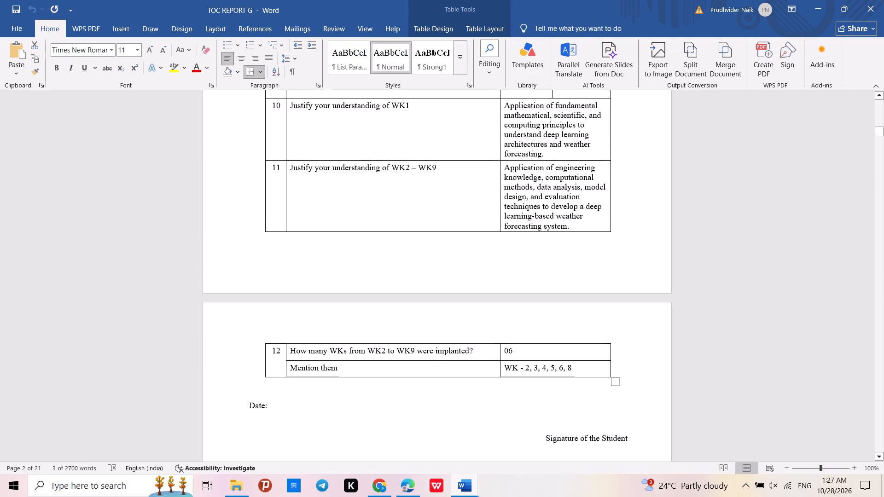
click(505, 101)
drag(505, 101, 533, 132)
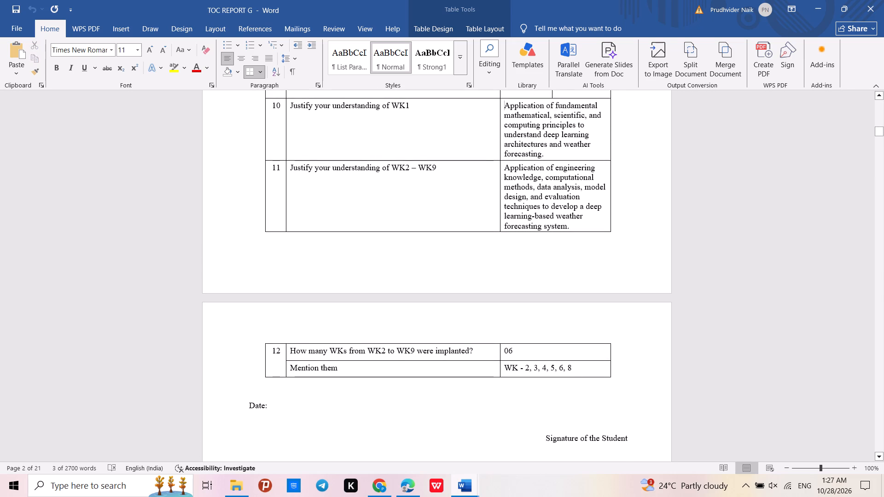
drag(533, 132, 562, 365)
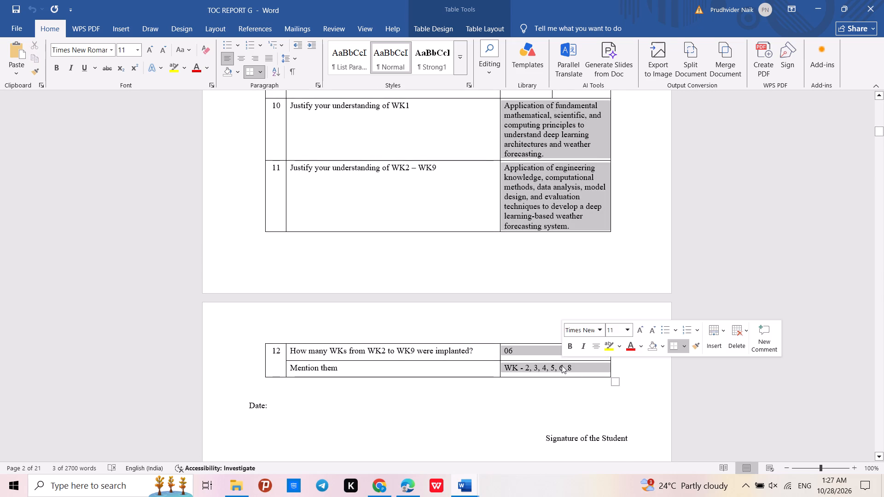
key(ctrl+c)
key(alt+Tab)
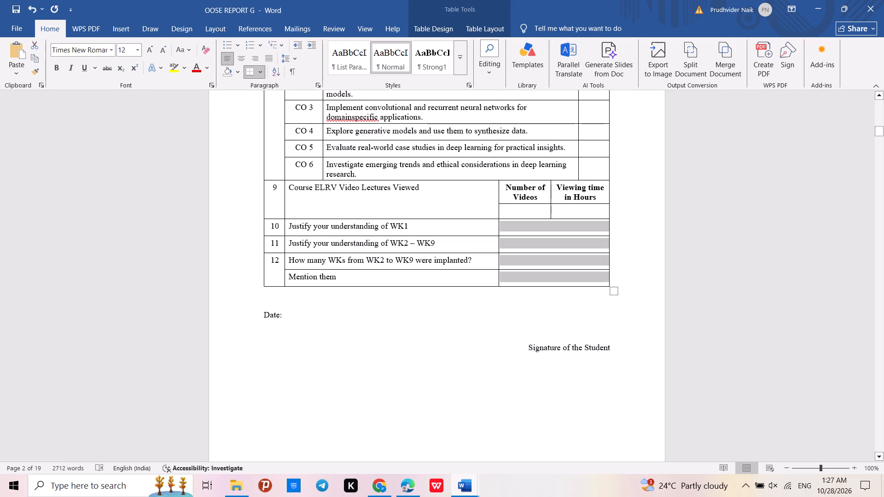
key(ctrl+v)
Review the self-assessment form in OOSE REPORT G from the signature block back up to its heading.
scroll(570, 356, down, 1)
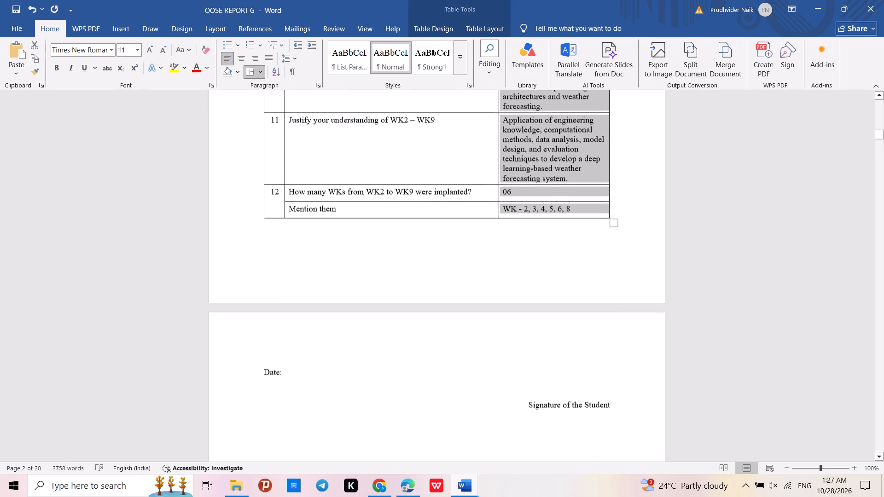
scroll(570, 356, down, 1)
scroll(570, 356, up, 7)
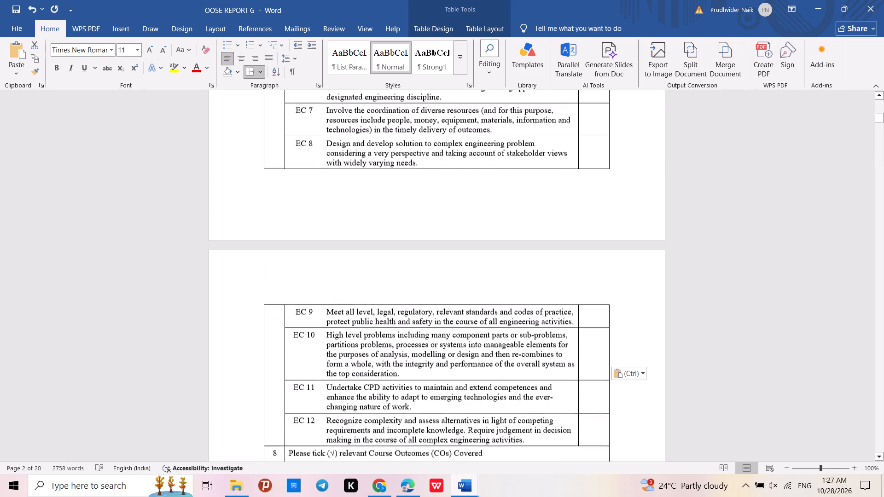
scroll(570, 356, up, 9)
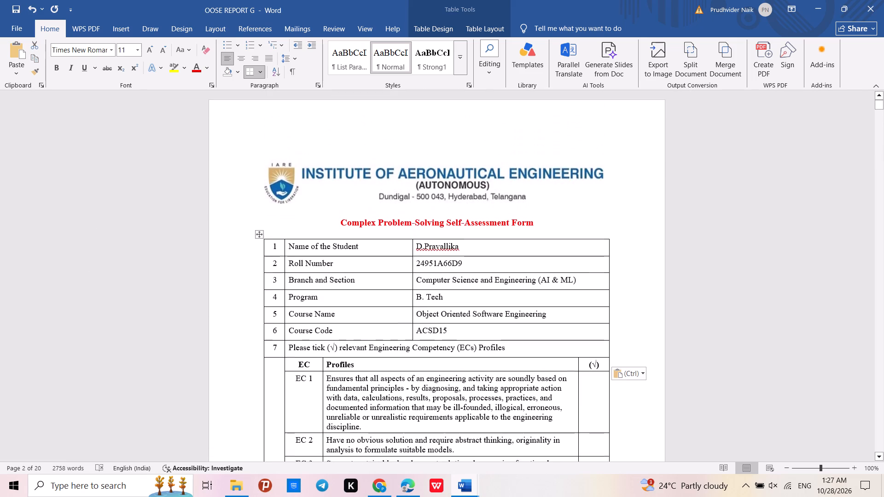
scroll(570, 356, up, 1)
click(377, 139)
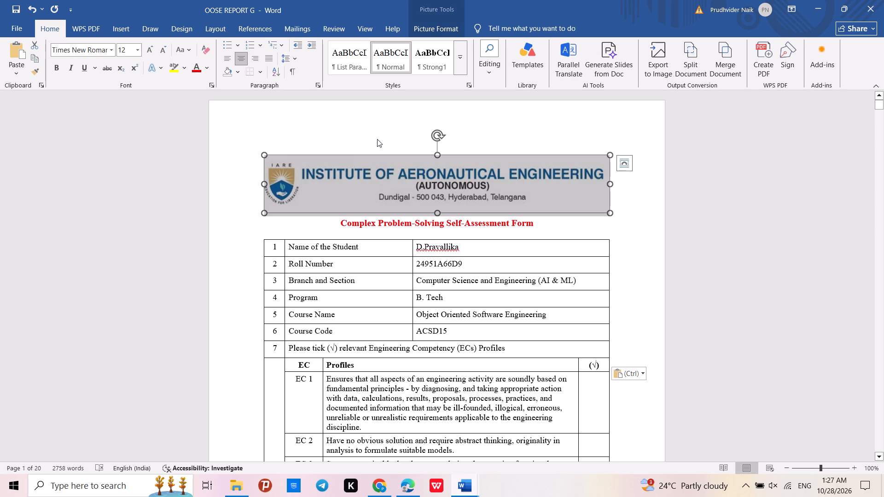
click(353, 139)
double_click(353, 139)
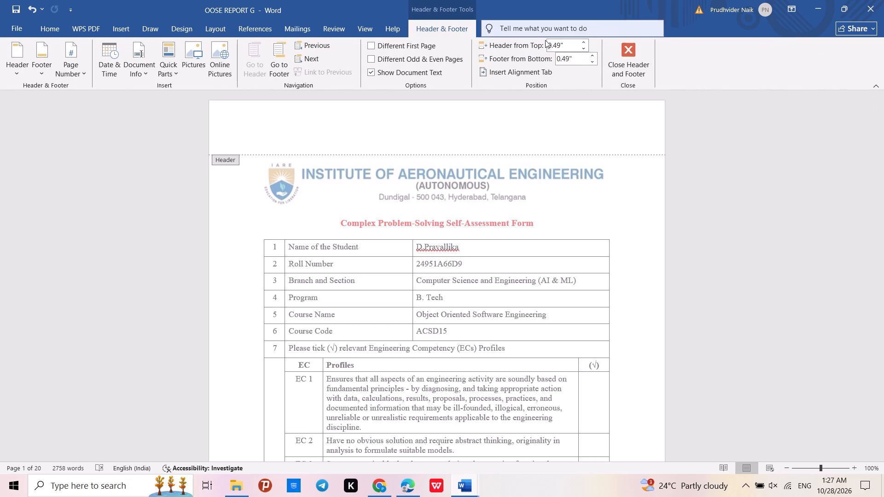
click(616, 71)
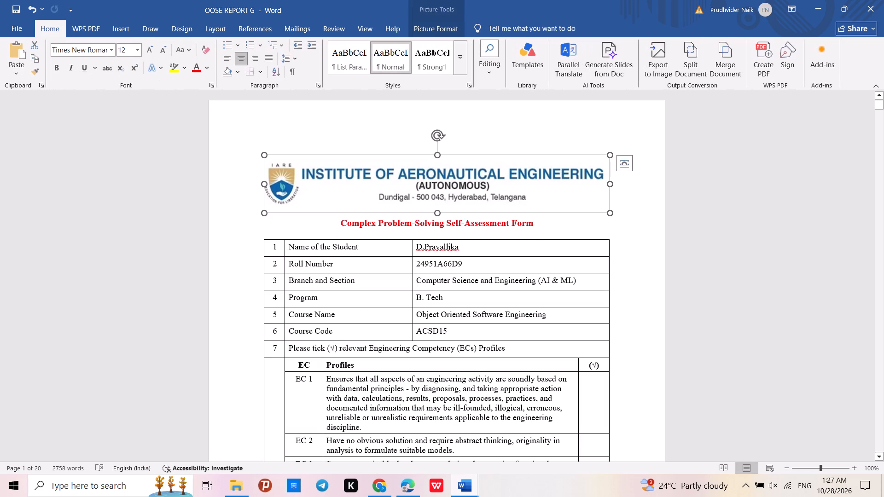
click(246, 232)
Examine the self-assessment table's rows and page breaks, from the EC profiles down to the Date and signature lines.
scroll(246, 232, down, 6)
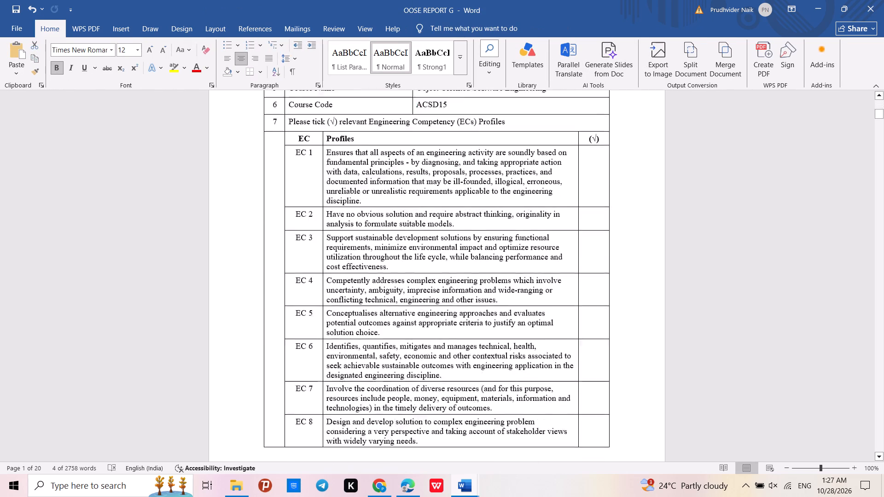
scroll(246, 232, down, 13)
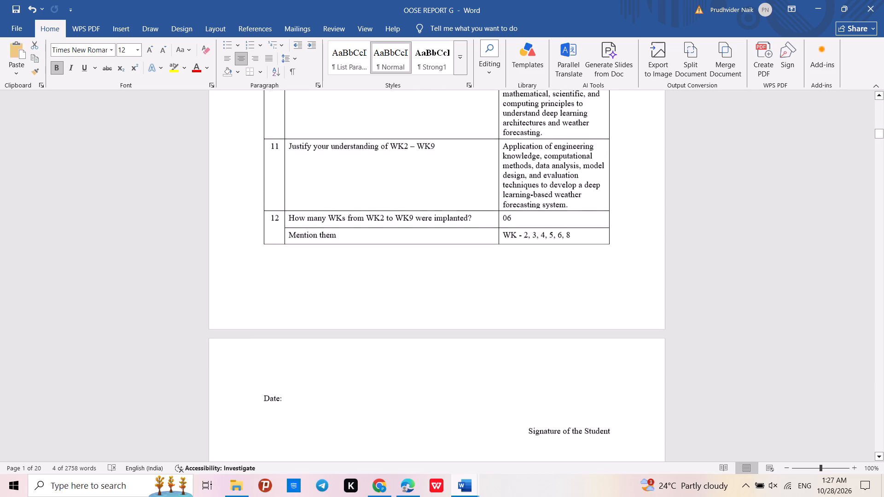
scroll(246, 232, up, 4)
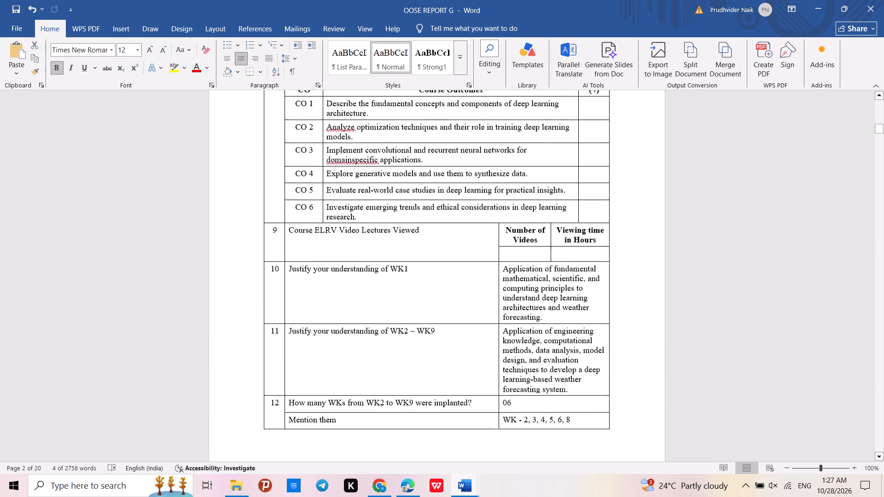
scroll(246, 232, up, 5)
scroll(246, 232, down, 3)
scroll(246, 232, up, 2)
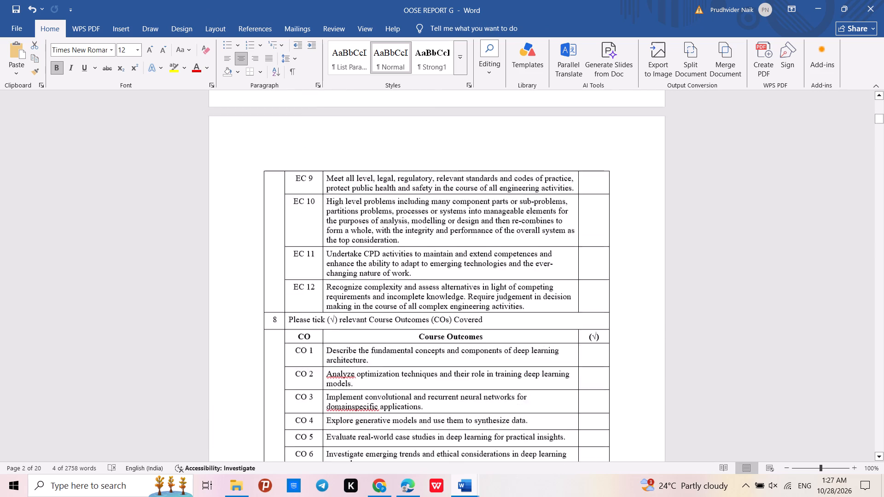
scroll(246, 232, up, 2)
click(325, 272)
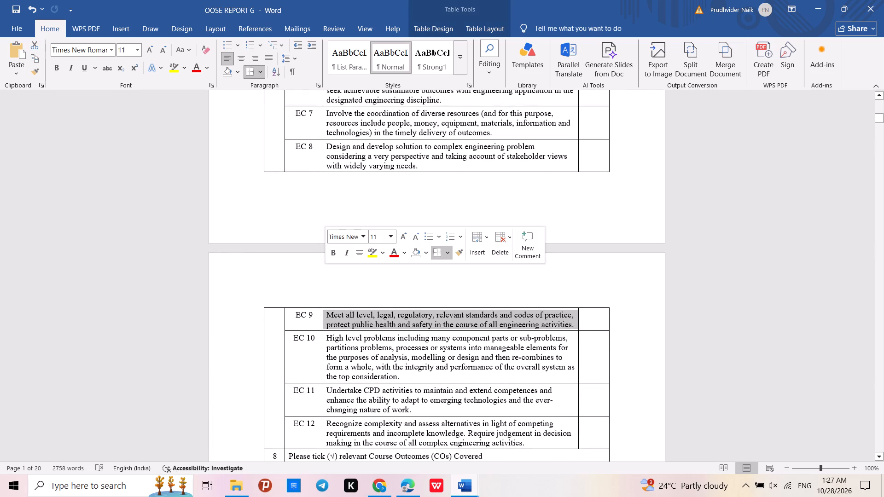
click(325, 272)
click(262, 316)
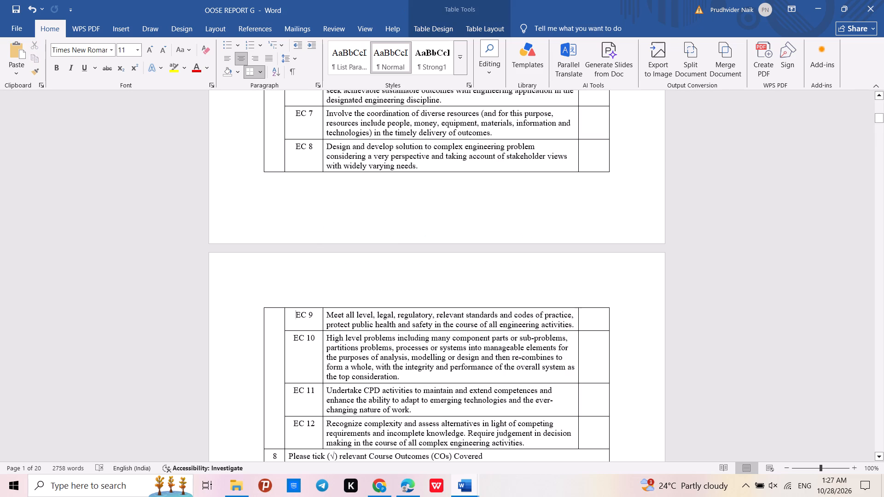
Resize the self-assessment table from its lower corner, making it slightly wider so its edge reaches just past the signature text.
scroll(262, 316, down, 17)
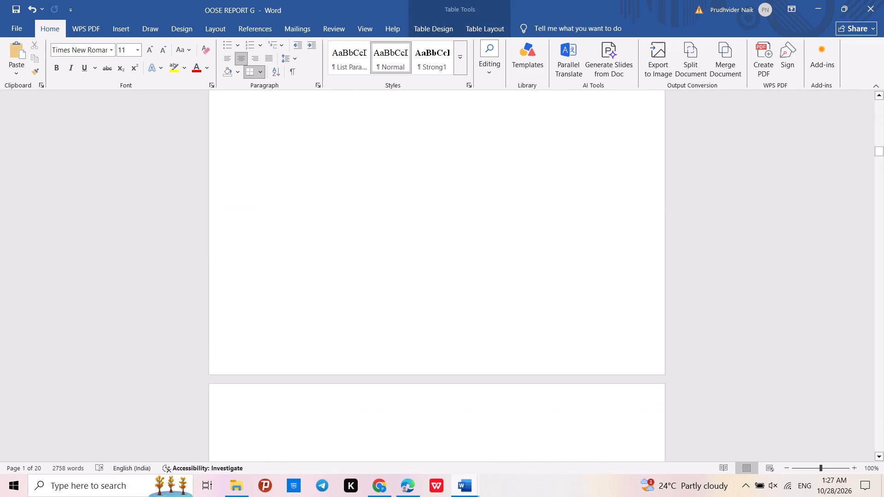
scroll(262, 316, down, 8)
scroll(262, 316, up, 12)
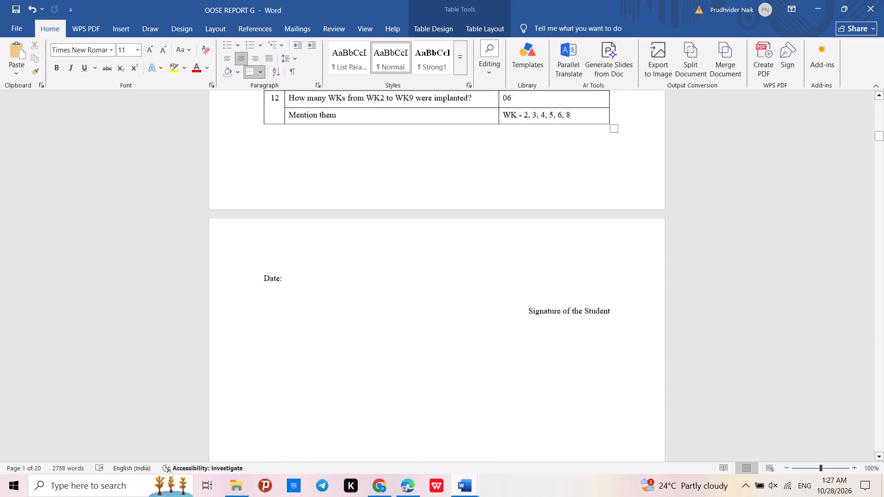
scroll(262, 316, up, 2)
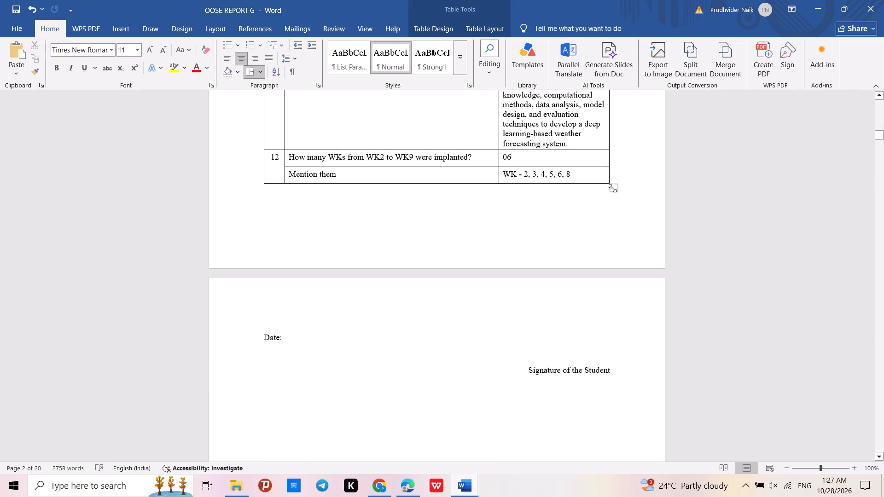
drag(612, 190, 613, 334)
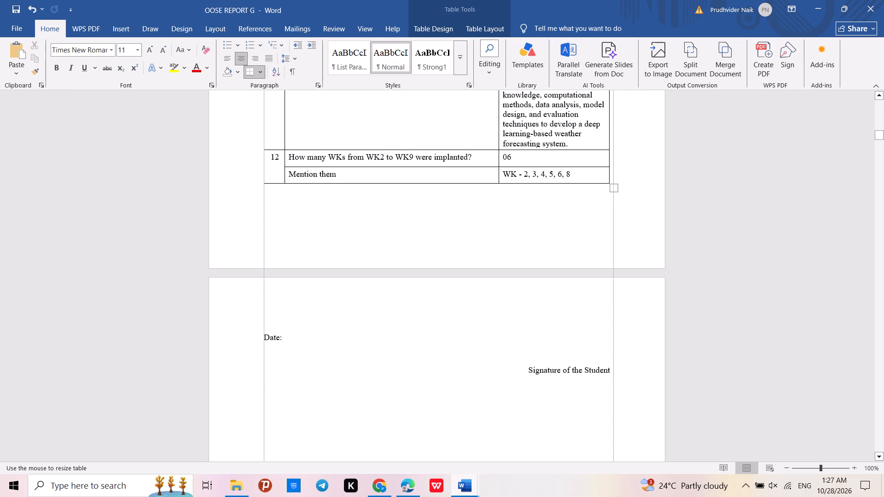
drag(613, 334, 615, 312)
Join the "Signature of the Student" line onto the Date line below the self-assessment table.
scroll(615, 312, down, 7)
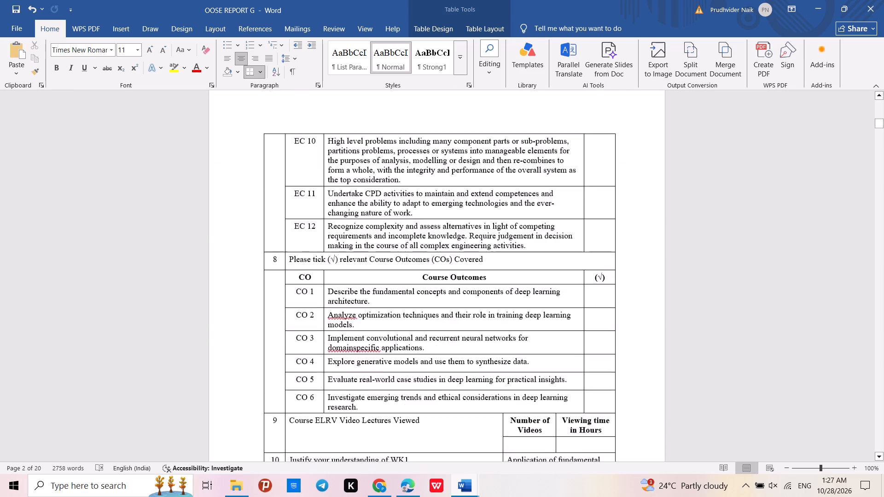
scroll(615, 312, down, 8)
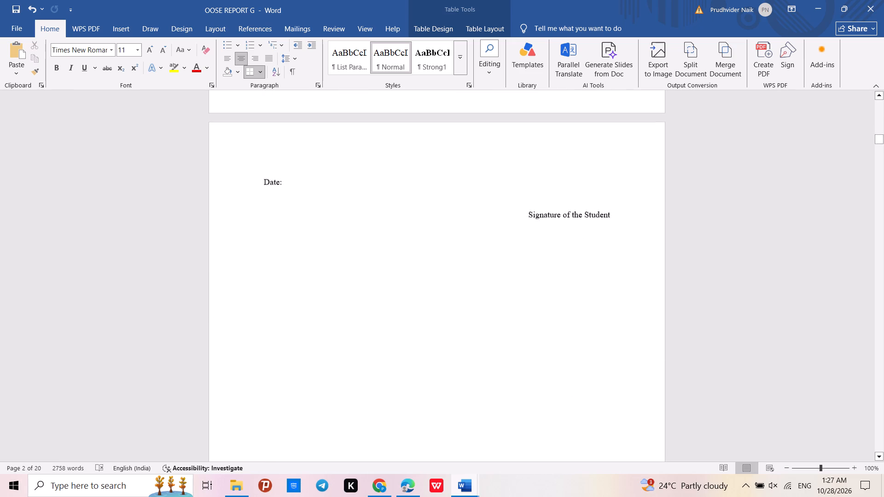
click(581, 308)
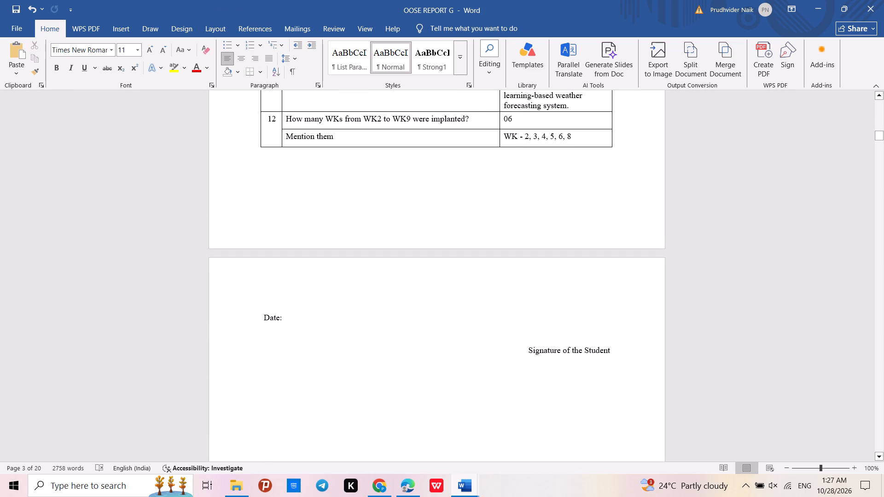
key(Delete)
scroll(581, 308, up, 1)
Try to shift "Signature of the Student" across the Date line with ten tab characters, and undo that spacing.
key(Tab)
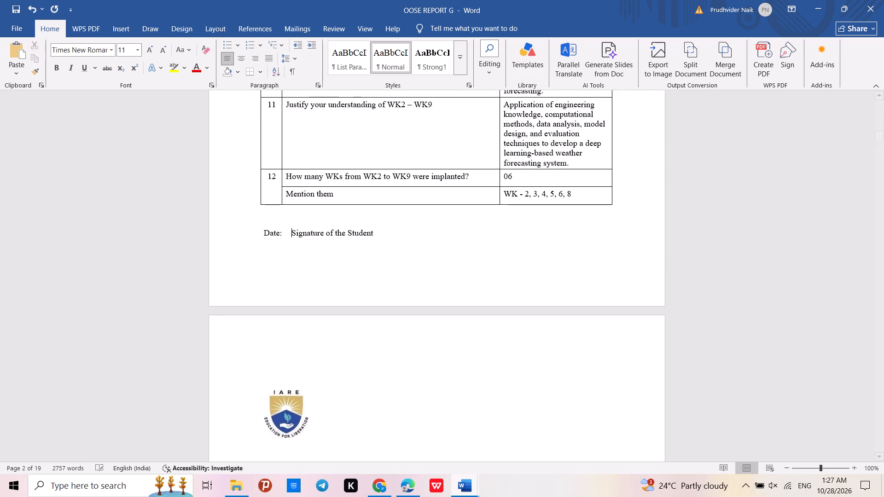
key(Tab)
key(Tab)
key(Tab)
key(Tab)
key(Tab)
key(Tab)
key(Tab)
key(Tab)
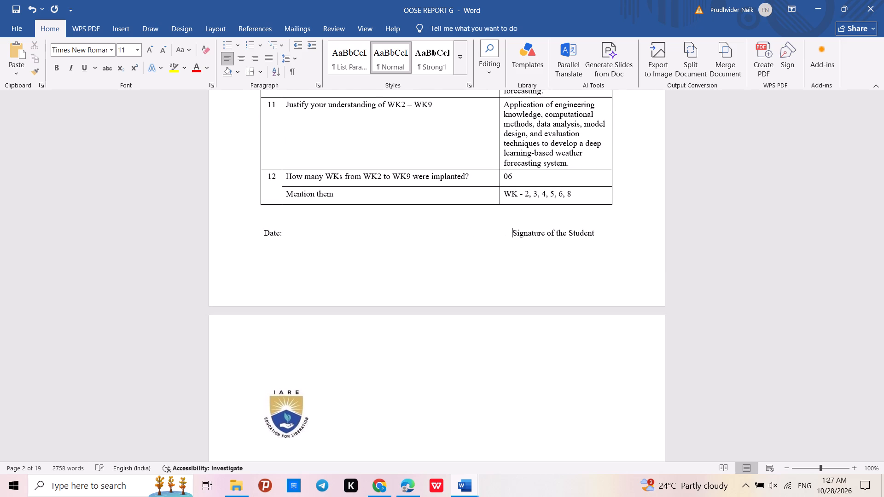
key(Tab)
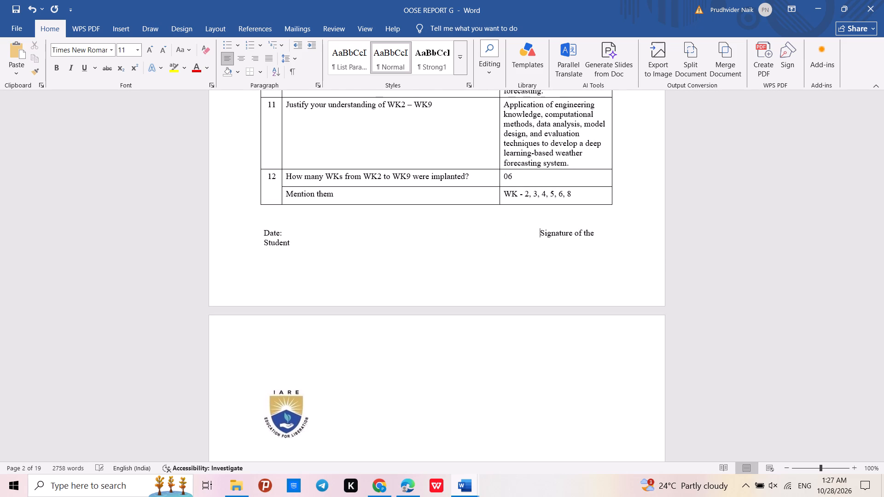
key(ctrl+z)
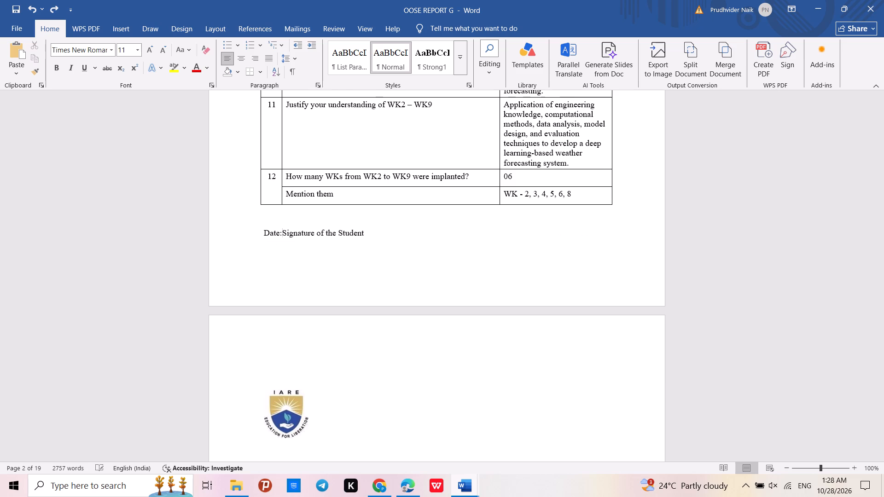
Space "Signature of the Student" away from "Date:" with nine tab characters, keeping both on one line.
key(Tab)
key(Tab)
key(Tab)
key(Tab)
key(Tab)
key(Tab)
key(Tab)
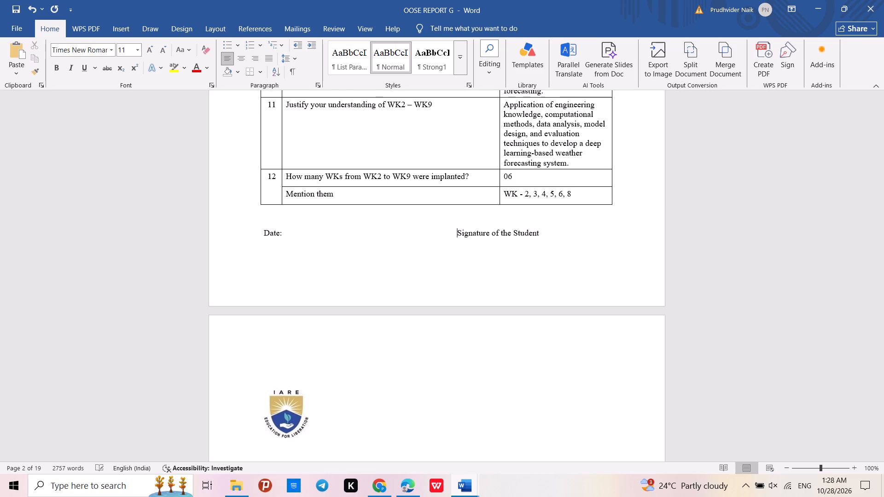
key(Tab)
key(Tab)
key(Tab)
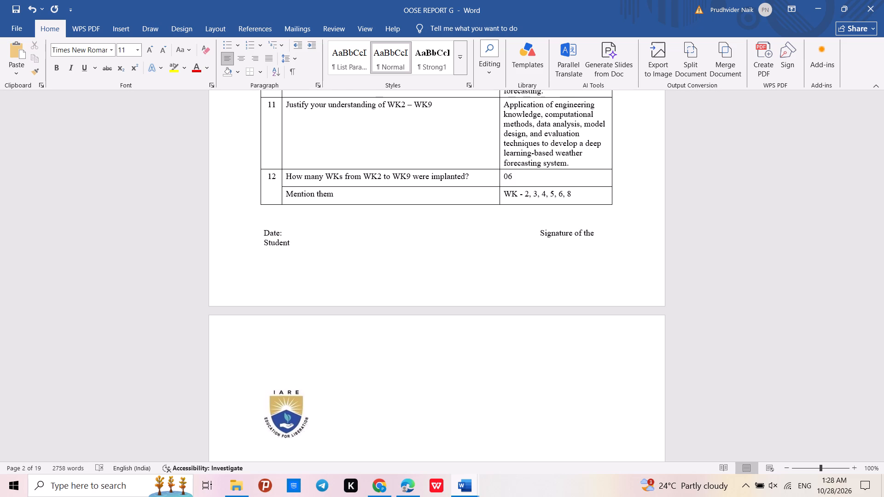
key(BackSpace)
On the approval page, shift "Supervisor(s)" toward the right margin of the Examiners line with four more tab characters.
scroll(581, 308, down, 3)
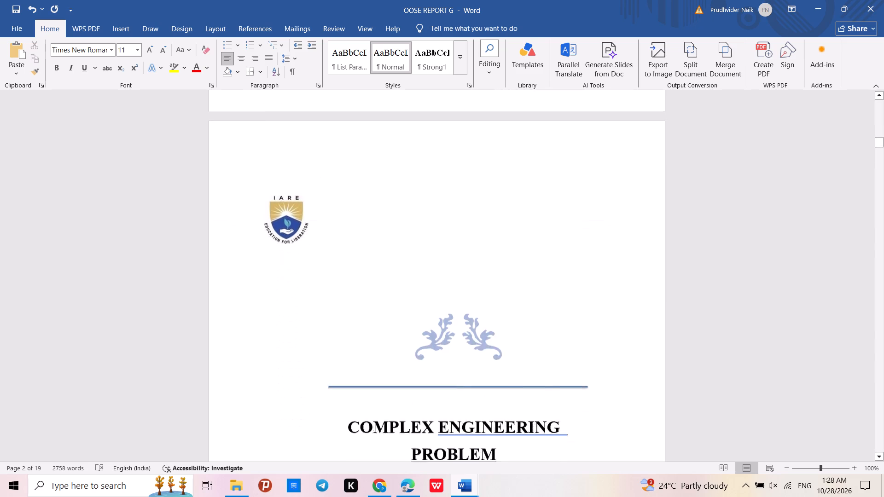
scroll(581, 308, down, 10)
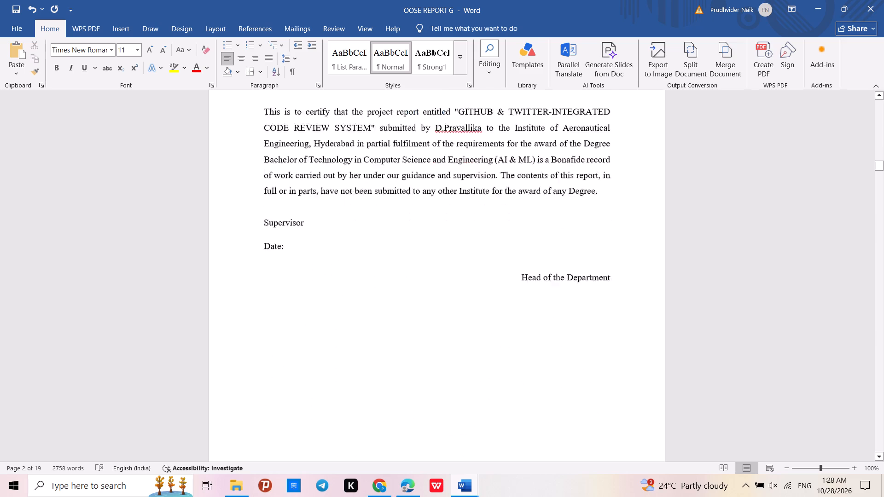
scroll(581, 308, down, 10)
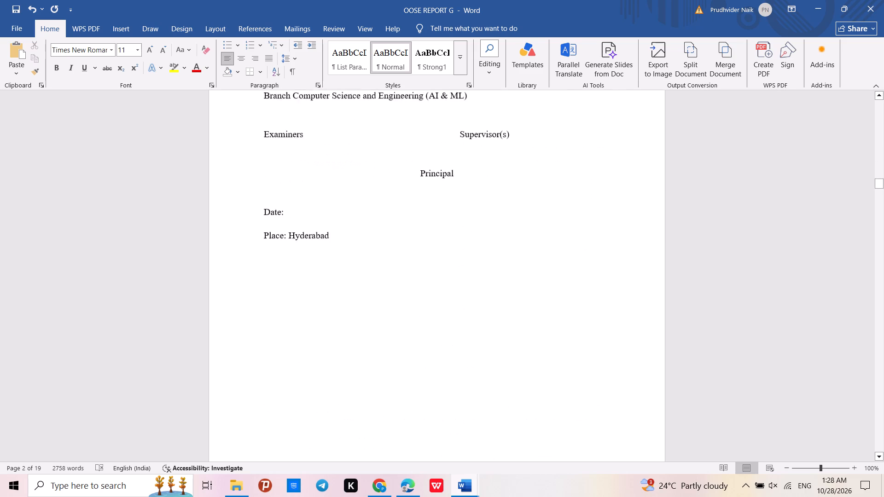
scroll(581, 308, down, 2)
click(443, 116)
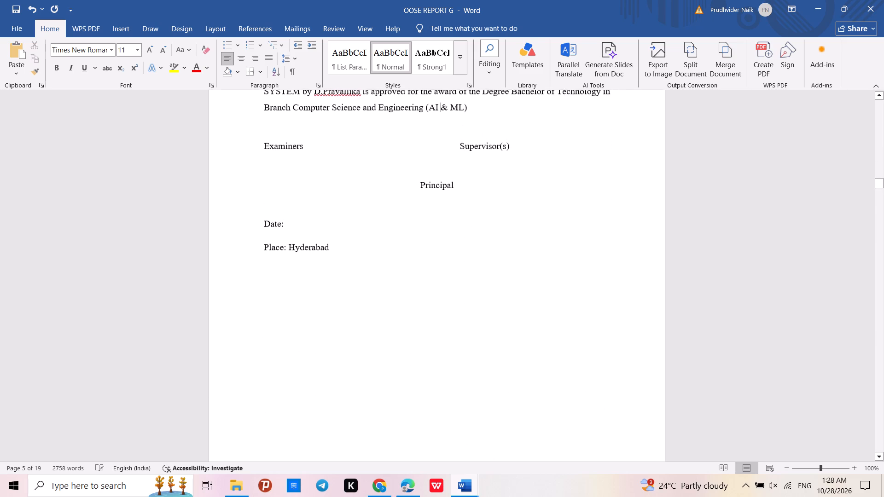
click(454, 143)
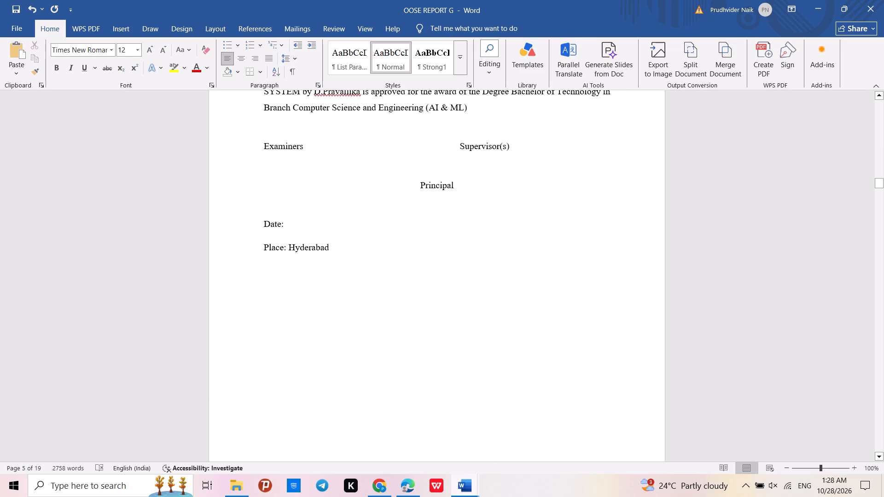
key(Tab)
key(Tab)
key(Tab)
key(Tab)
Delete the whole TABLE OF CONTENTS page, from its heading through the References entry.
scroll(505, 216, down, 10)
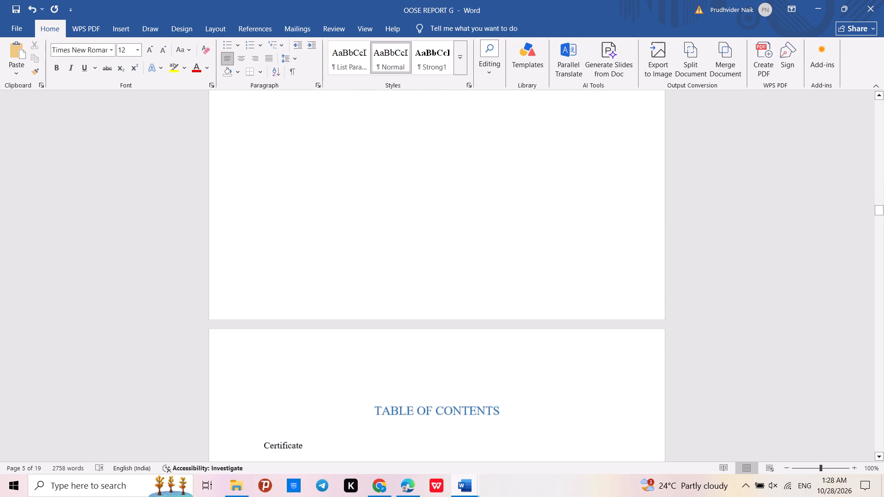
scroll(505, 216, down, 5)
drag(263, 137, 392, 464)
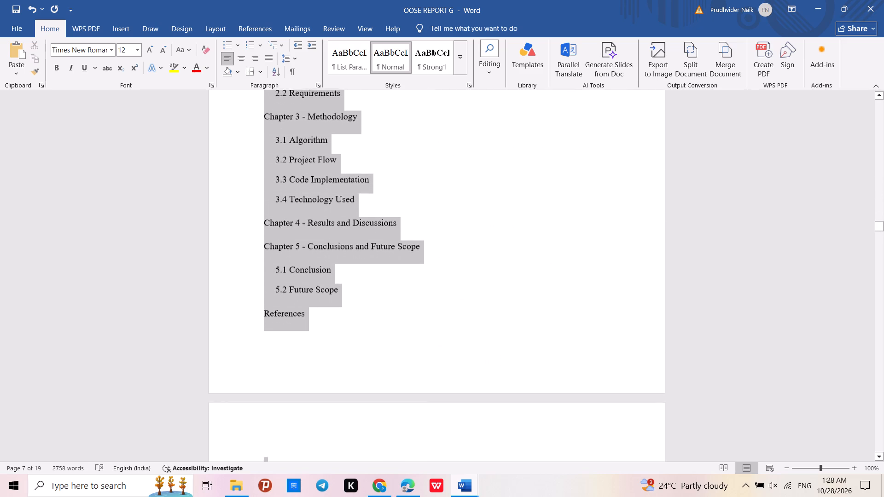
drag(392, 464, 384, 257)
key(BackSpace)
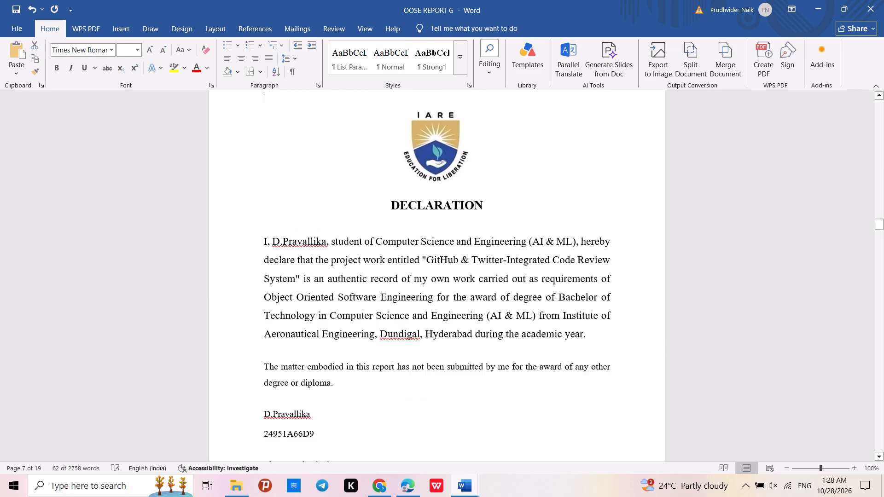
Delete the DECLARATION page, from the IARE logo down to its Place and Date lines.
scroll(384, 257, up, 1)
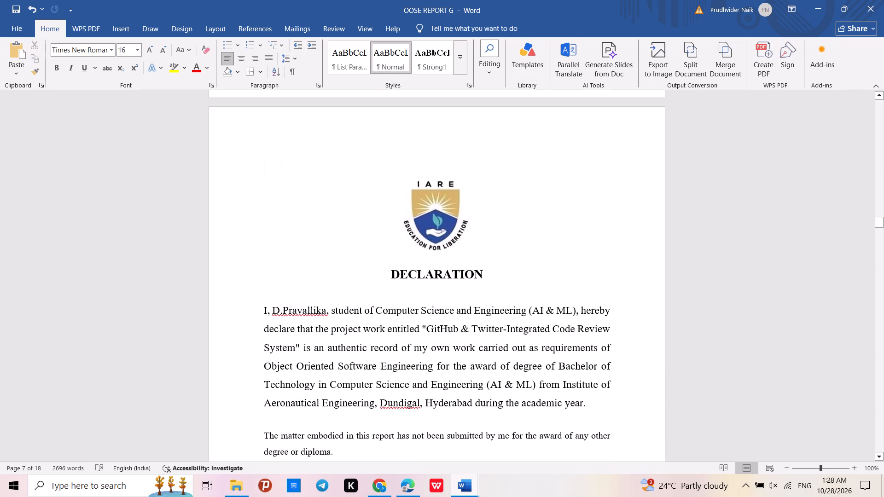
key(shift+Down)
key(shift+Down)
key(shift+Down)
key(shift+Down)
key(shift+Down)
key(shift+Down)
key(shift+Down)
key(shift+Down)
key(shift+Down)
key(shift+Down)
key(shift+Down)
key(shift+Down)
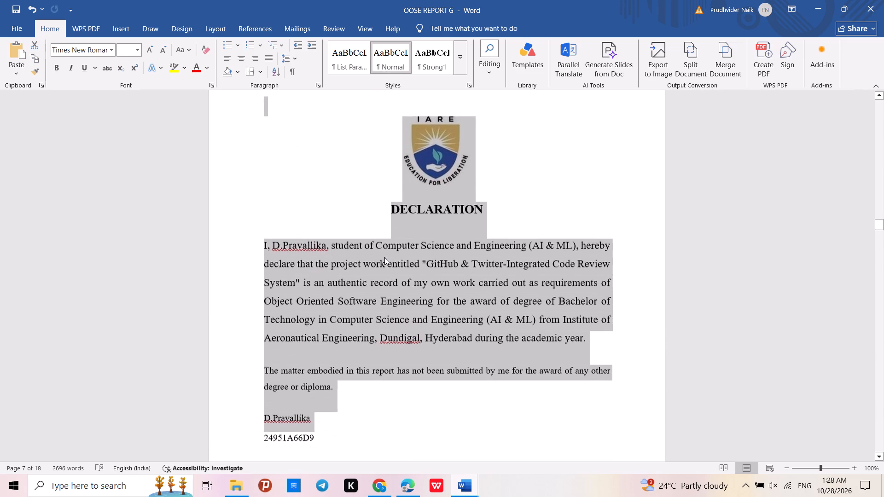
key(shift+Down)
key(shift+Down)
key(shift+Down)
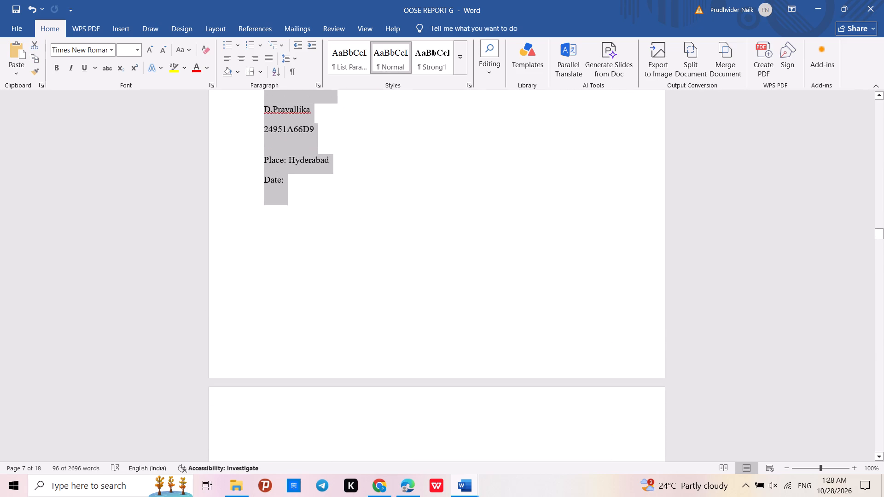
scroll(384, 257, down, 3)
key(Delete)
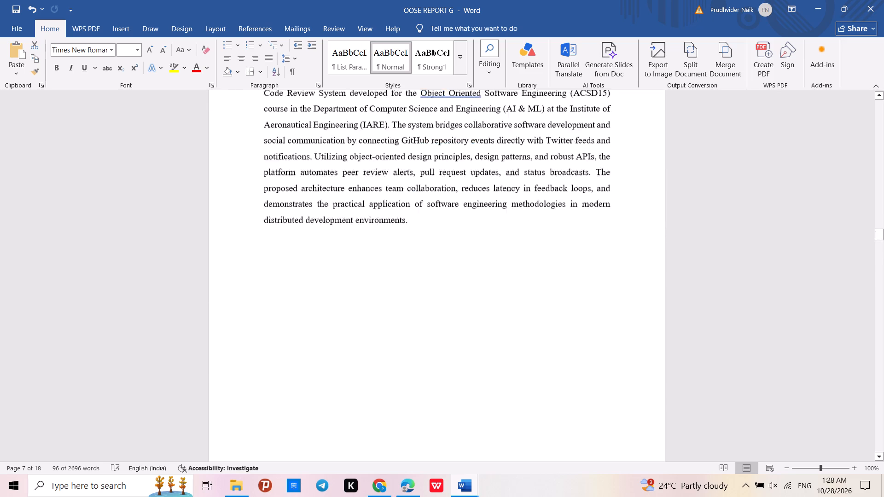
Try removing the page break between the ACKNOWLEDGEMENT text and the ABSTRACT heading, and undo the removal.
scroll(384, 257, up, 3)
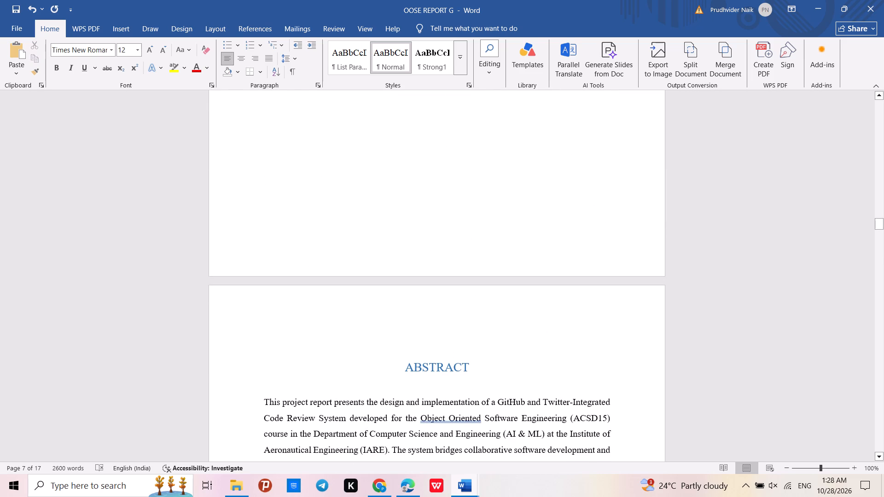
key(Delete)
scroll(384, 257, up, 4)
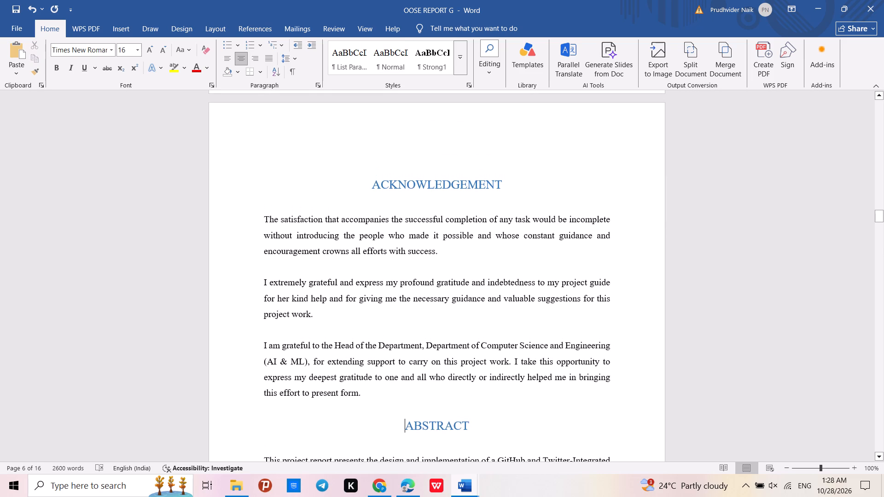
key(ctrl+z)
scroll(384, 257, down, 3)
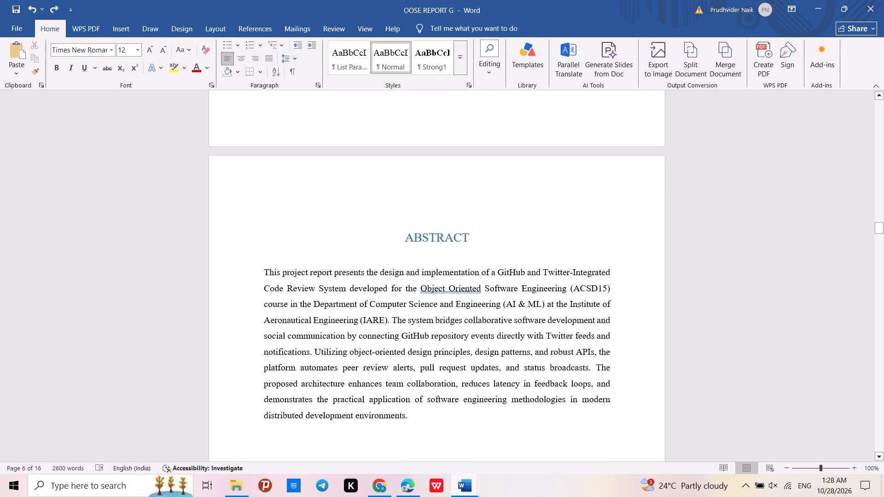
Replace the page break before the ABSTRACT heading with eight blank lines that push the heading to the top of its own page.
key(Down)
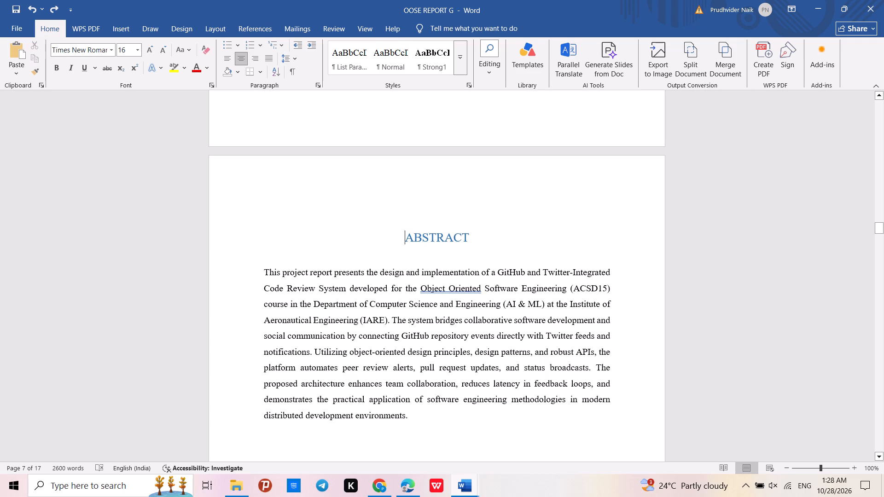
key(BackSpace)
scroll(384, 257, down, 1)
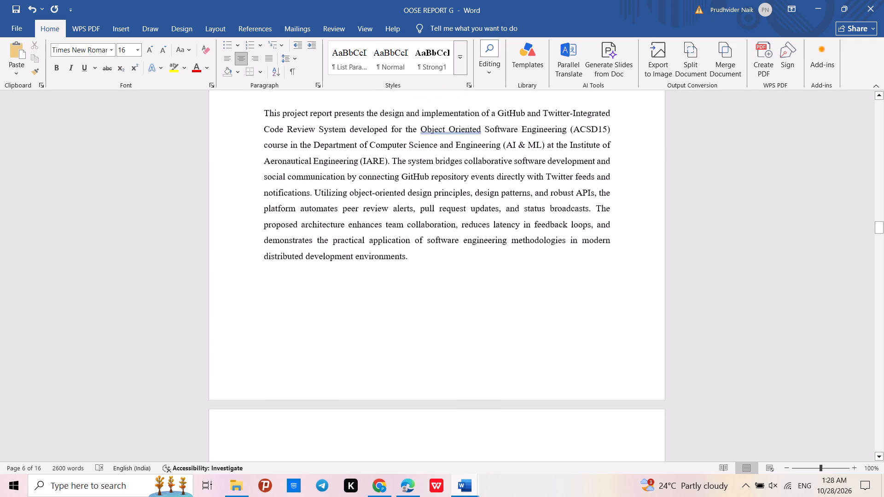
key(Return)
key(Return)
key(Return)
key(Return)
key(Return)
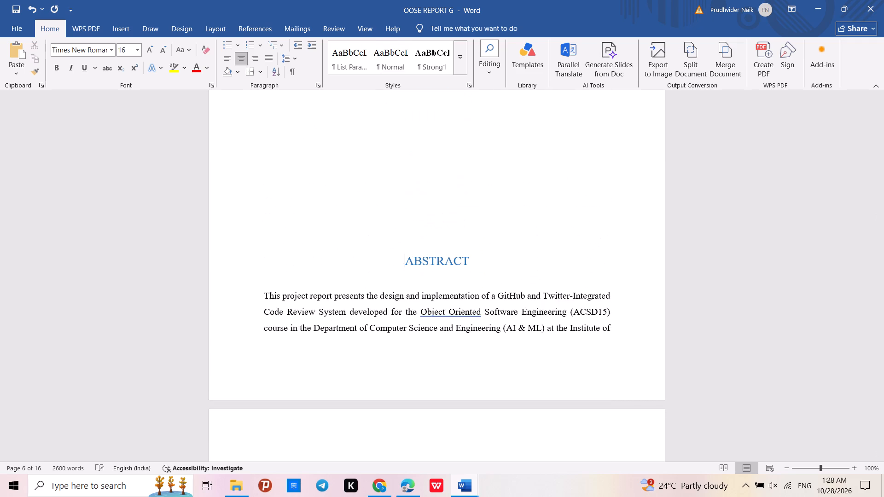
key(Return)
key(Return)
key(Return)
scroll(384, 257, down, 1)
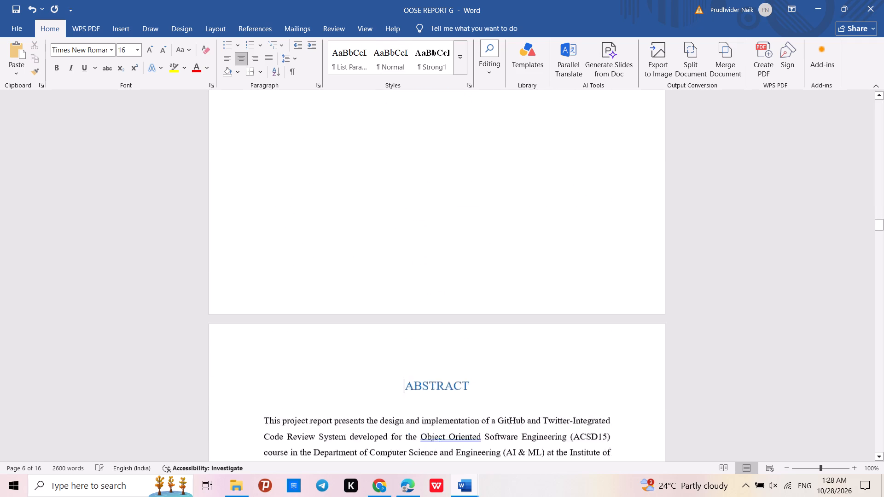
scroll(384, 257, down, 1)
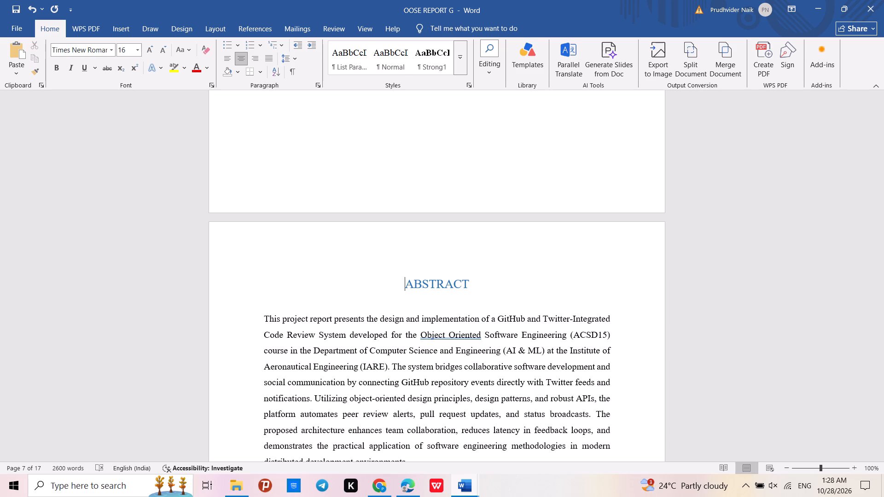
scroll(384, 257, up, 1)
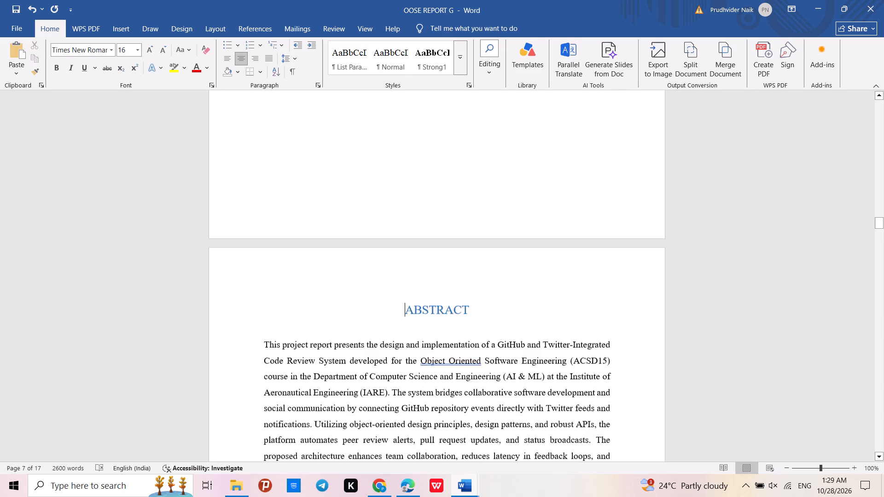
Replace the page break before the ACKNOWLEDGEMENT heading with eight blank lines that push the heading to the top of its own page.
scroll(384, 257, up, 7)
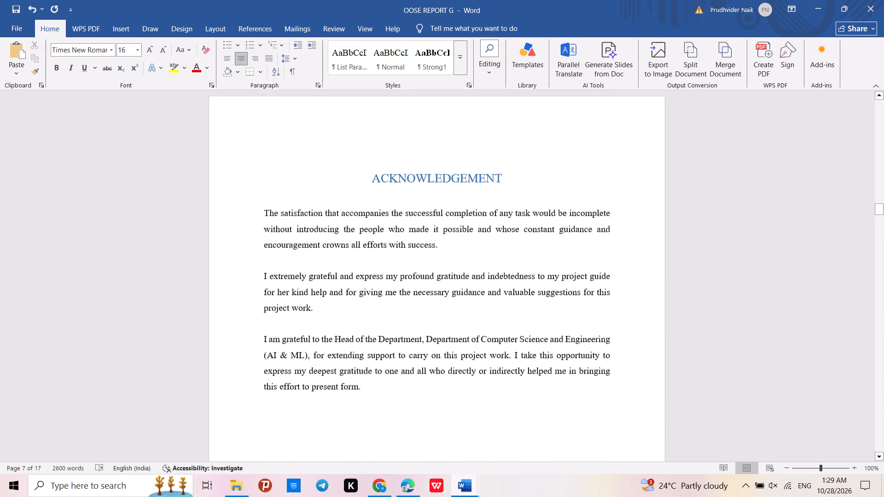
scroll(384, 257, up, 1)
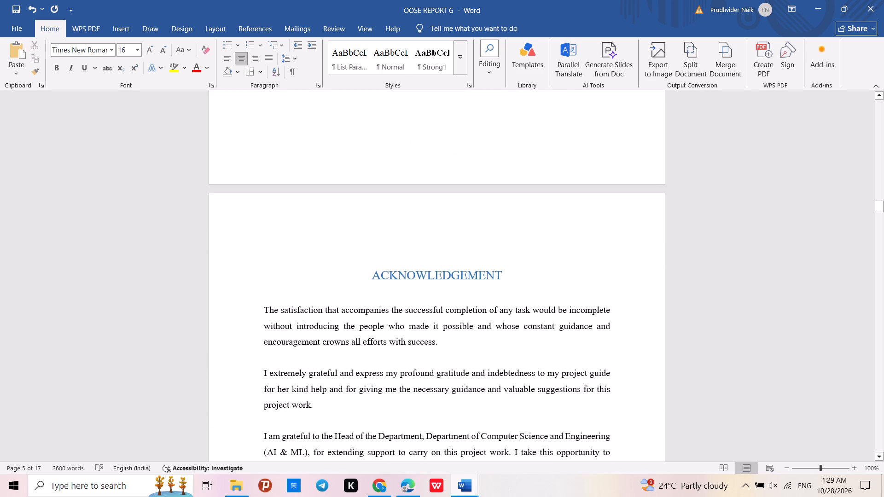
scroll(384, 257, up, 2)
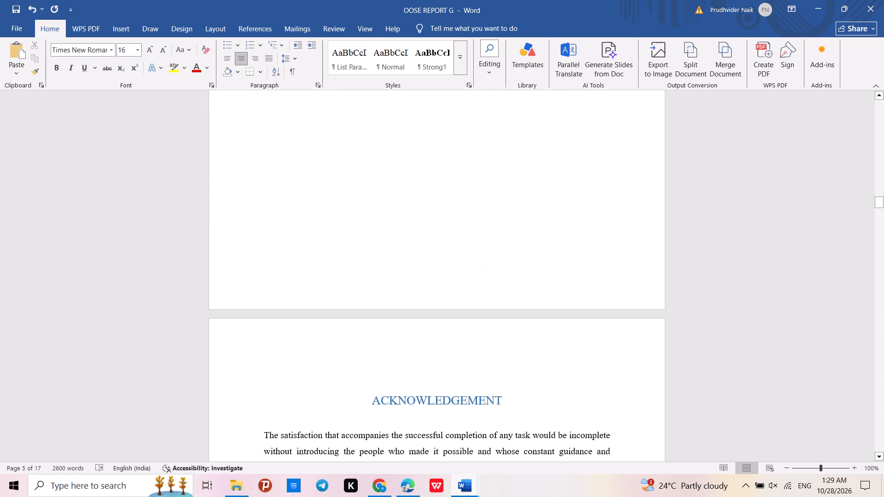
click(404, 380)
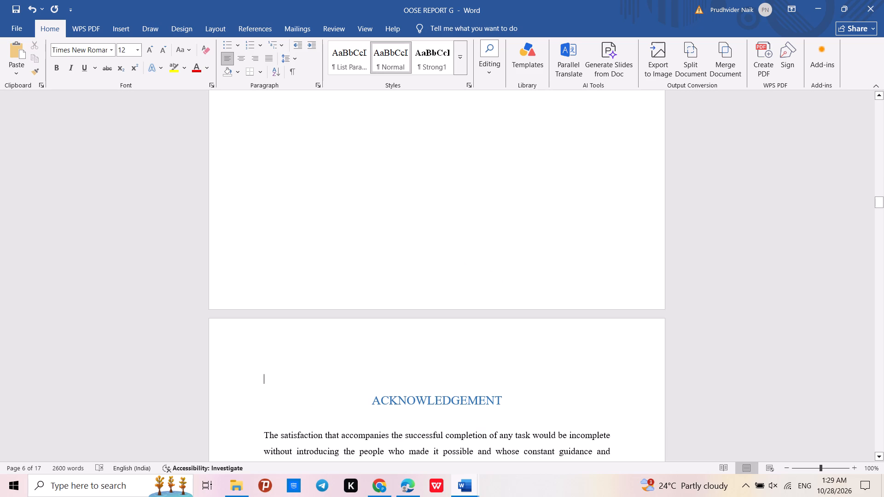
key(Delete)
key(Return)
key(Return)
key(Return)
key(Return)
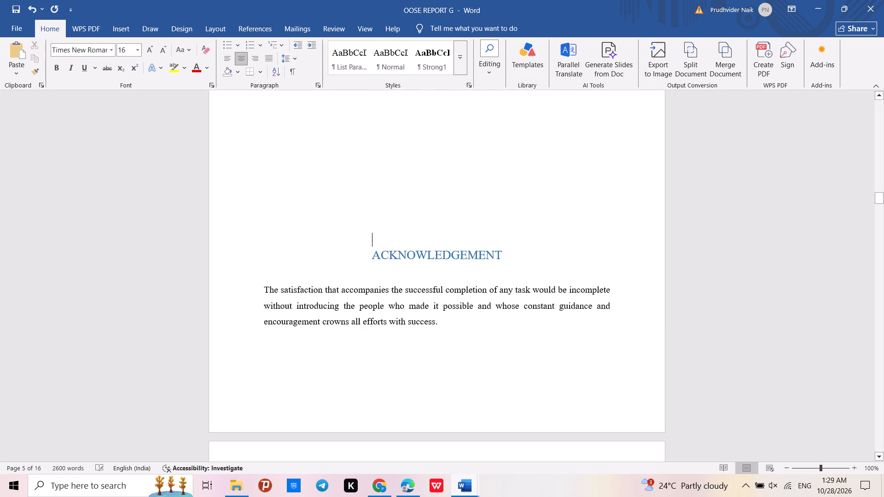
key(Return)
key(Return)
key(Return)
key(Return)
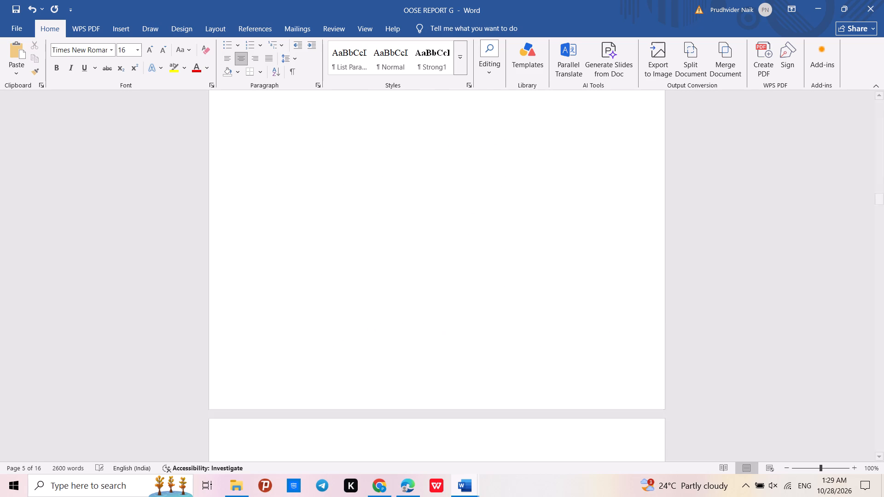
Make the project title GITHUB & TWITTER-INTEGRATED CODE REVIEW SYSTEM bold in the CERTIFICATE paragraph.
scroll(404, 380, up, 1)
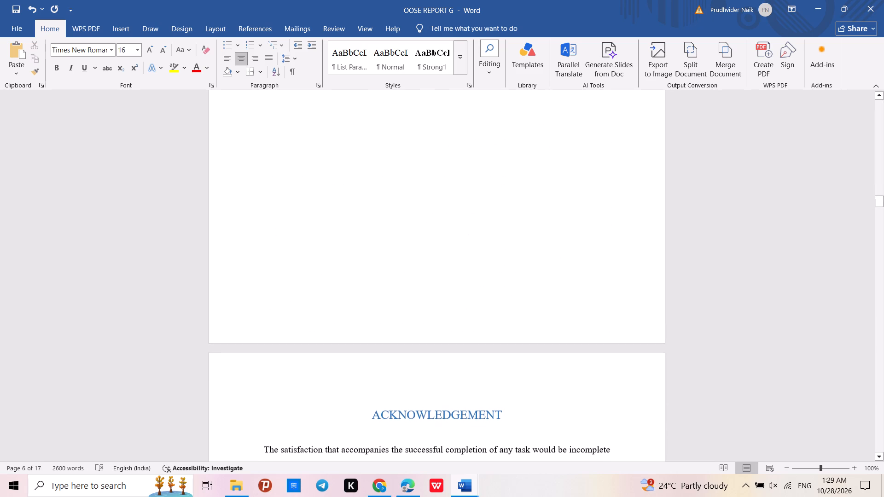
scroll(404, 380, up, 3)
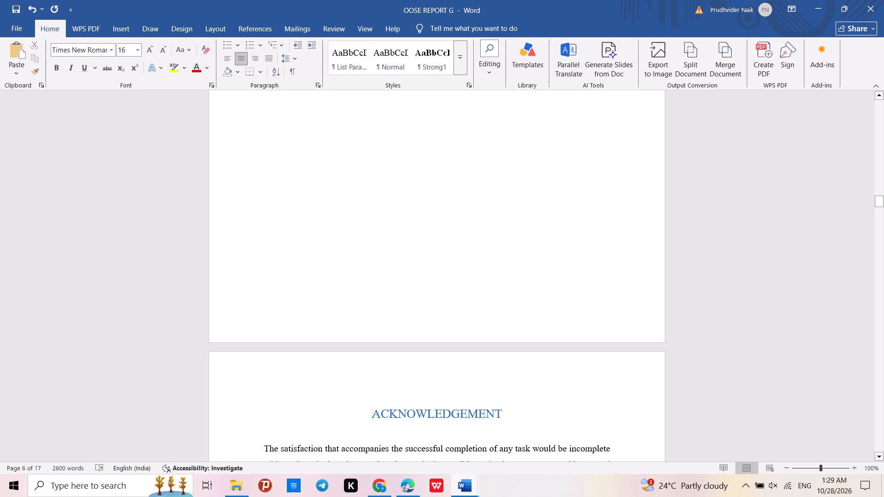
scroll(404, 380, up, 1)
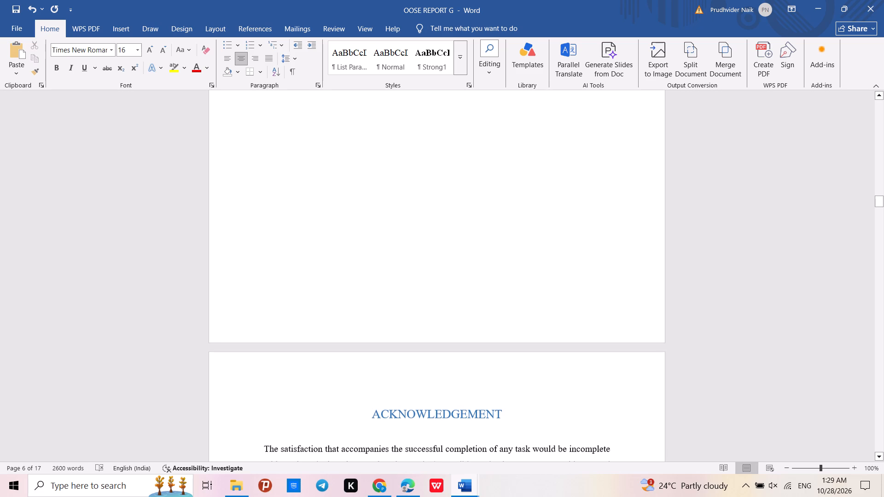
scroll(404, 380, up, 2)
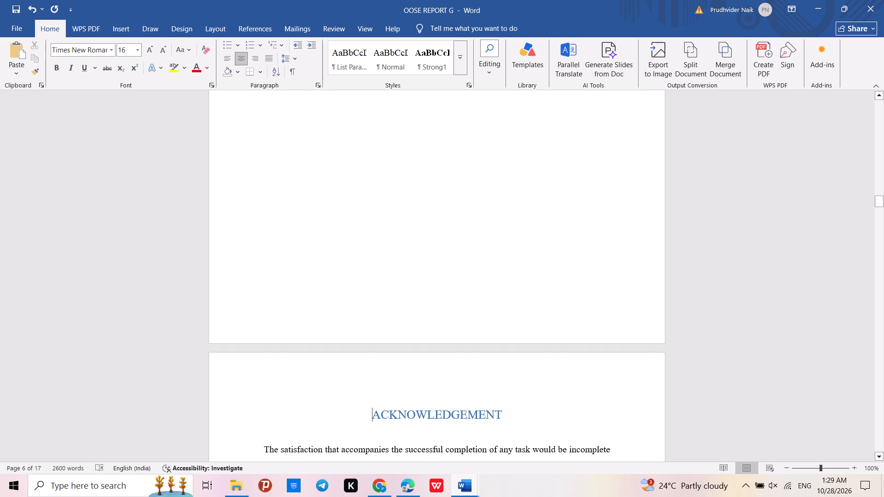
scroll(404, 380, up, 2)
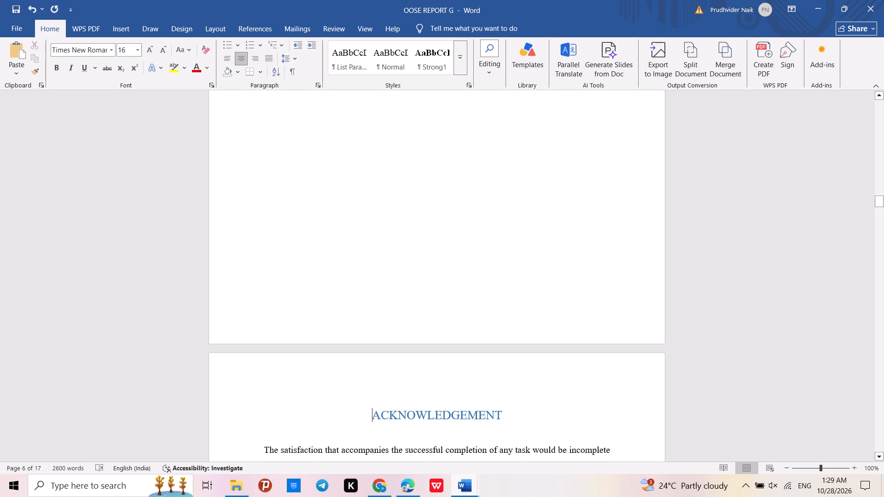
scroll(404, 380, up, 2)
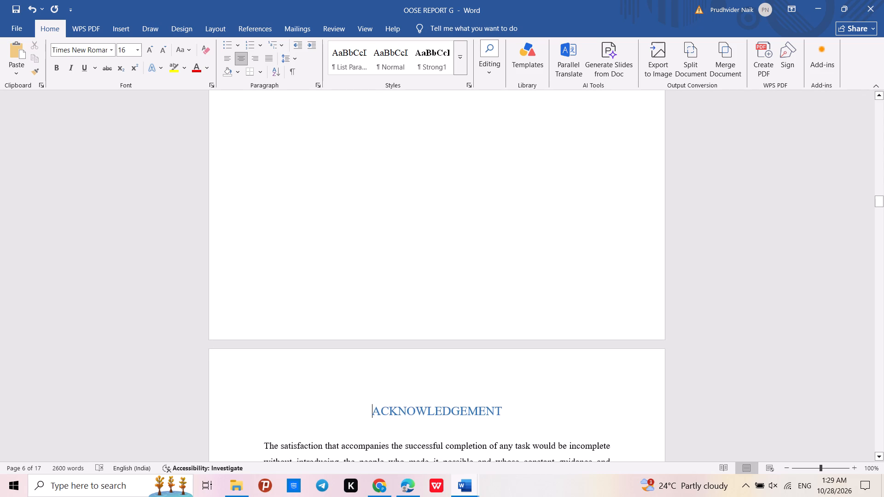
scroll(404, 380, up, 4)
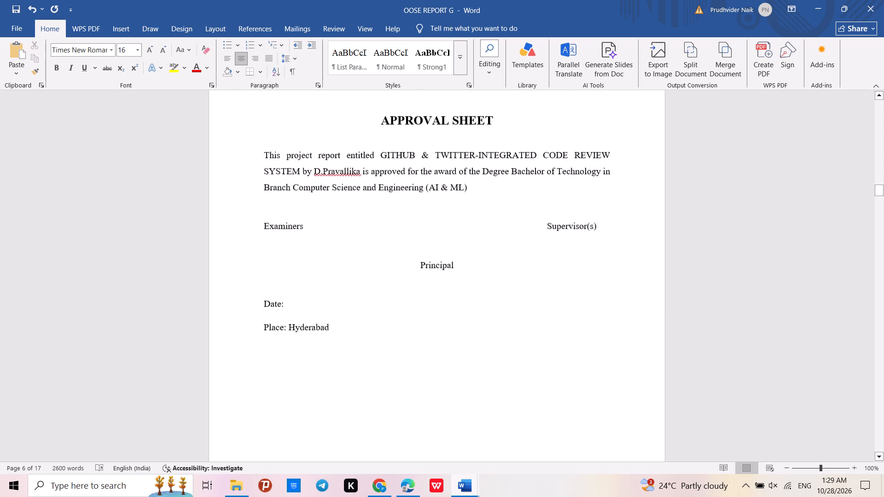
scroll(404, 380, up, 9)
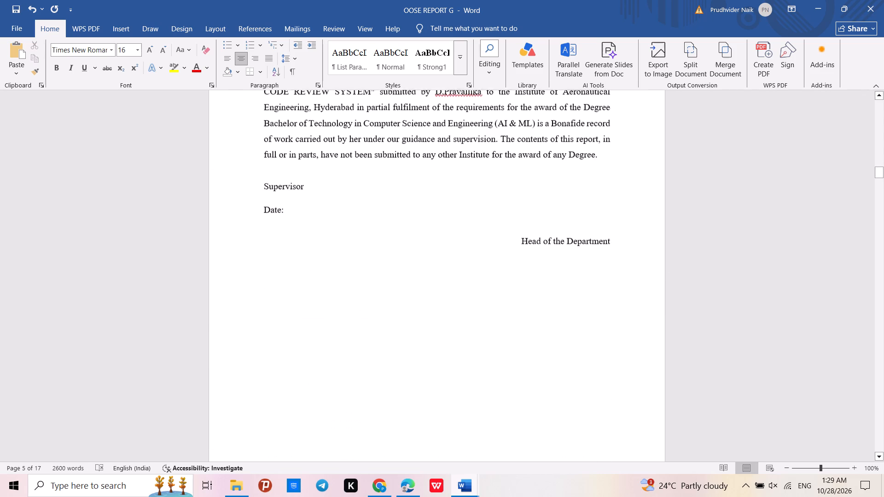
scroll(404, 380, up, 4)
scroll(404, 380, down, 1)
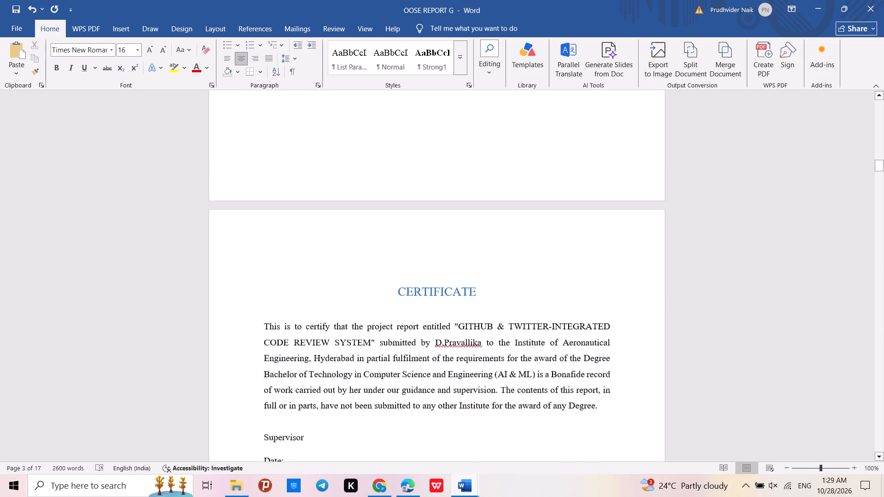
scroll(404, 380, down, 1)
drag(460, 283, 358, 299)
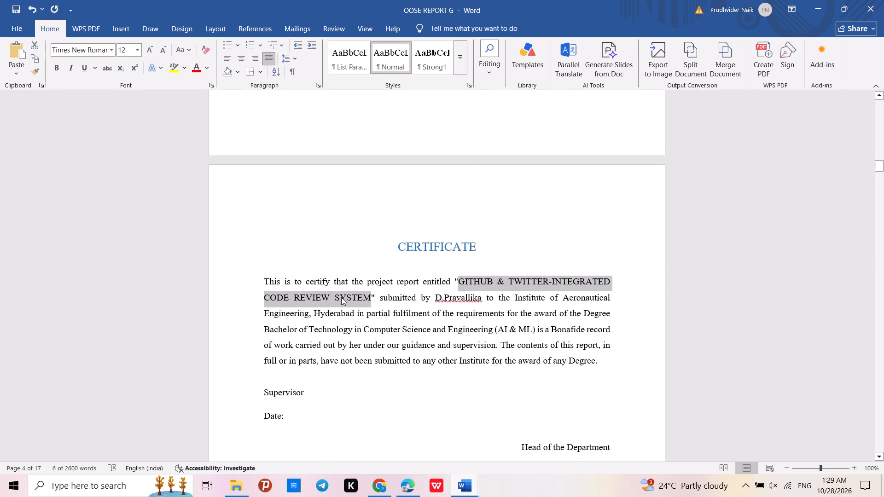
right_click(341, 297)
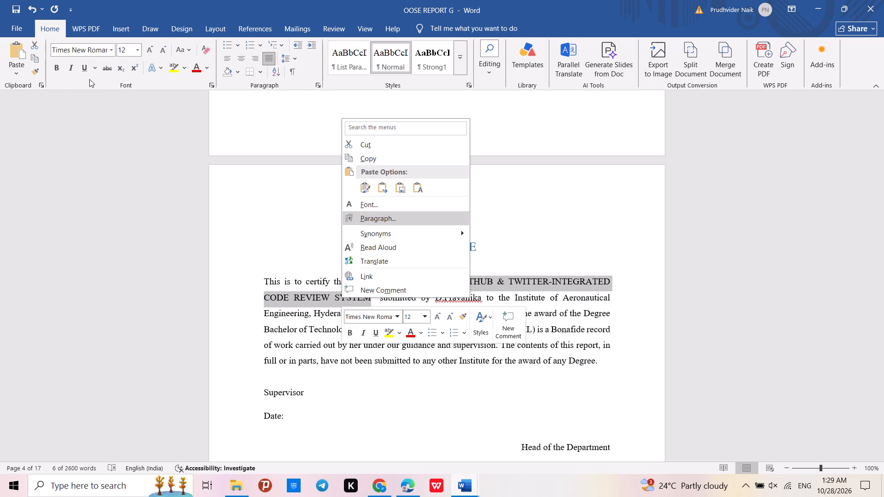
click(58, 73)
click(259, 234)
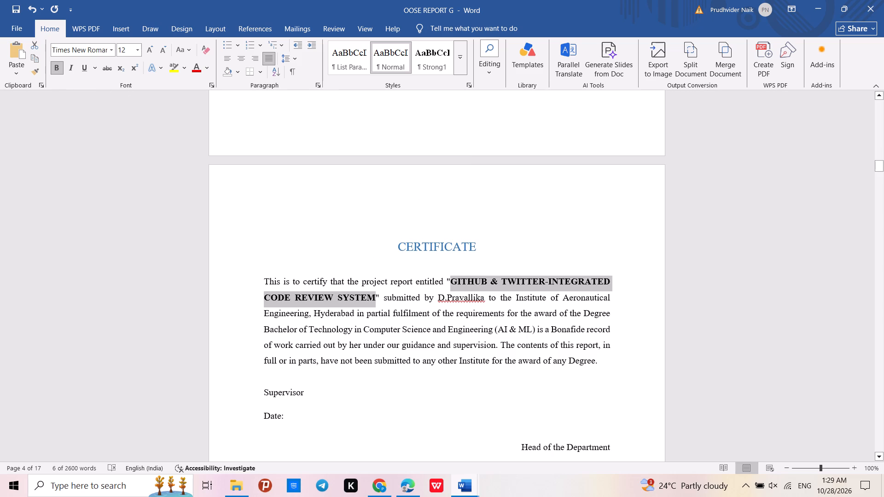
Review the pages before the CERTIFICATE, back to the start of the Complex Problem-Solving Self-Assessment Form.
scroll(259, 234, up, 6)
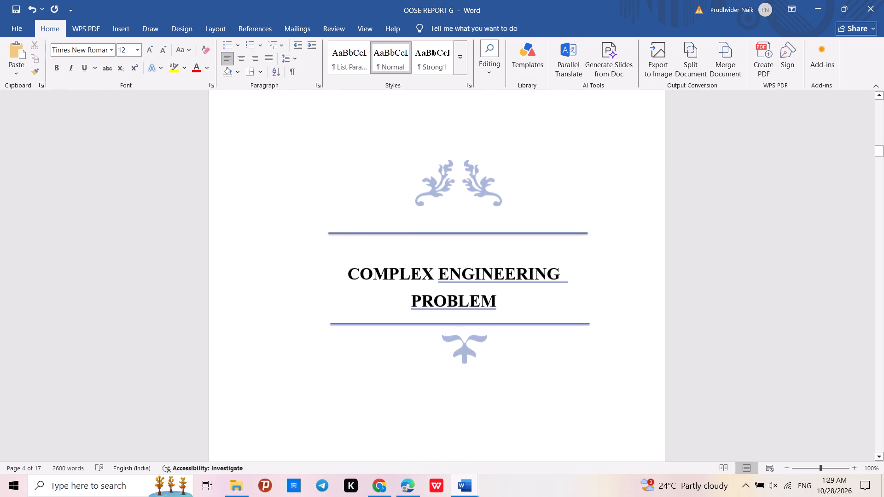
scroll(259, 234, up, 9)
scroll(259, 234, up, 13)
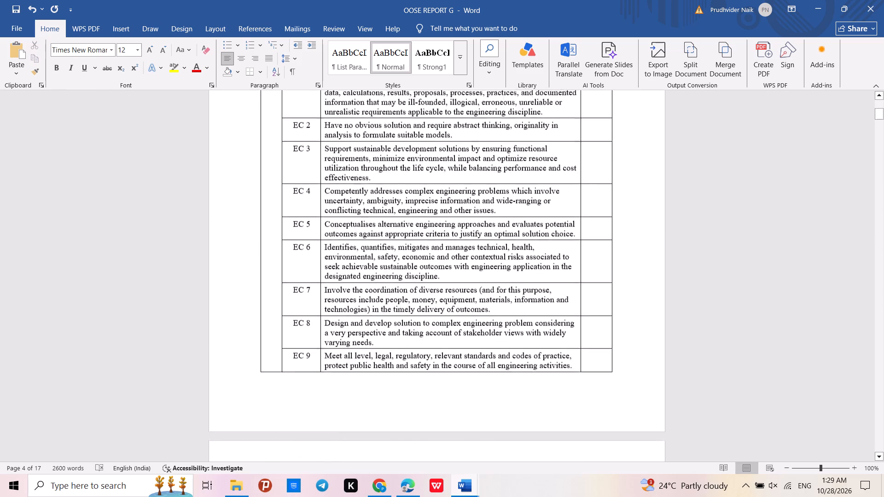
scroll(259, 234, up, 3)
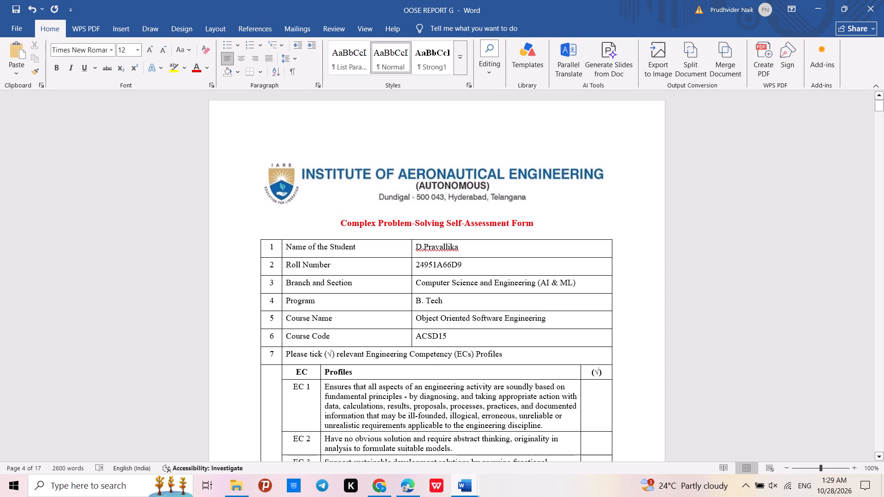
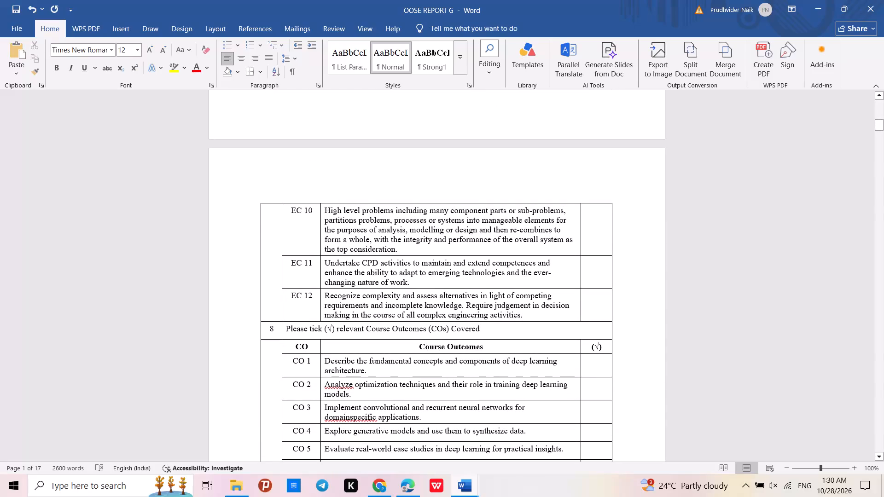
Review the rest of the self-assessment form in OOSE REPORT G, down to the COMPLEX ENGINEERING PROBLEM title page.
scroll(259, 234, down, 4)
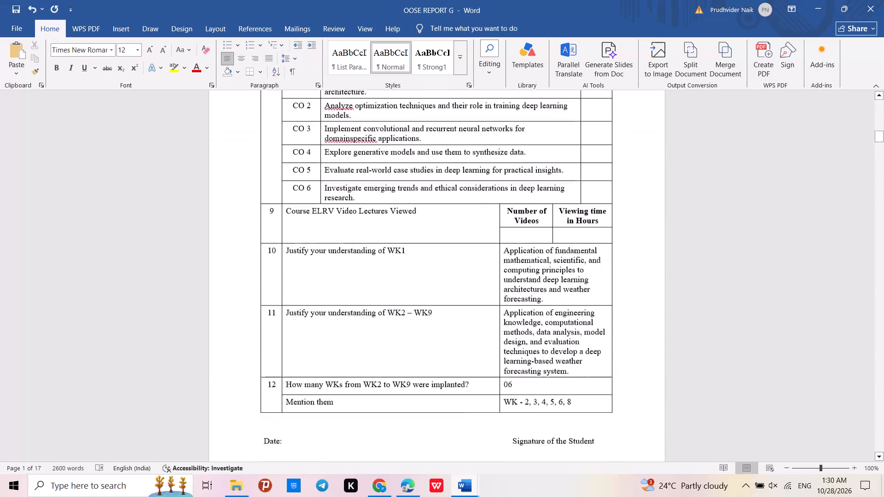
scroll(259, 234, down, 7)
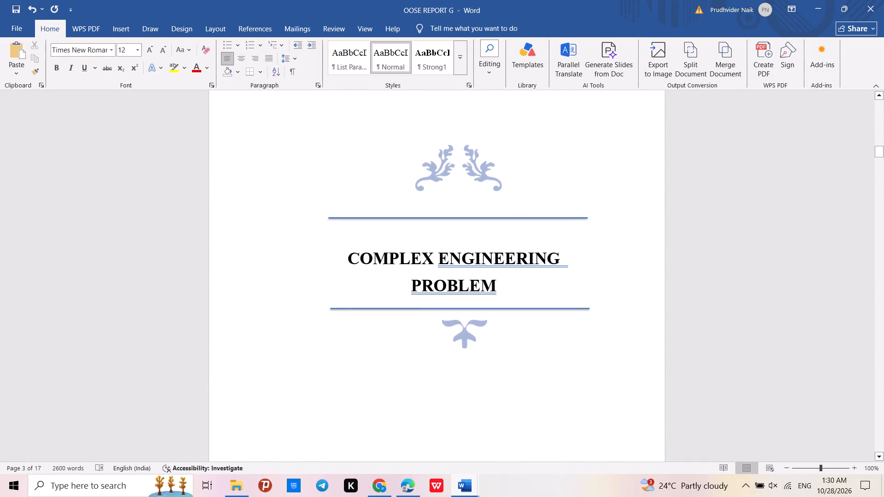
Switch to the TOC REPORT G document and select the answer cells of rows 10 to 12 in the self-assessment table.
key(super+Tab)
key(super+Tab)
key(alt+Tab)
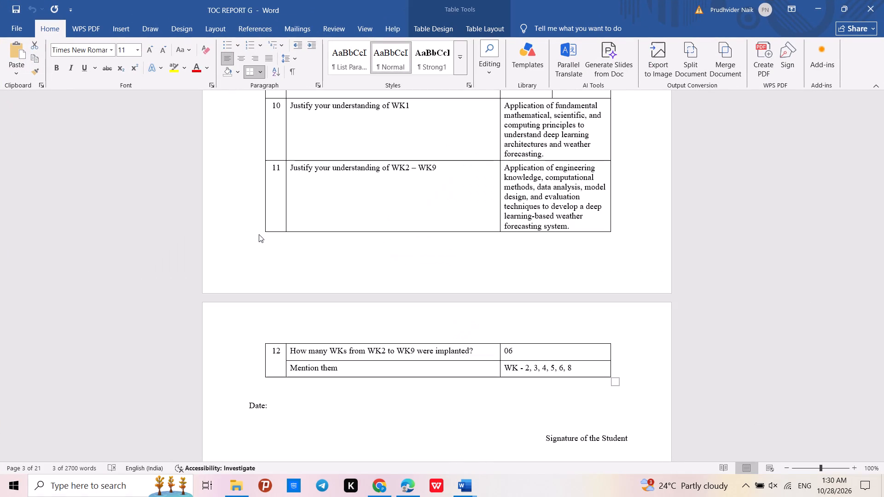
click(348, 268)
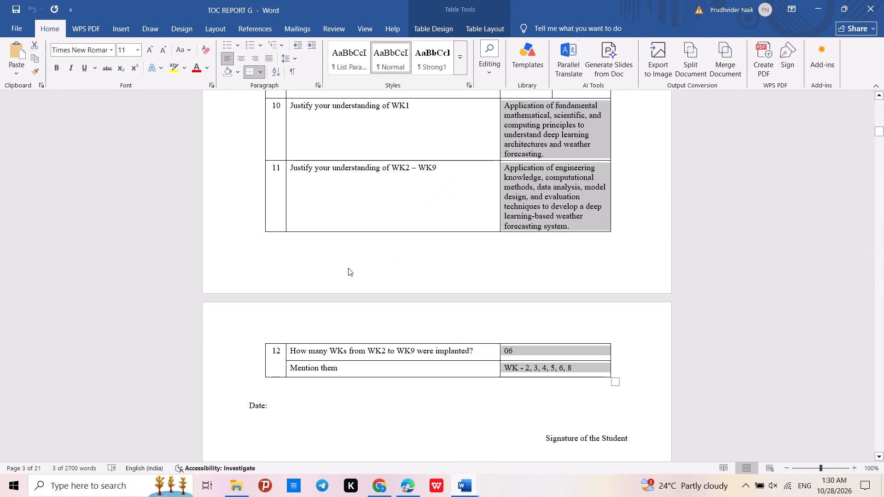
Compare the COMPLEX ENGINEERING PROBLEM title page in OOSE REPORT G with the pages following the self-assessment form in TOC REPORT G.
key(alt+Tab)
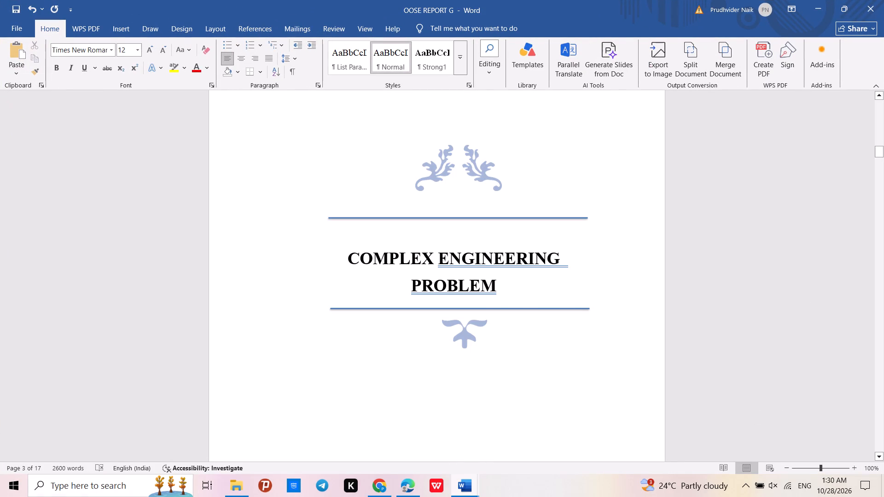
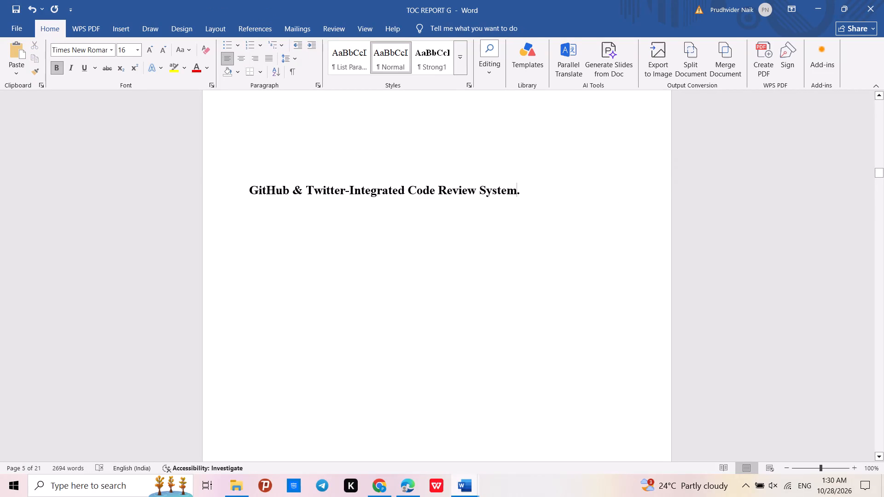
Select the whole project title line "GitHub & Twitter-Integrated Code Review System." on page 5 of TOC REPORT G.
click(249, 185)
drag(249, 185, 576, 186)
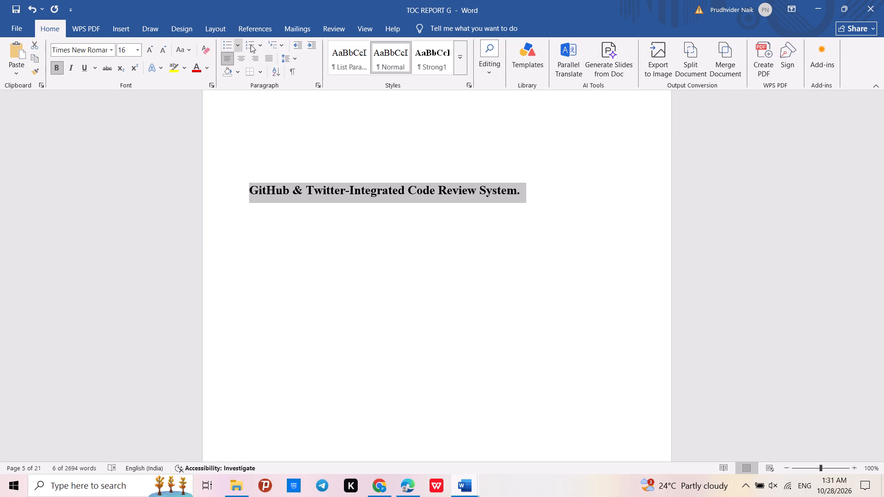
Centre the title line "GitHub & Twitter-Integrated Code Review System." on page 5.
click(243, 58)
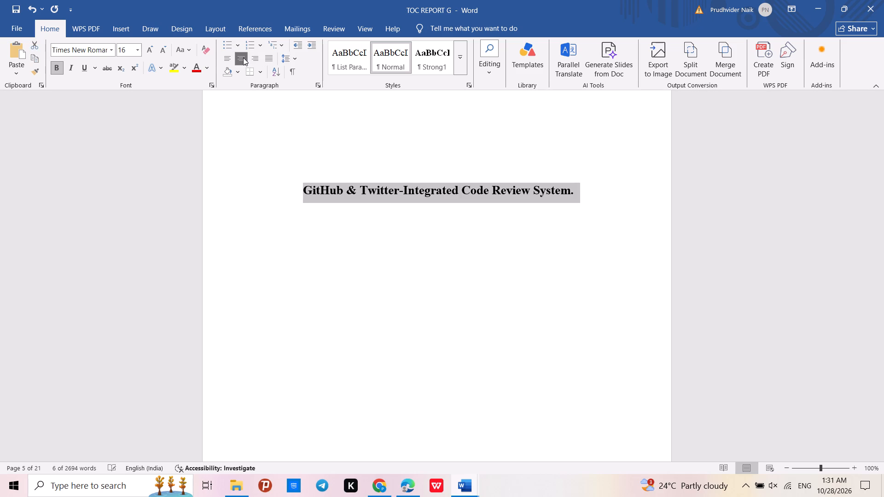
click(348, 240)
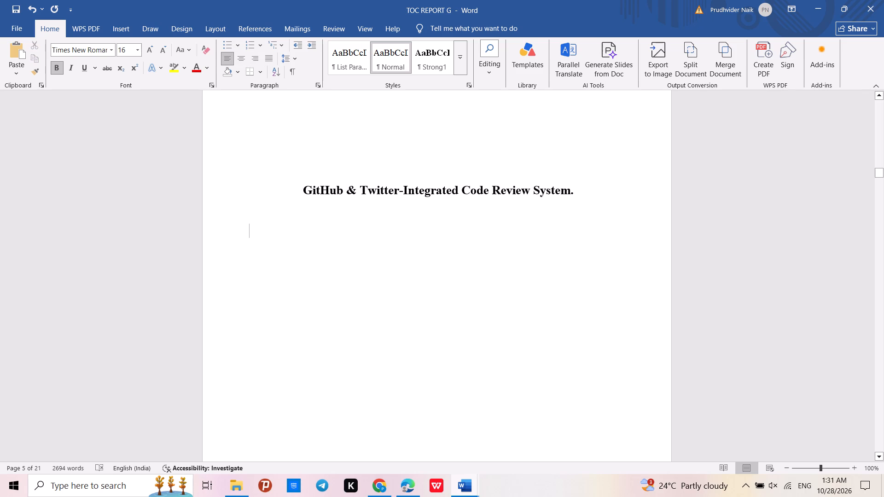
Review the pages following the title in TOC REPORT G, checking the student details, the DECLARATION and the CERTIFICATE.
scroll(348, 240, down, 9)
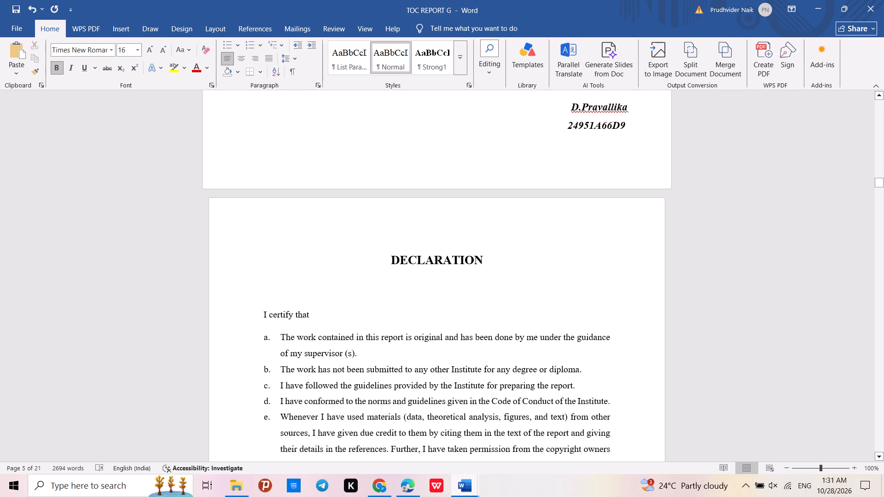
scroll(348, 240, down, 4)
scroll(348, 240, up, 15)
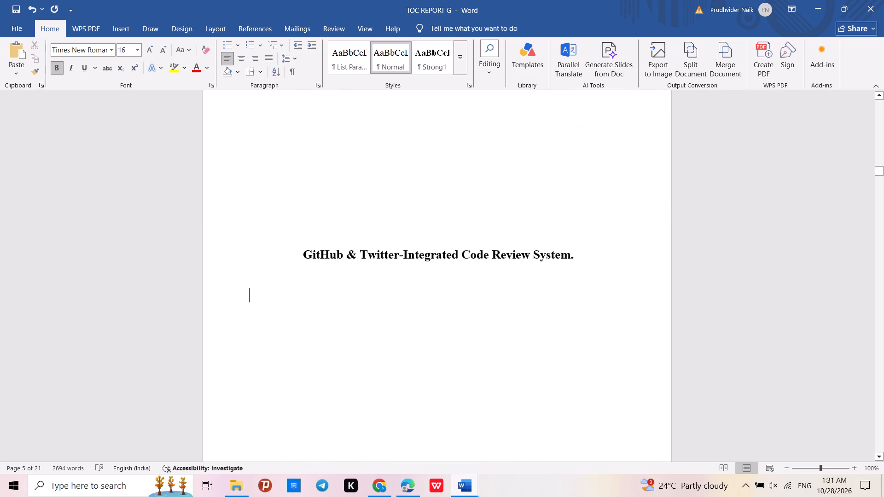
scroll(348, 240, down, 7)
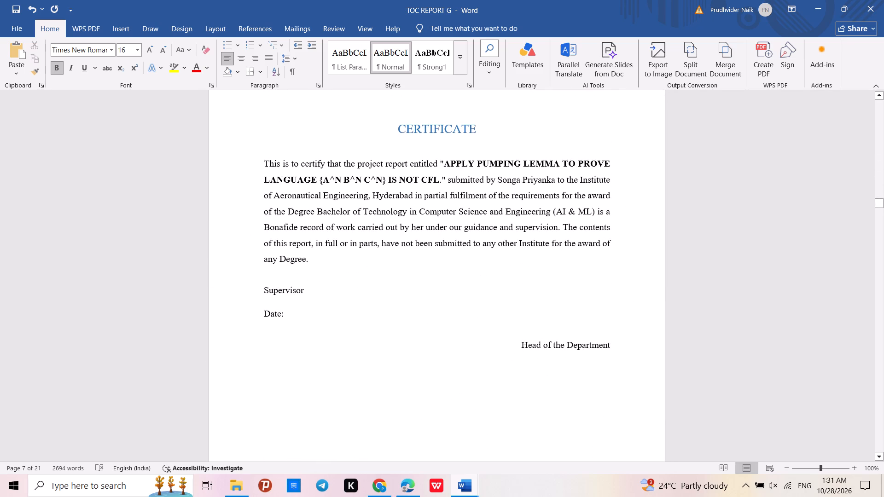
scroll(348, 240, down, 1)
scroll(348, 240, up, 8)
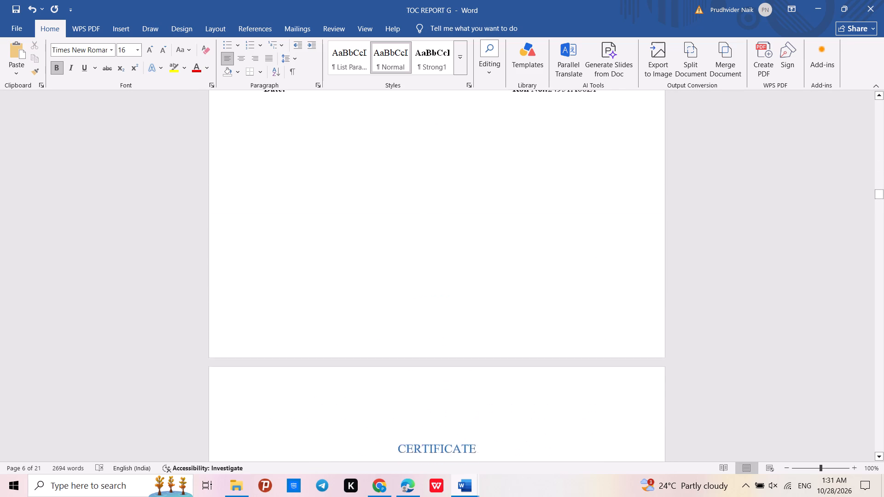
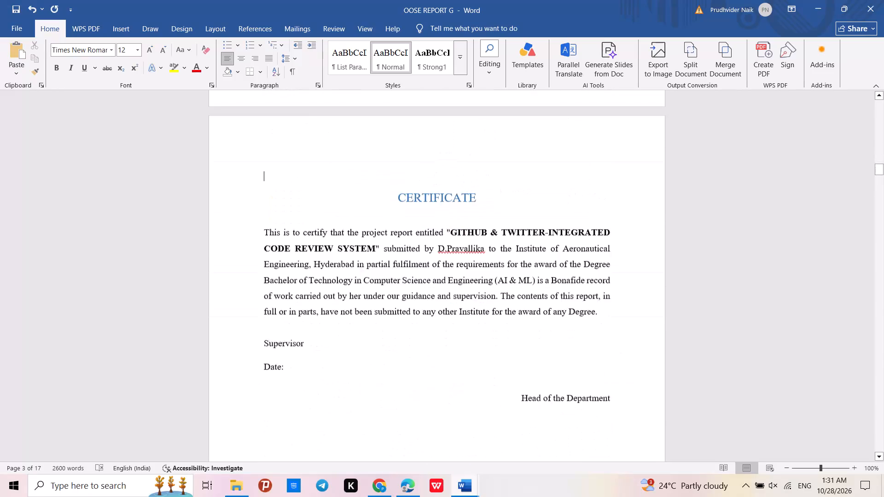
Switch to TOC REPORT G and copy the whole page 5 title page, from its blank opening lines through the student's roll number.
scroll(348, 240, down, 7)
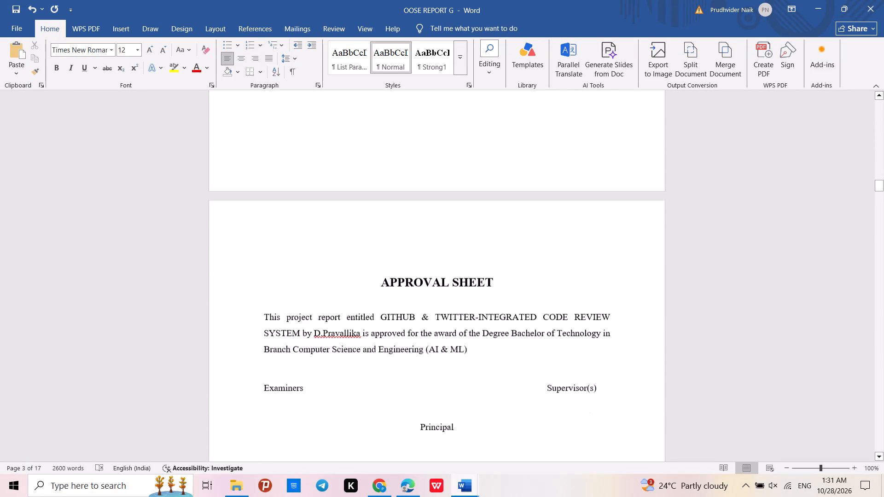
scroll(348, 240, up, 1)
key(alt+Tab)
key(alt+Tab)
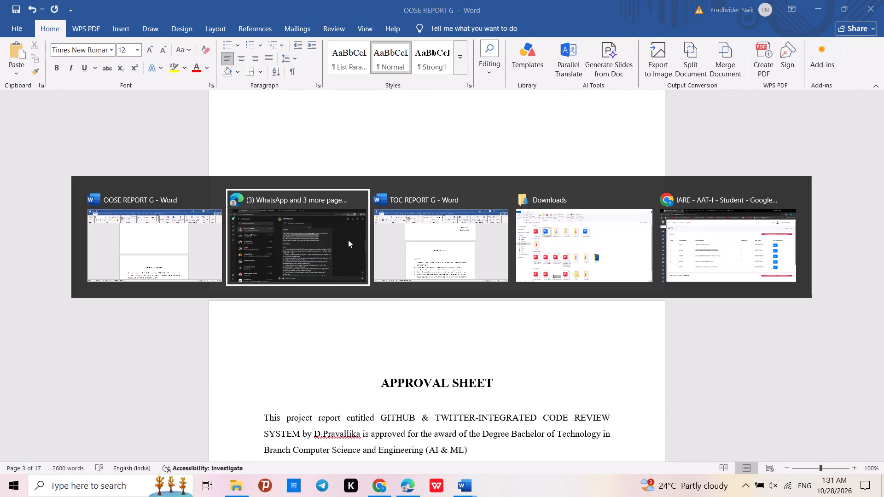
scroll(348, 240, up, 12)
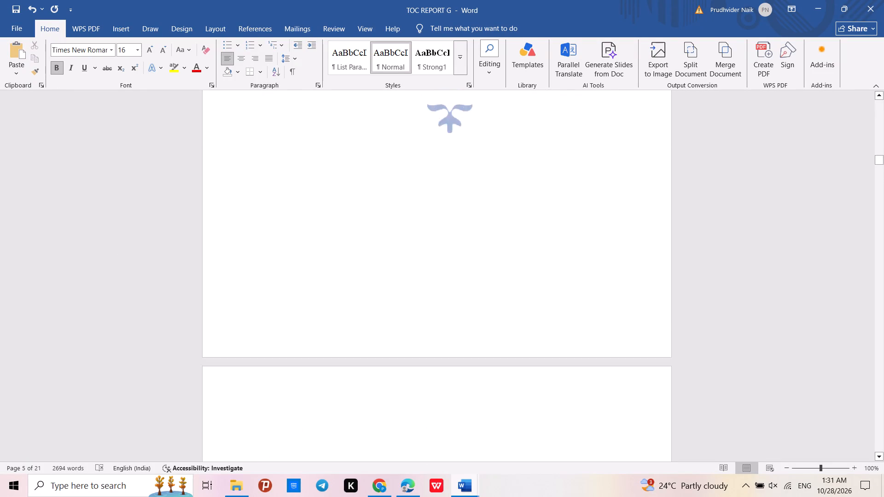
scroll(348, 240, up, 4)
scroll(348, 240, down, 6)
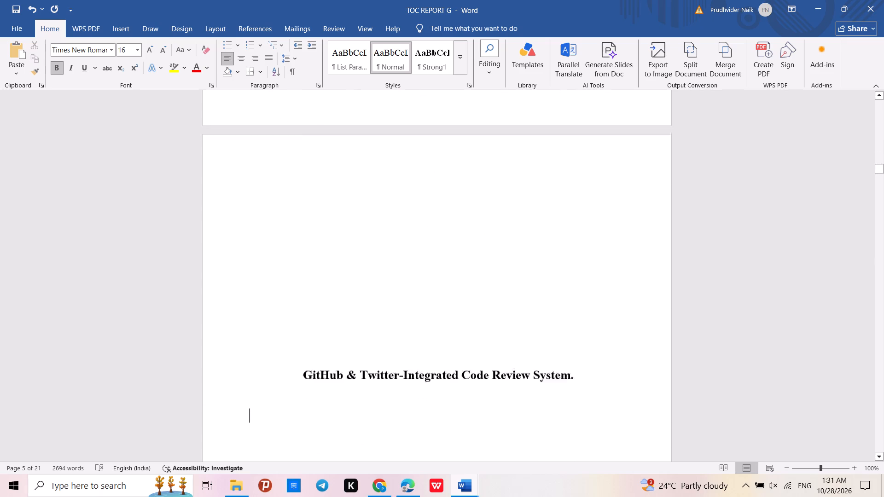
scroll(348, 240, down, 1)
scroll(239, 123, up, 1)
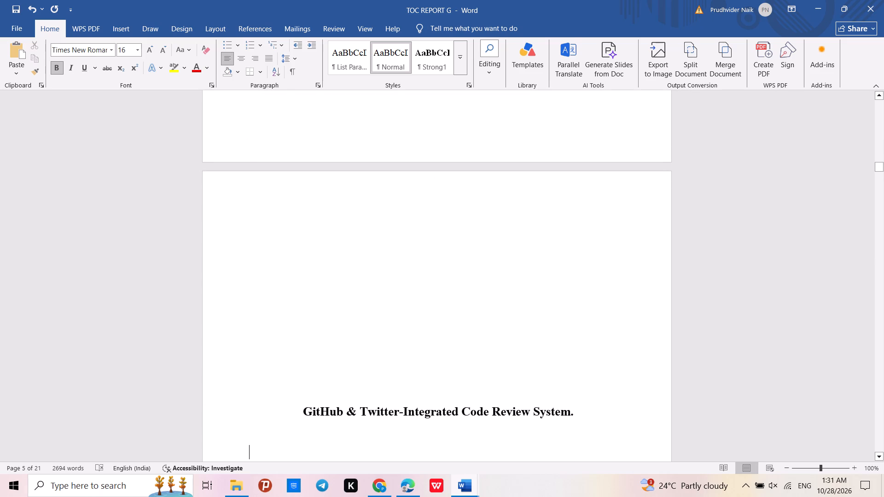
drag(254, 183, 408, 493)
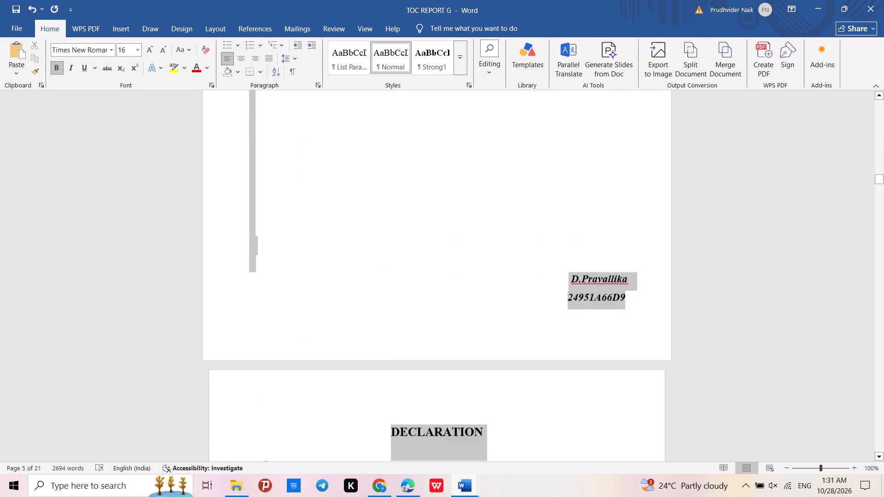
drag(408, 493, 616, 220)
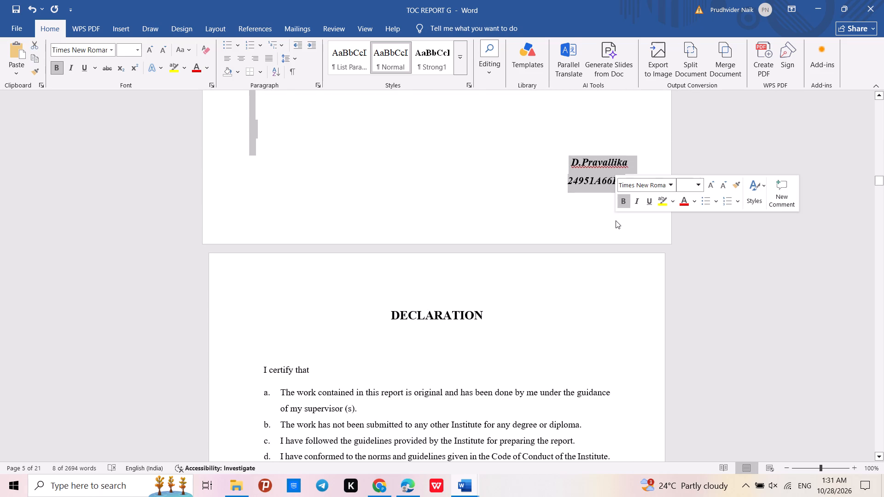
key(ctrl+c)
Paste the copied title page into OOSE REPORT G on the blank line above the CERTIFICATE heading.
key(alt+Tab)
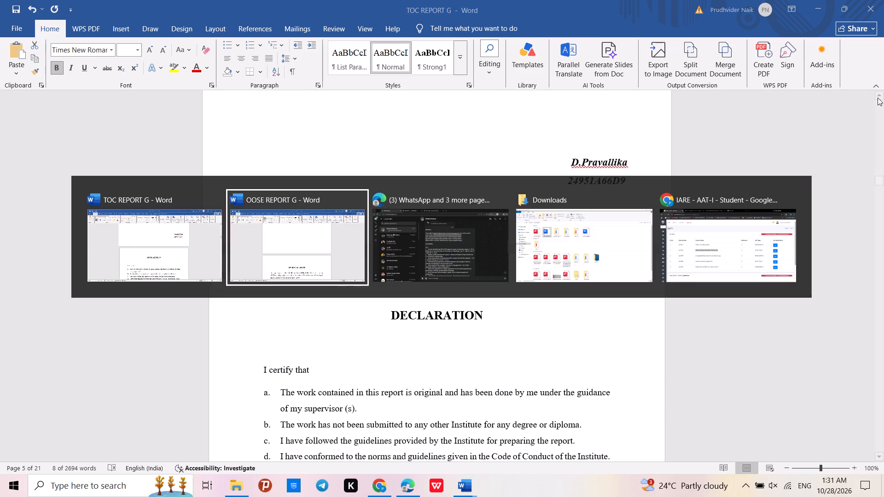
scroll(675, 161, up, 8)
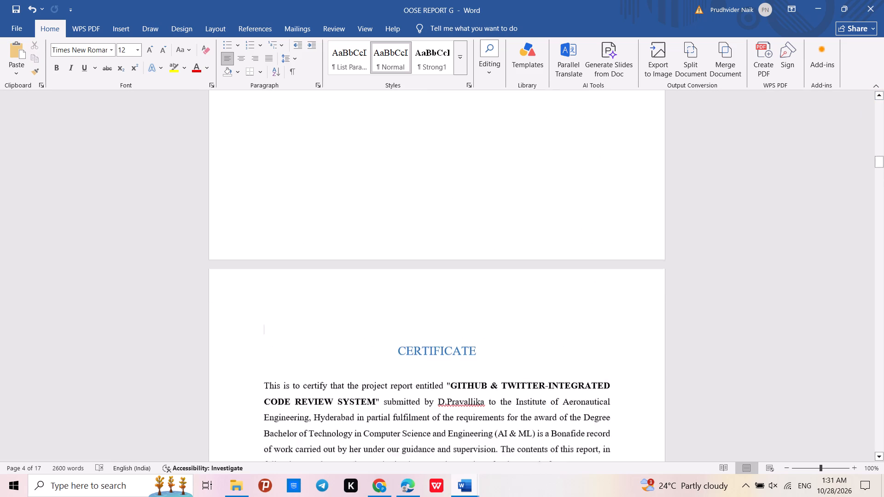
key(alt+Tab)
scroll(675, 161, up, 12)
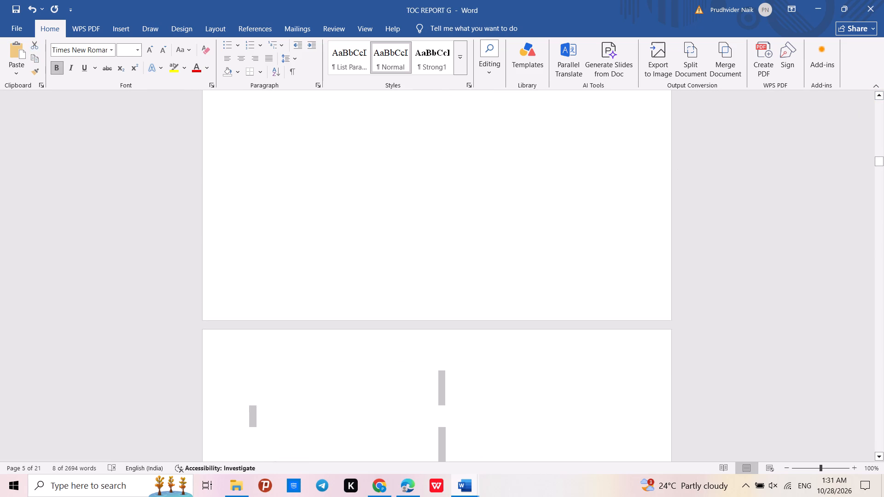
scroll(675, 161, up, 3)
key(alt+Tab)
scroll(675, 161, up, 4)
scroll(675, 161, down, 1)
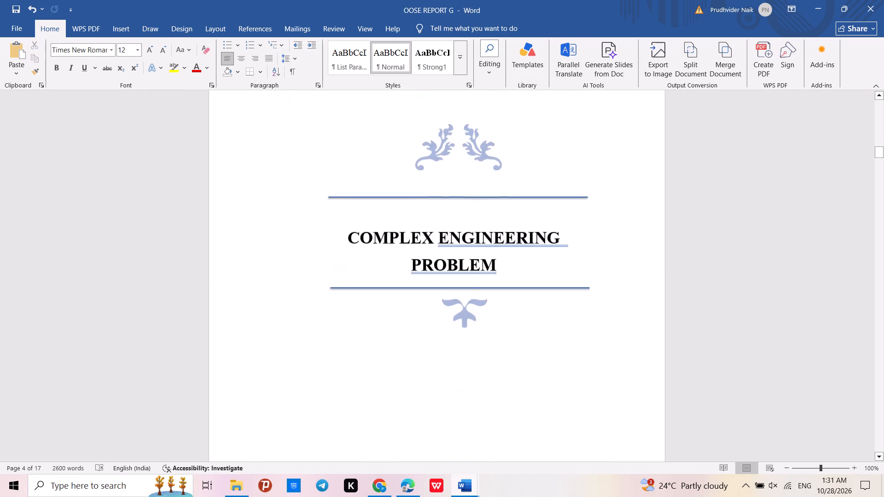
scroll(675, 161, down, 2)
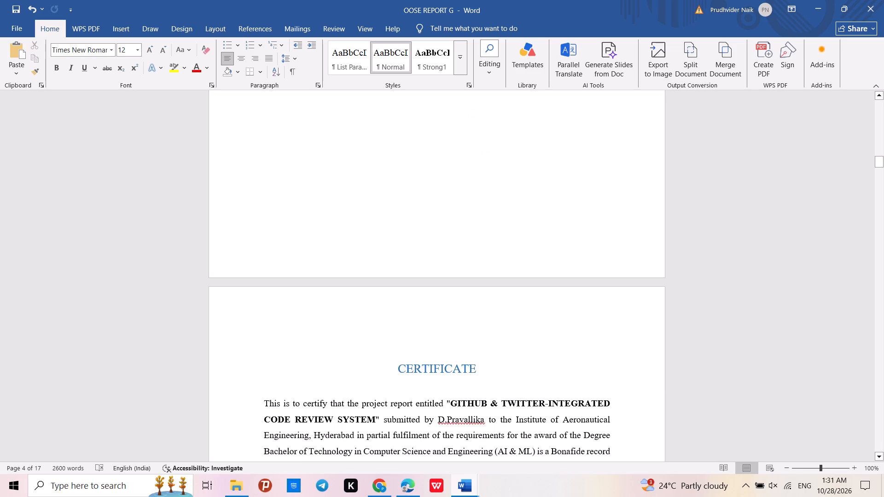
click(303, 314)
drag(273, 318, 277, 325)
drag(277, 325, 278, 327)
key(ctrl+v)
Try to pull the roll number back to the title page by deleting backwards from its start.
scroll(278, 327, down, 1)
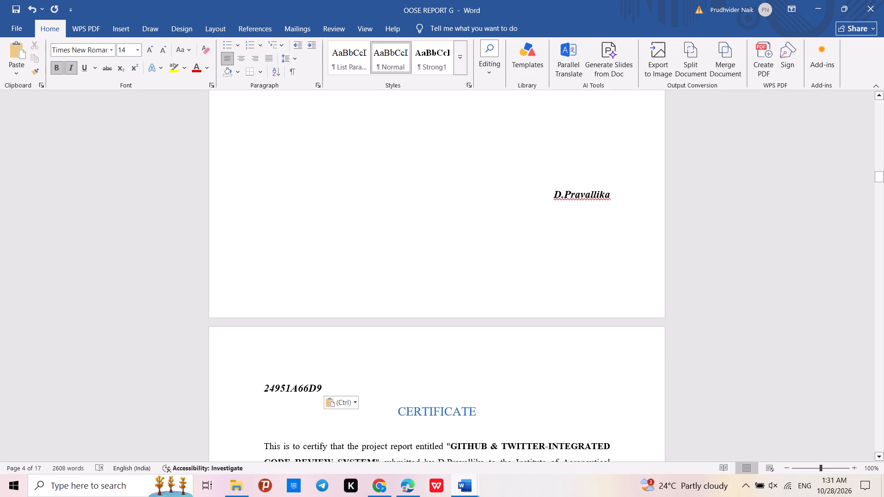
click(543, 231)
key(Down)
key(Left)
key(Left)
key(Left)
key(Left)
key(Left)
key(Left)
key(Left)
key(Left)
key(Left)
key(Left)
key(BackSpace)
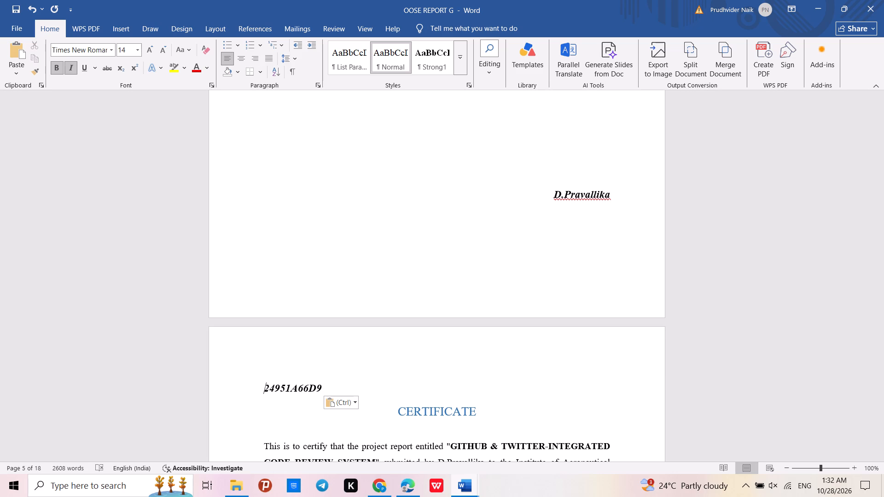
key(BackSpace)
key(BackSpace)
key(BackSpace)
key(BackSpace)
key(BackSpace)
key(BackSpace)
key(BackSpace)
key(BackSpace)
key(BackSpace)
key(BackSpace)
Join the roll number to the end of the student's name line, and break it onto its own line directly beneath.
click(627, 194)
key(Delete)
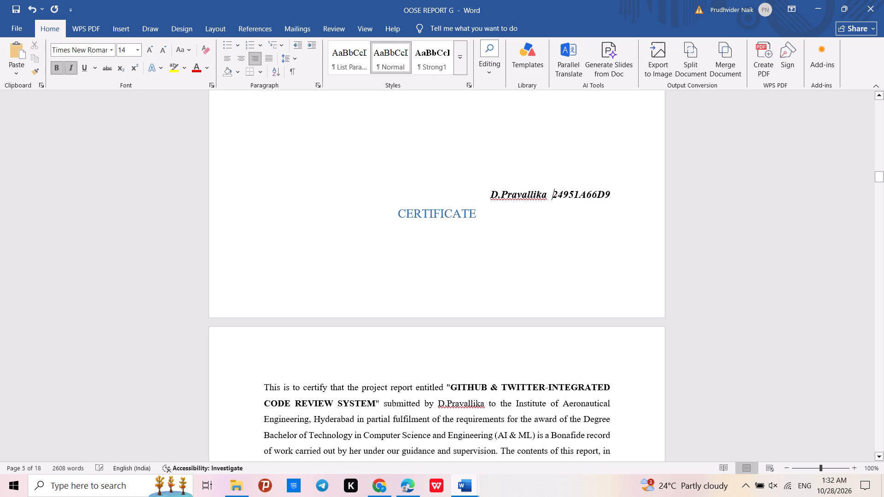
key(Return)
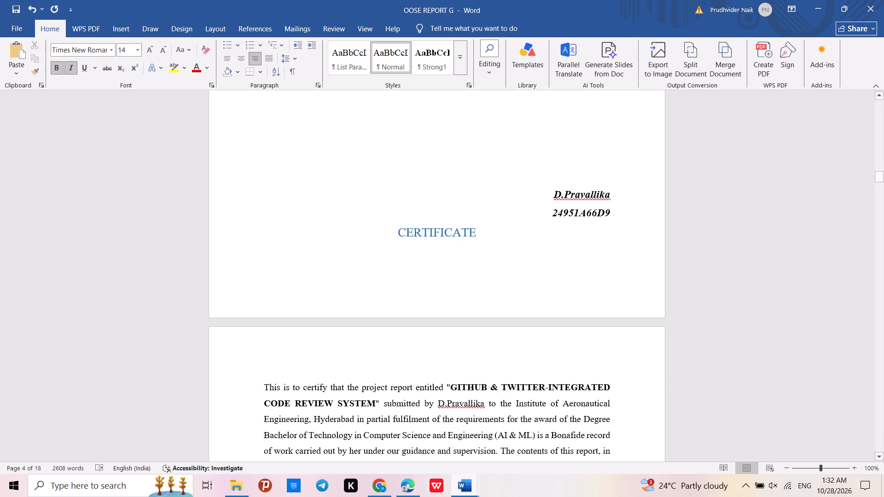
Insert a line break before the CERTIFICATE heading so that it starts on the page with its certificate text.
key(Down)
key(Left)
key(Left)
key(Left)
key(Left)
key(Left)
key(Left)
key(Left)
key(Left)
key(Left)
key(Left)
key(Left)
key(Left)
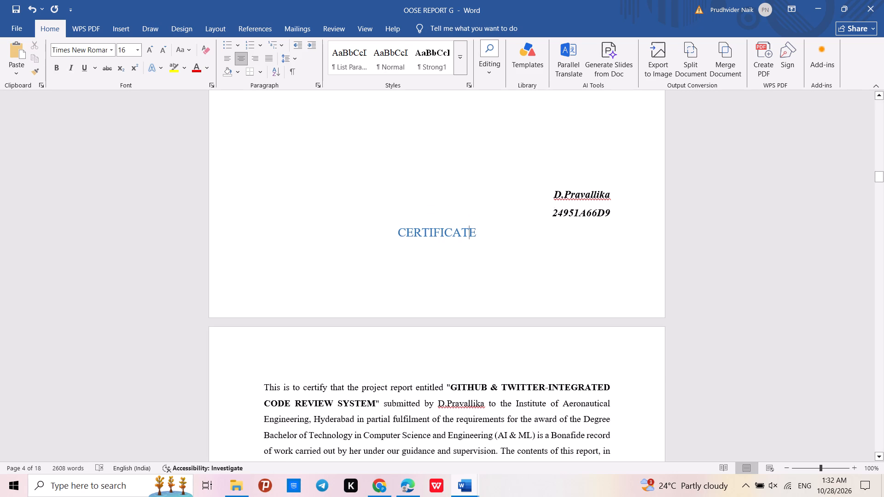
key(Right)
key(Return)
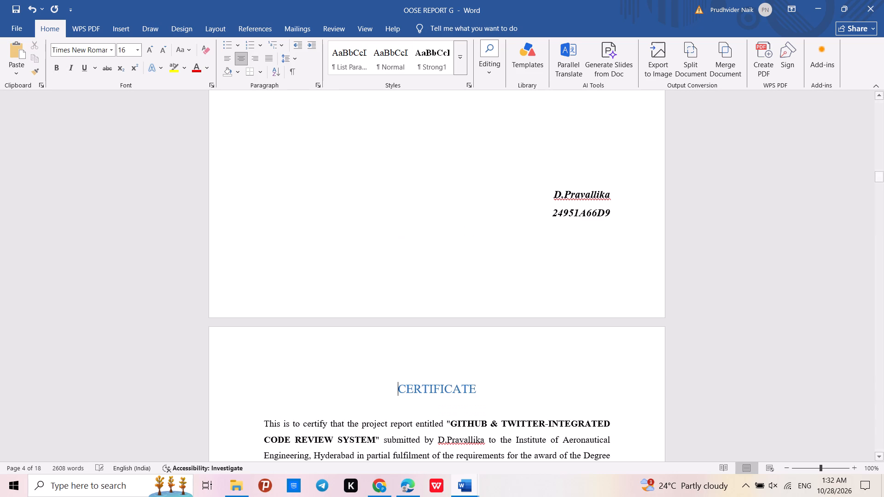
Compare the front pages of OOSE REPORT G and TOC REPORT G, checking the cover, title, DECLARATION and CERTIFICATE pages.
scroll(583, 191, up, 5)
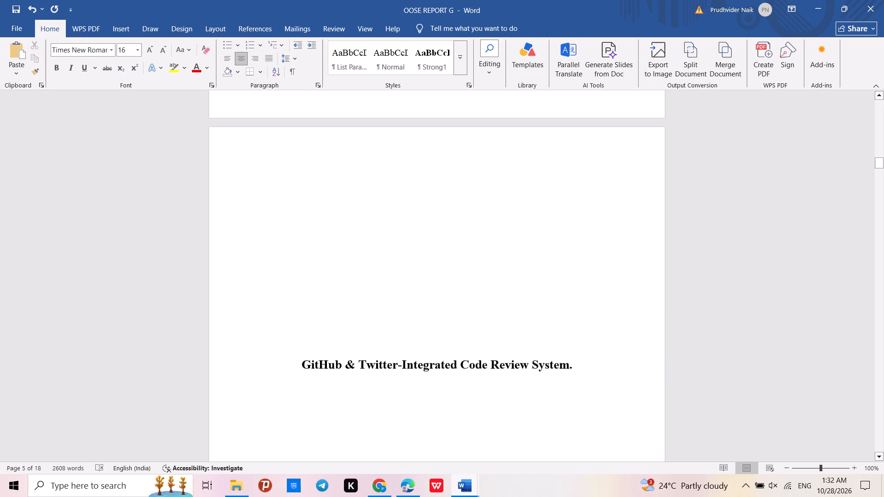
scroll(583, 191, up, 8)
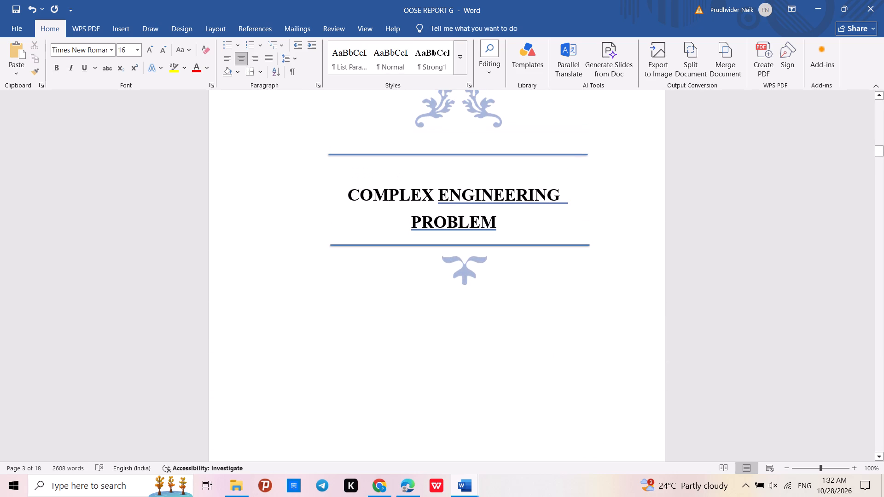
scroll(583, 191, down, 10)
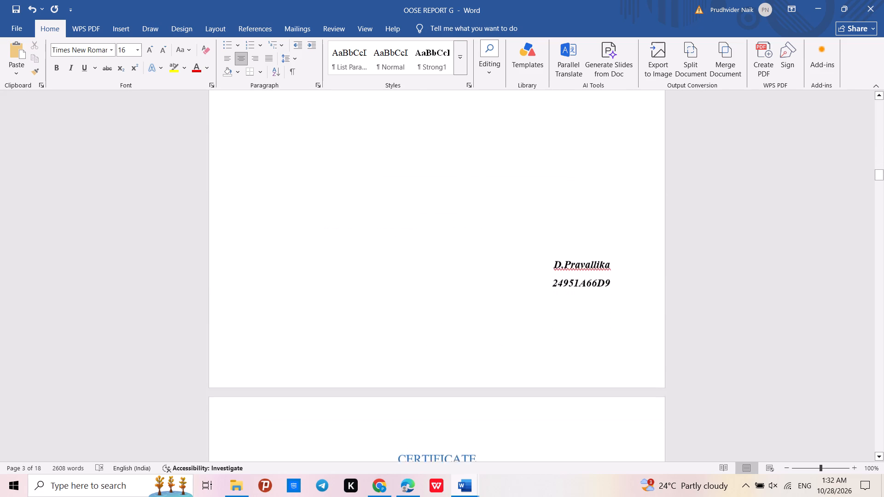
scroll(583, 191, down, 2)
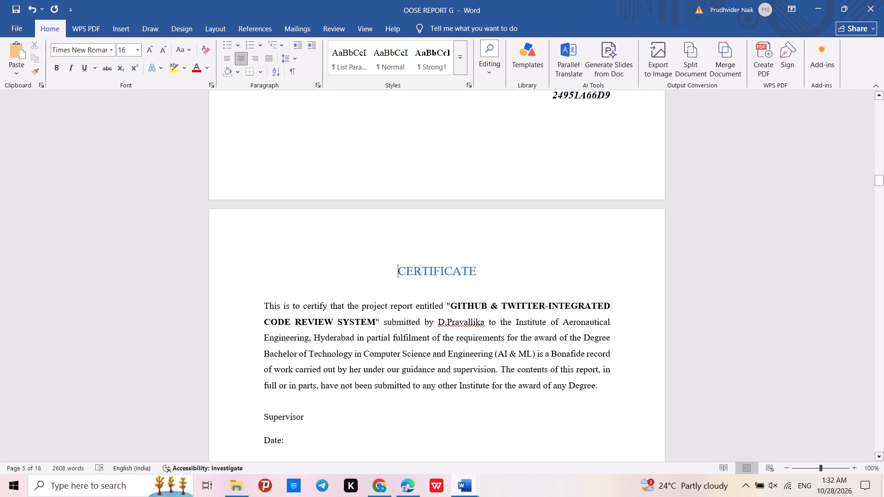
key(alt+Tab)
scroll(583, 191, down, 7)
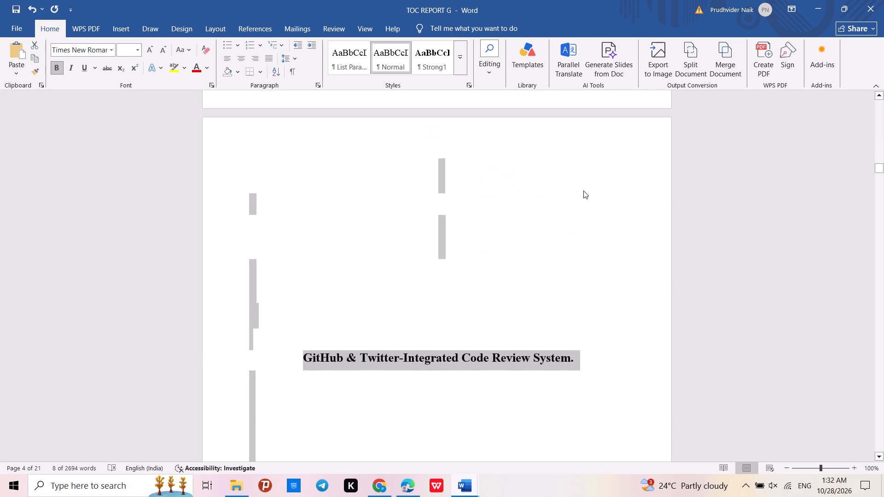
scroll(583, 191, down, 7)
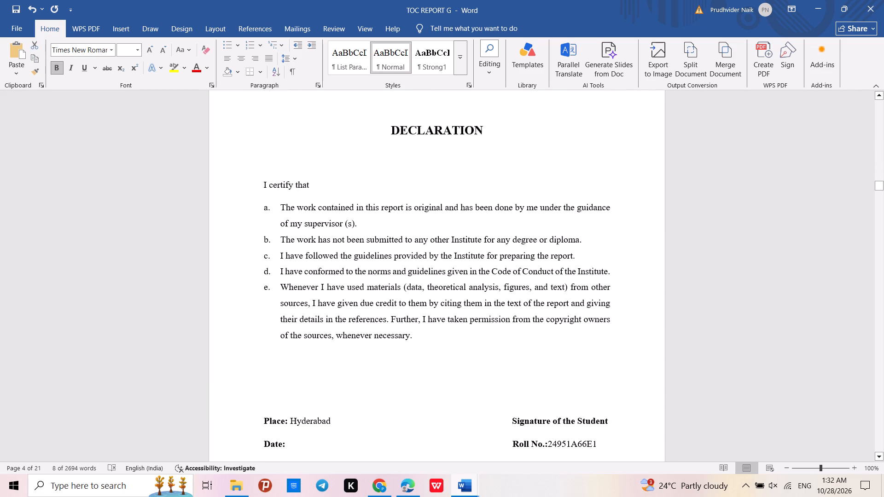
scroll(400, 186, down, 1)
key(alt+Tab)
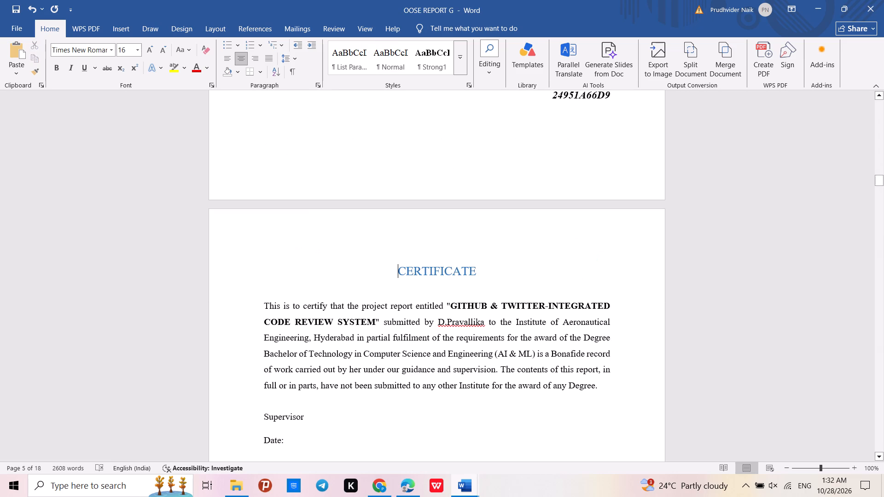
scroll(378, 205, right, 1)
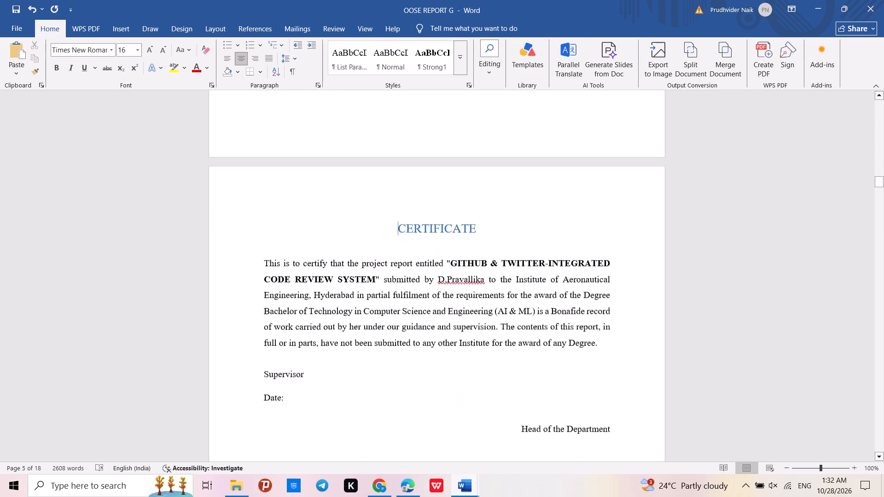
scroll(378, 205, right, 1)
In TOC REPORT G, copy the whole DECLARATION page content, from its heading through the roll number line.
key(alt+Tab)
scroll(378, 205, right, 1)
scroll(378, 205, up, 2)
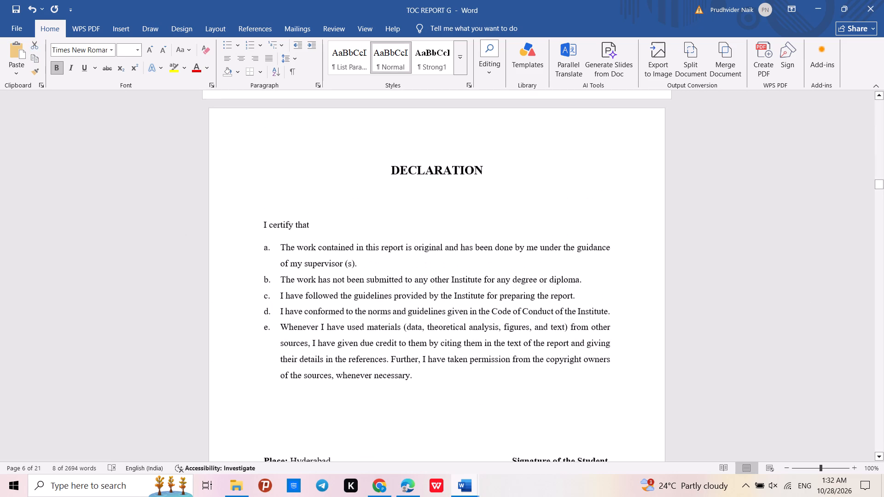
drag(346, 159, 506, 446)
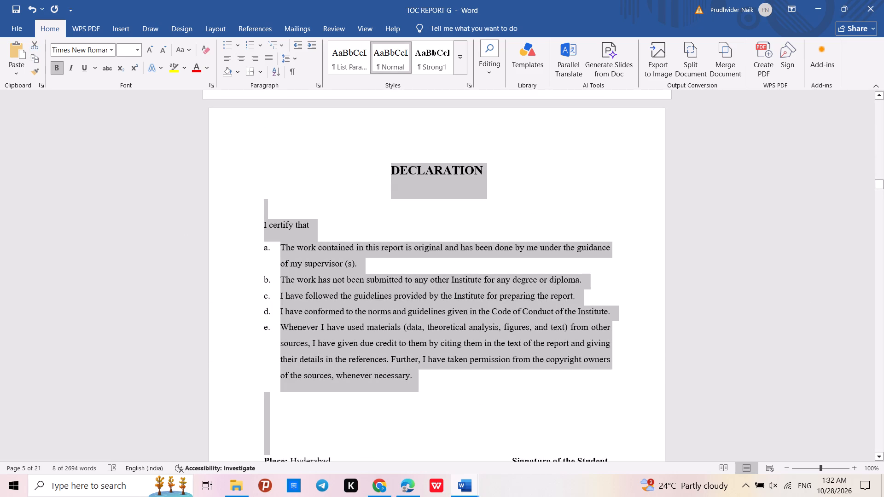
drag(506, 446, 578, 448)
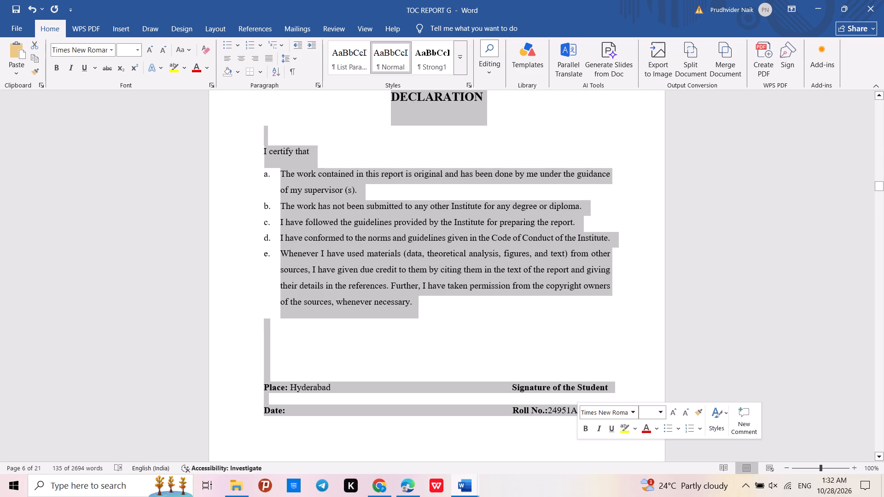
key(ctrl+c)
Replace the last two characters of the roll number under the student signature on TOC REPORT G's DECLARATION page with the second student's.
scroll(609, 397, down, 3)
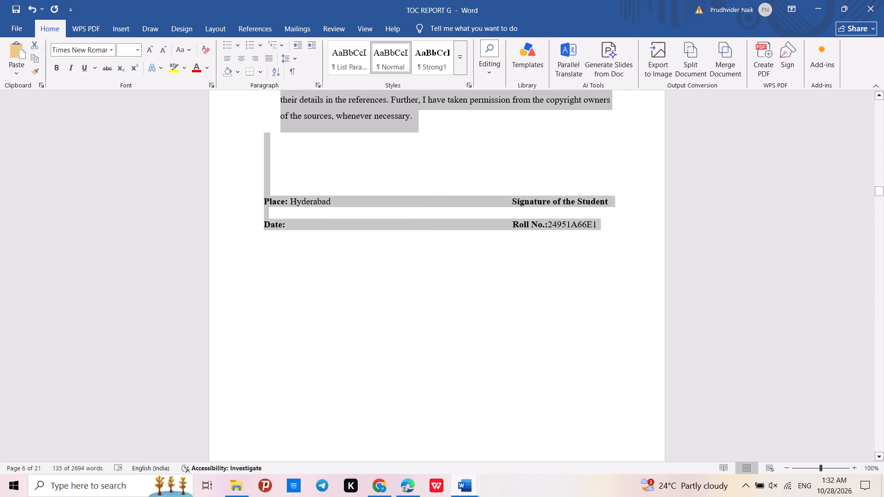
click(617, 224)
key(BackSpace)
key(BackSpace)
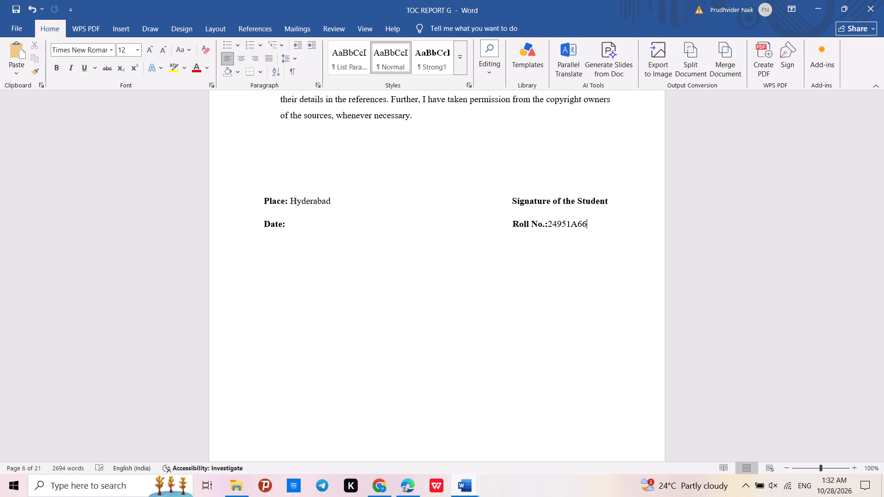
key(shift+d)
key(9)
Switch to the Downloads folder in File Explorer and select the TOC REPORT G PDF.
key(alt+Tab)
key(alt+Tab)
key(alt+Tab)
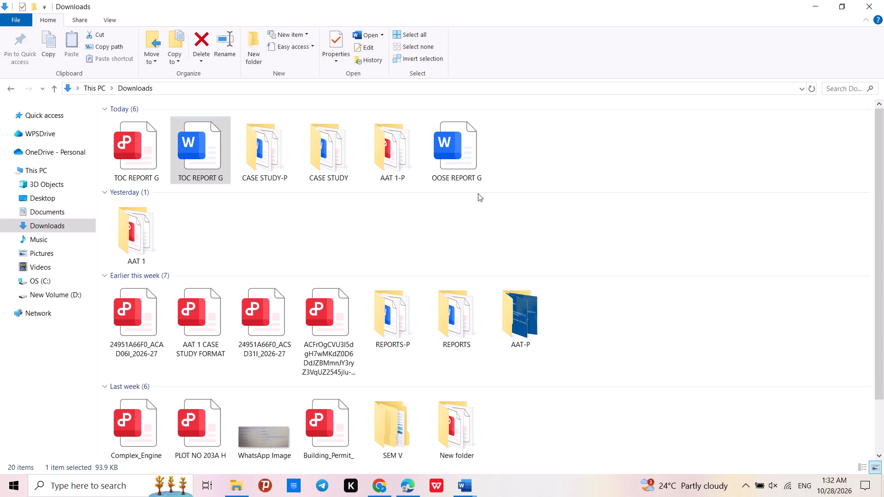
click(118, 145)
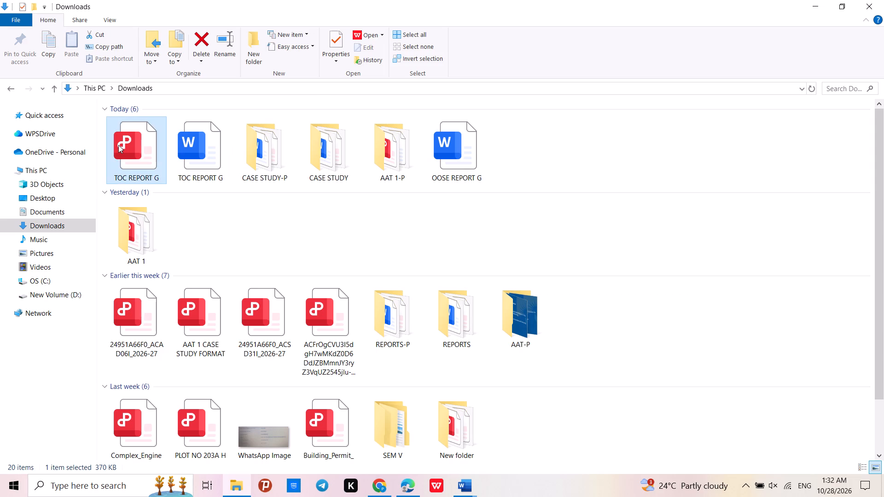
Delete the selected TOC REPORT G PDF from the Downloads folder.
key(Delete)
In the TOC REPORT G Word document, retype the DECLARATION roll number's last two characters with a capital D and save the document.
key(alt+Tab)
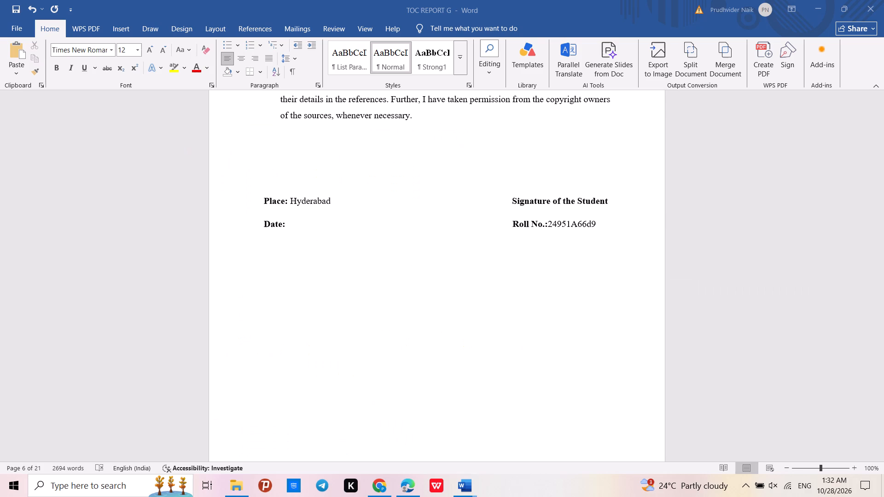
scroll(315, 175, up, 1)
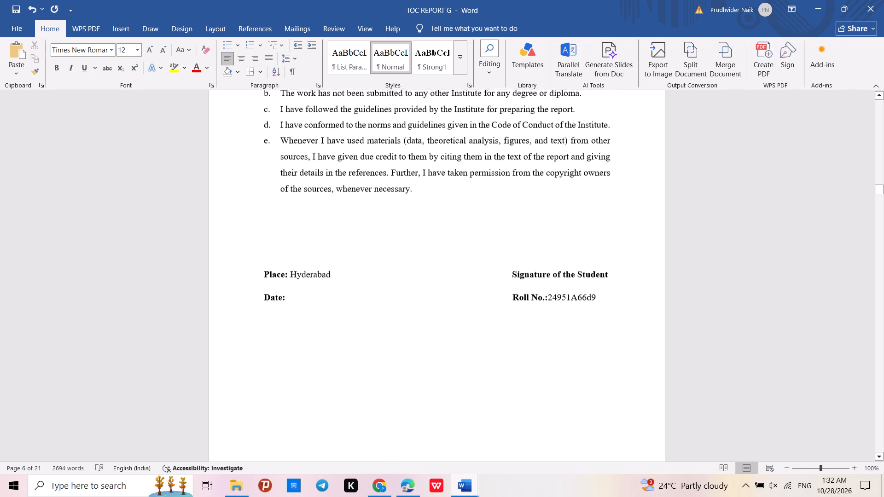
scroll(315, 175, up, 1)
key(BackSpace)
key(BackSpace)
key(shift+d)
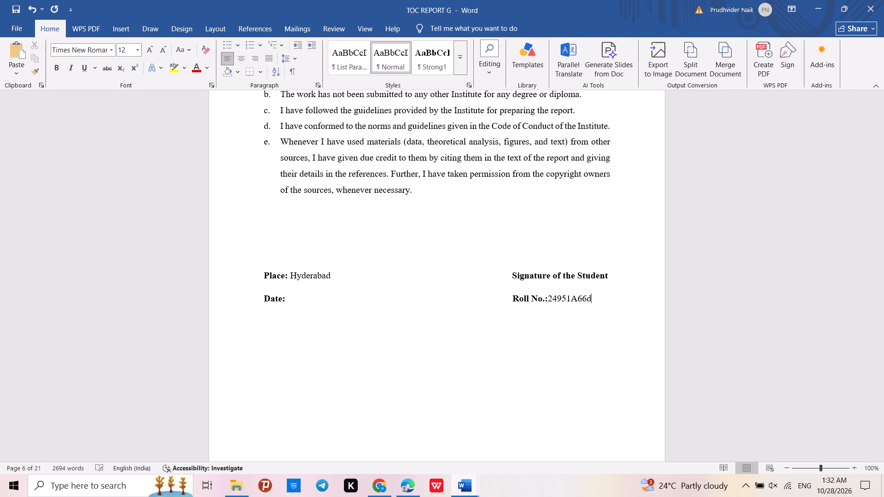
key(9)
key(BackSpace)
key(BackSpace)
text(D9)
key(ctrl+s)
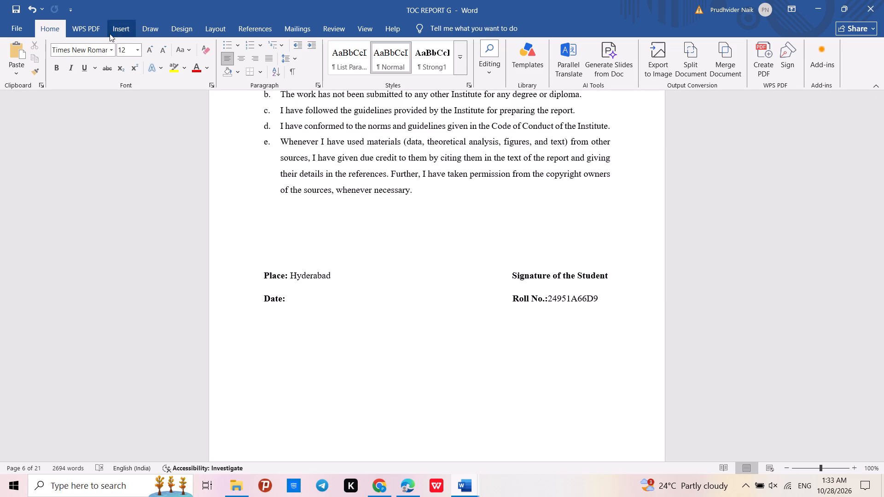
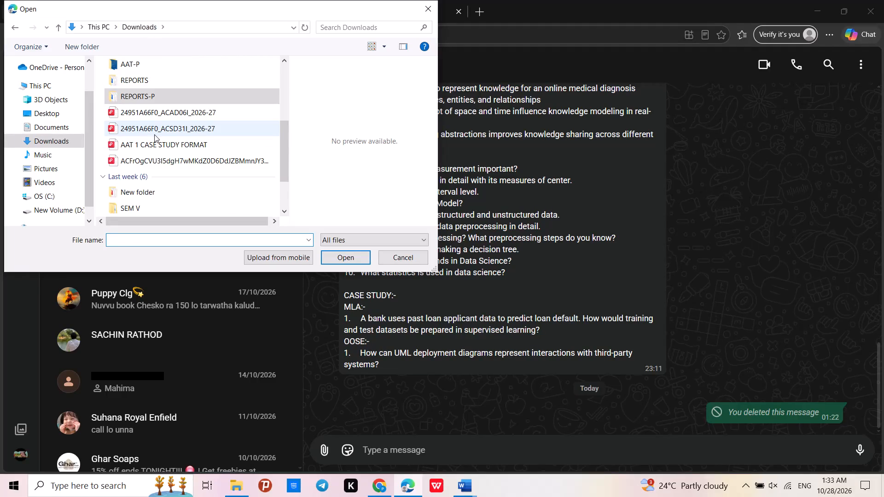
Check the Downloads folder for the TOC REPORT G PDF and switch back to the TOC REPORT G document in Word.
scroll(154, 134, down, 1)
click(241, 483)
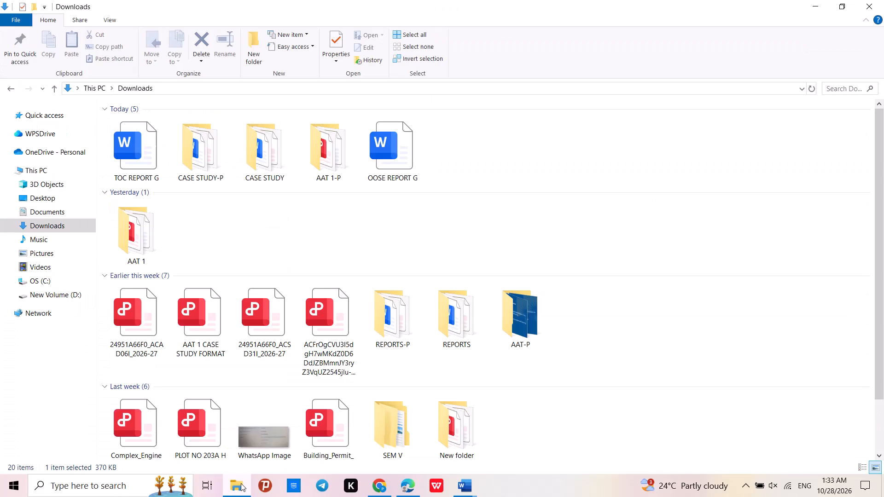
click(286, 245)
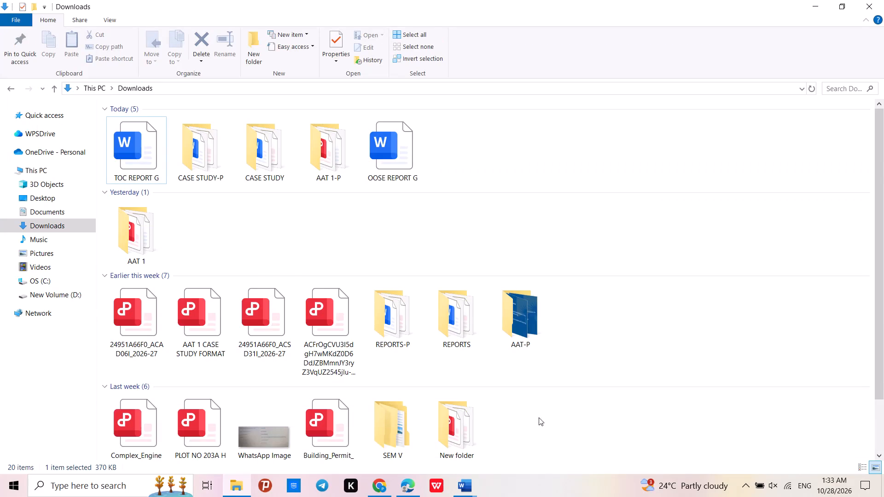
click(516, 439)
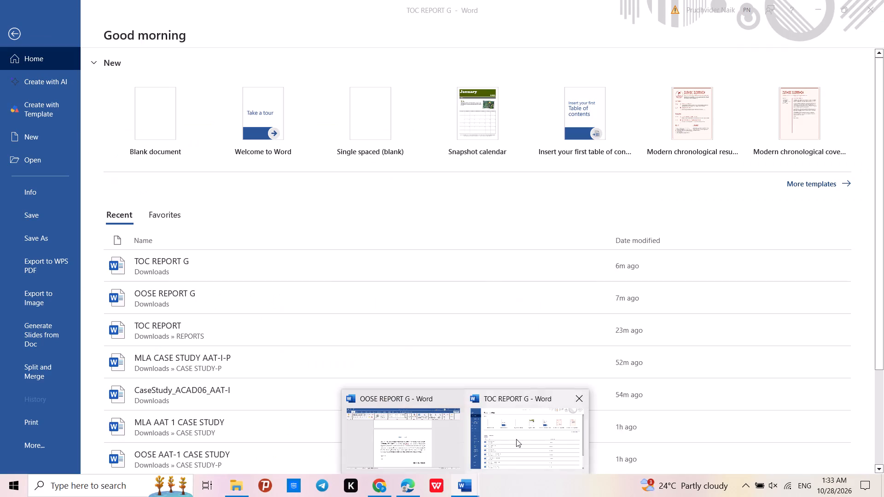
Start saving the corrected TOC REPORT G document as a new file by opening the choice of save locations.
click(60, 234)
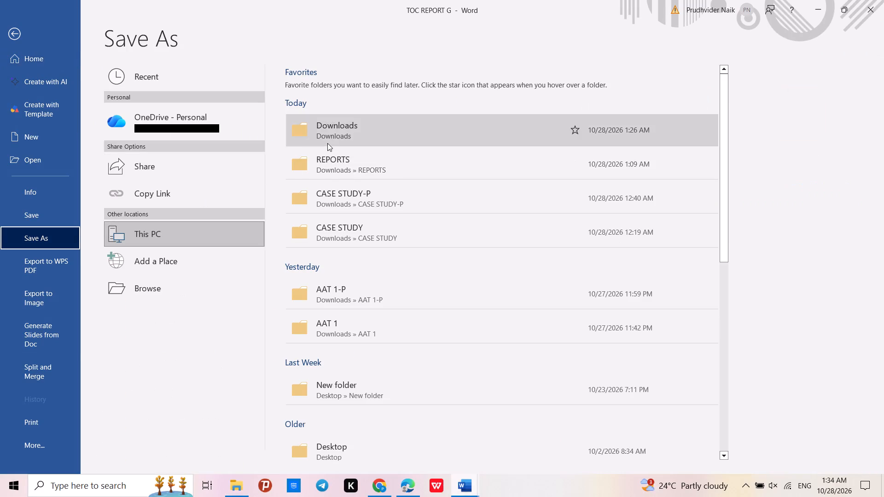
Save the corrected document to the Downloads folder as a PDF named TOC REPORT G.
click(350, 133)
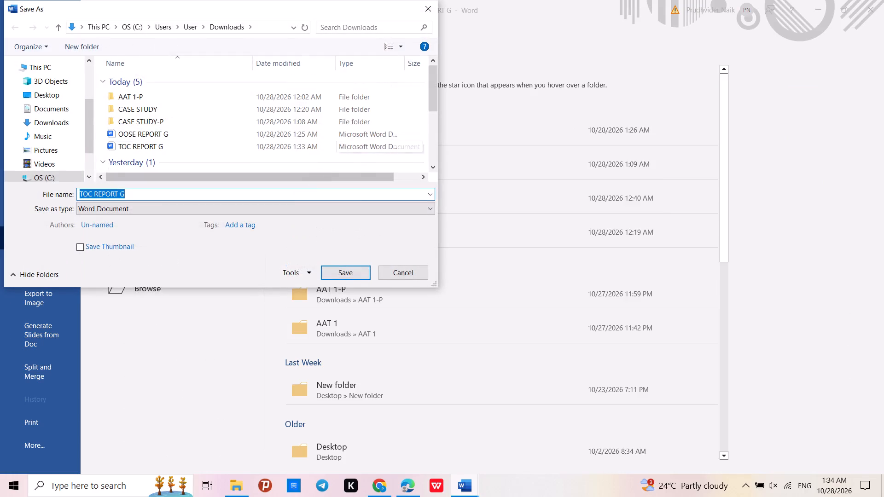
click(262, 208)
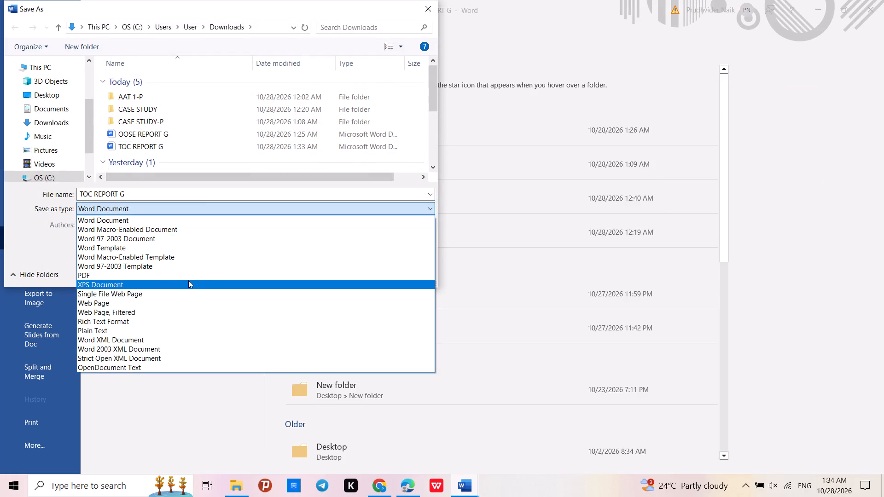
click(182, 278)
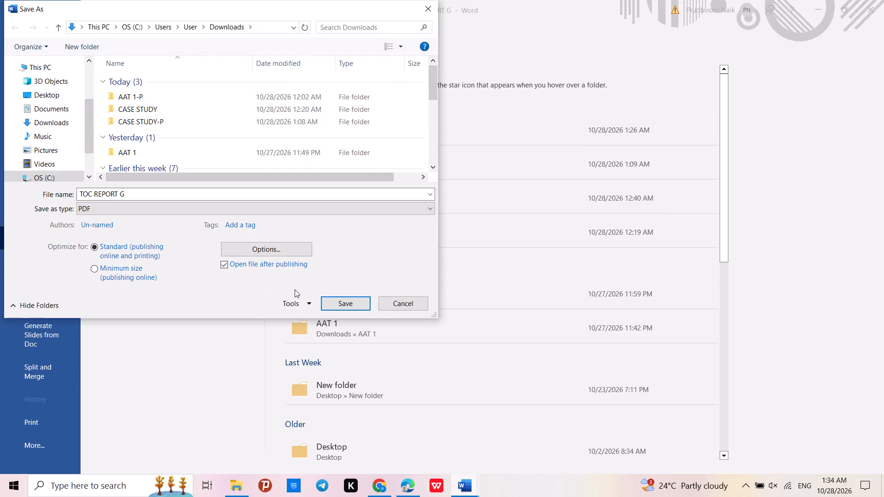
click(332, 300)
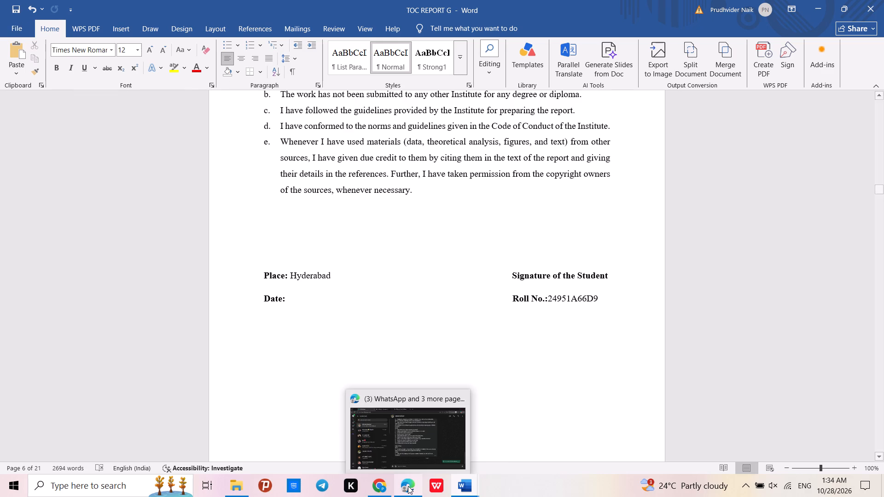
Switch to the WhatsApp chat in Edge and select the TOC REPORT G PDF from Downloads as the attachment.
click(408, 486)
scroll(200, 108, up, 7)
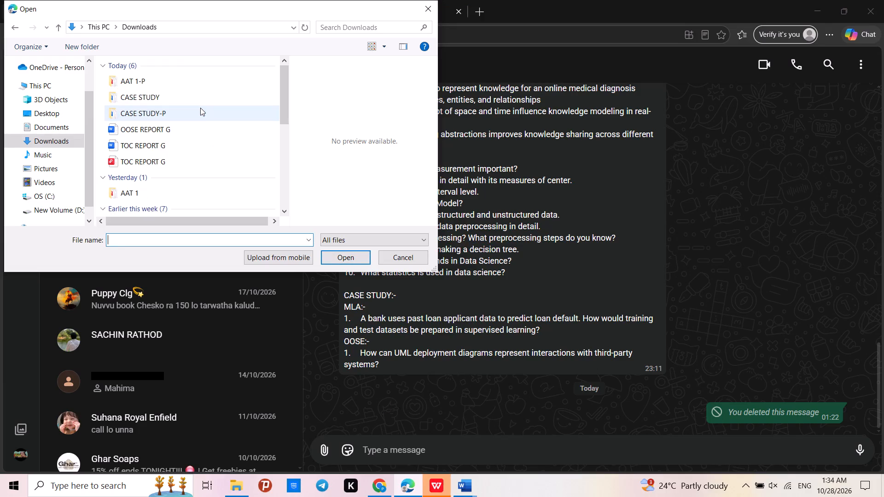
scroll(200, 108, up, 4)
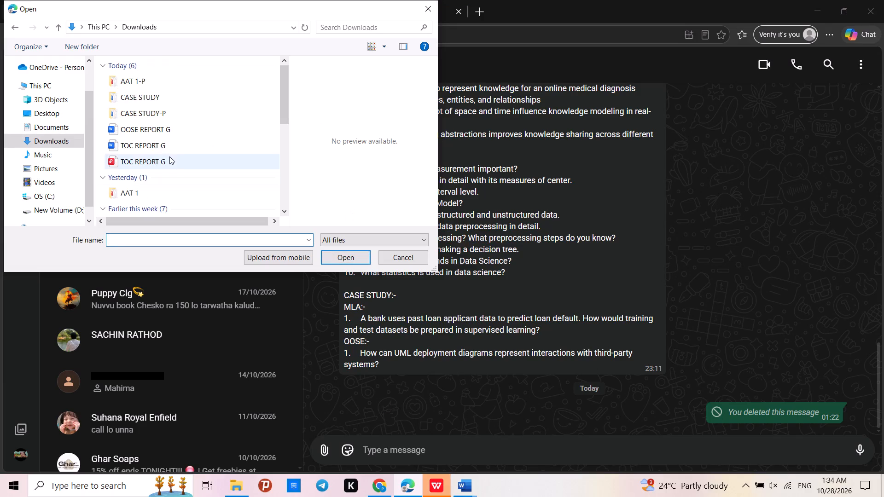
click(167, 155)
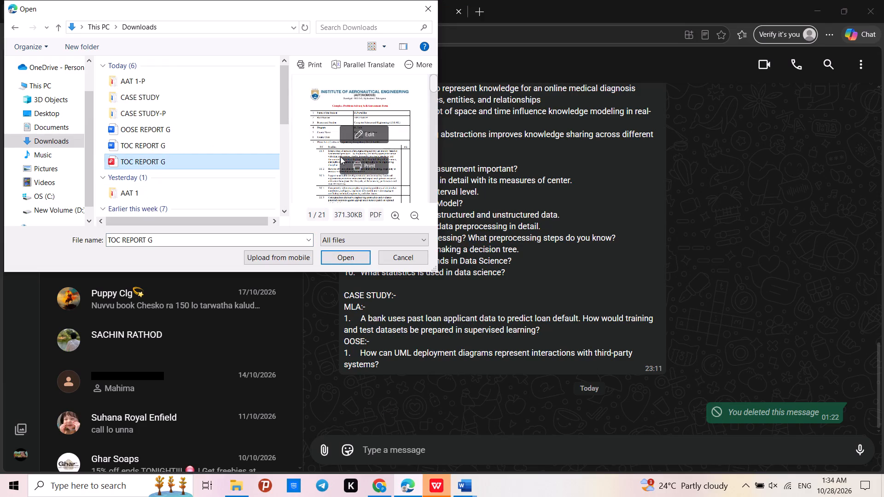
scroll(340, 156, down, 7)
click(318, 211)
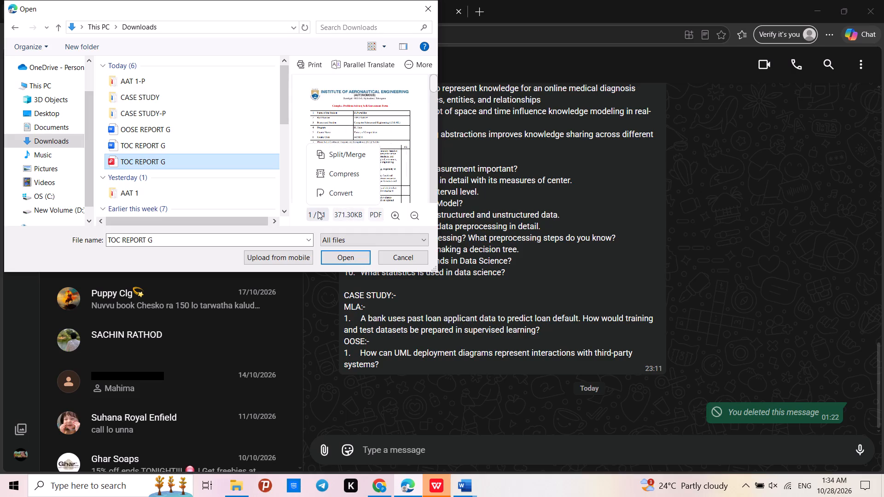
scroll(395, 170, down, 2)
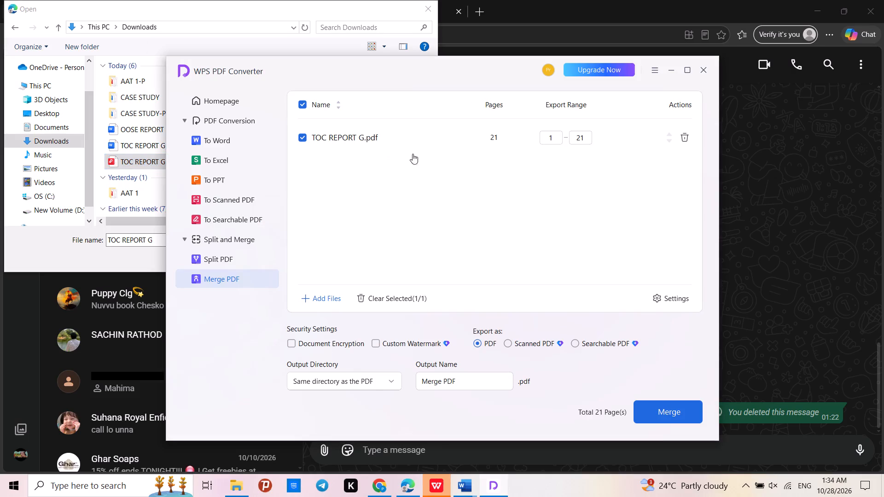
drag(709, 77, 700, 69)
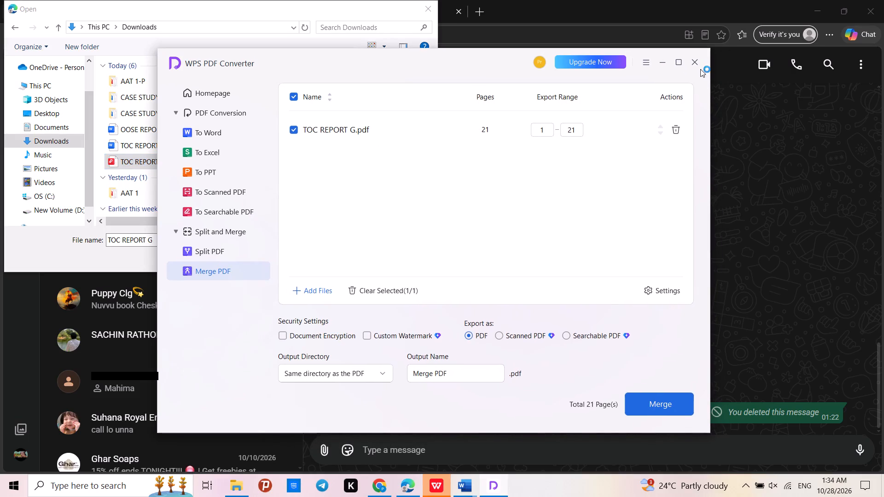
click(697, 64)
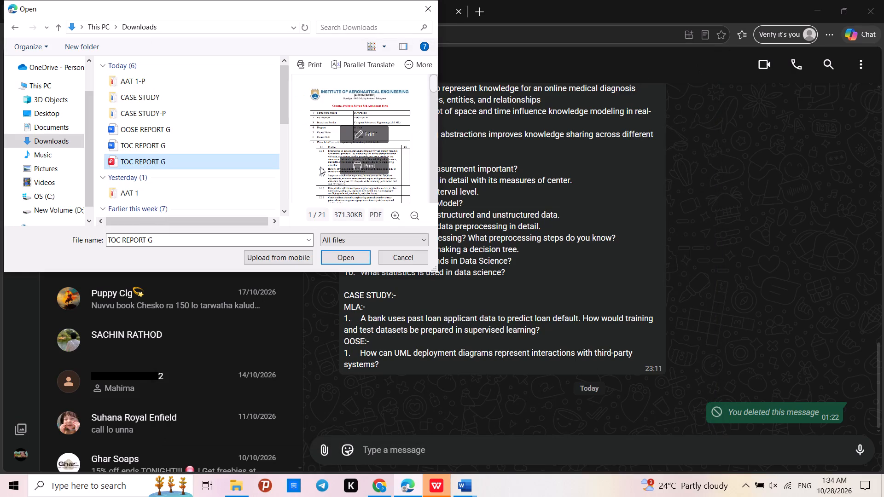
Look through the pages of the selected TOC REPORT G PDF in the file chooser's preview.
scroll(320, 167, down, 1)
scroll(320, 167, up, 1)
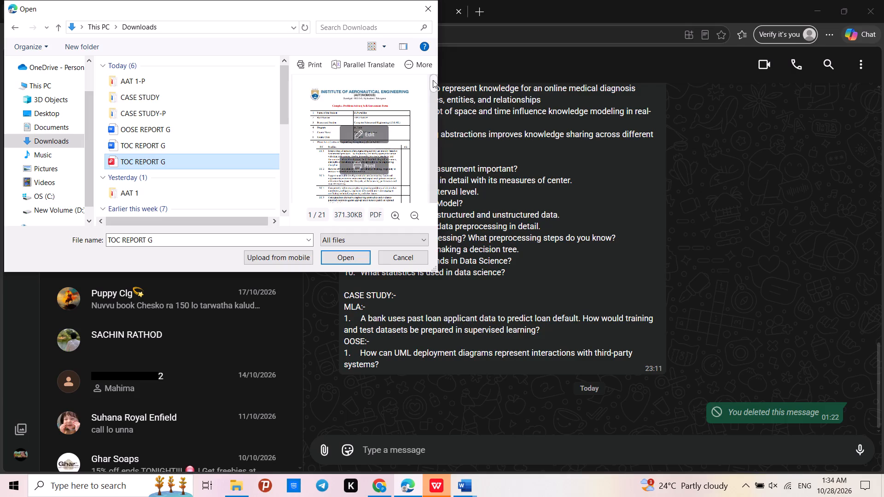
drag(433, 80, 432, 169)
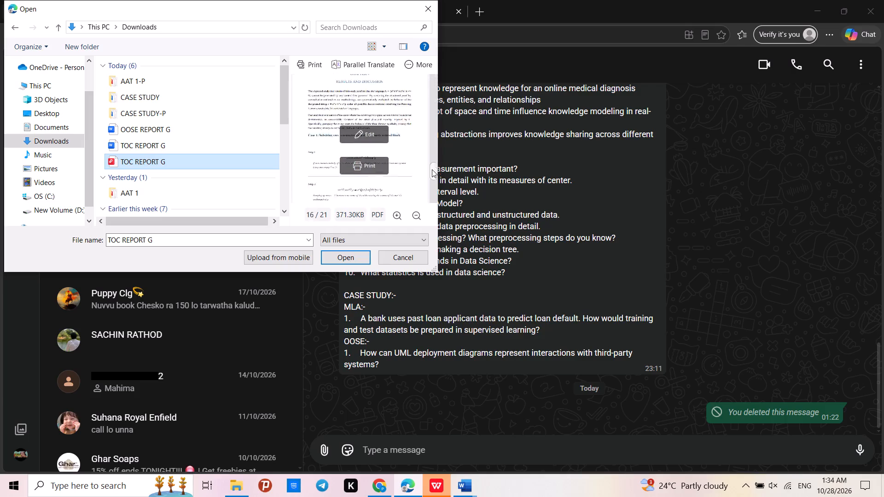
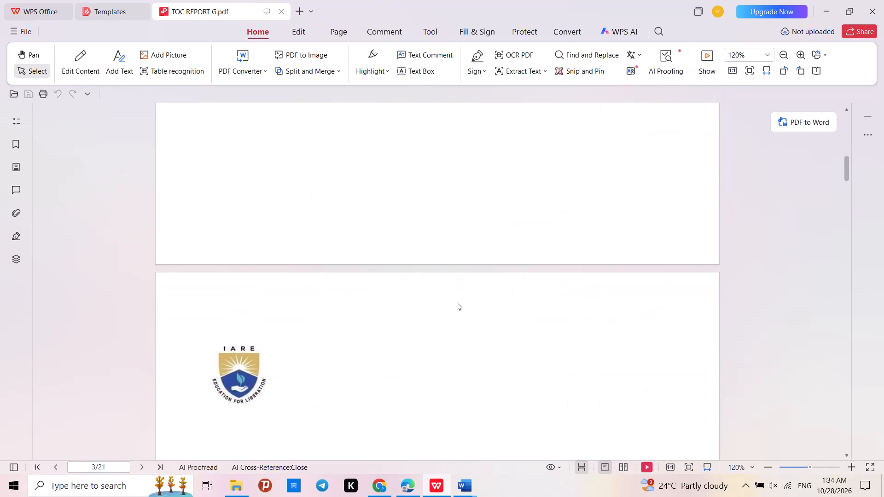
Review the exported TOC REPORT G PDF's front pages, from the declarations through the certificate, approval sheet and acknowledgement.
scroll(457, 302, down, 19)
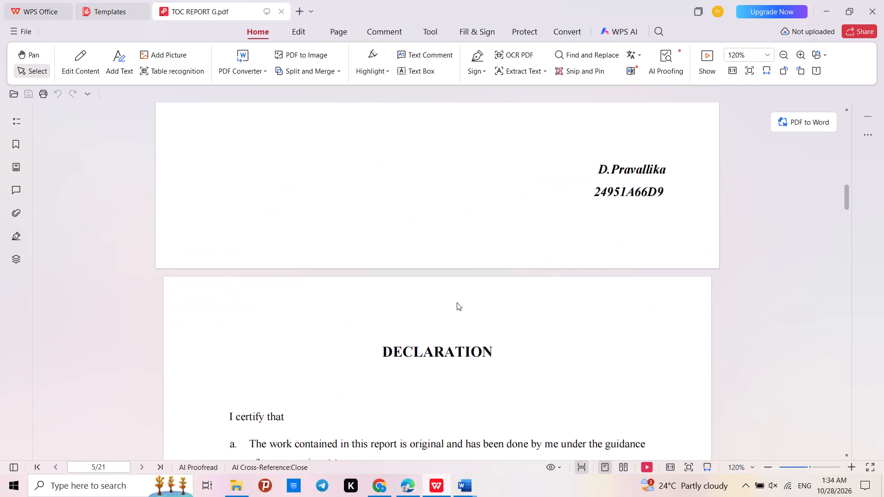
scroll(457, 302, down, 15)
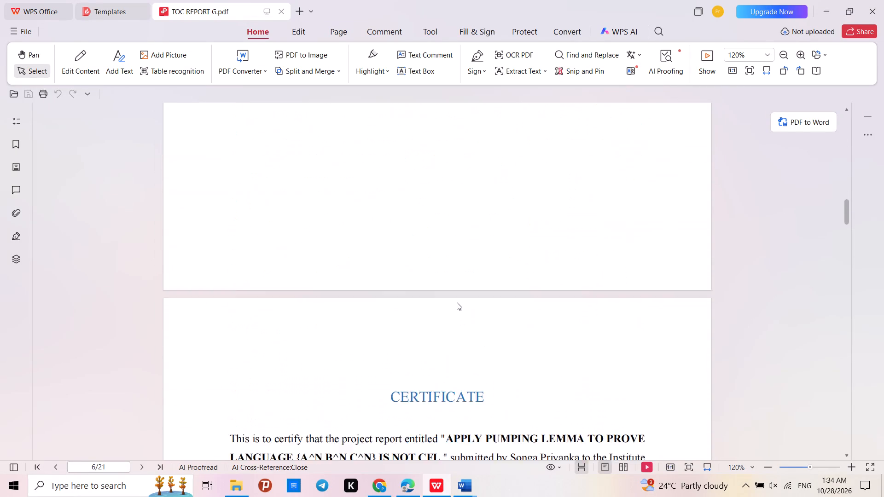
scroll(457, 302, down, 3)
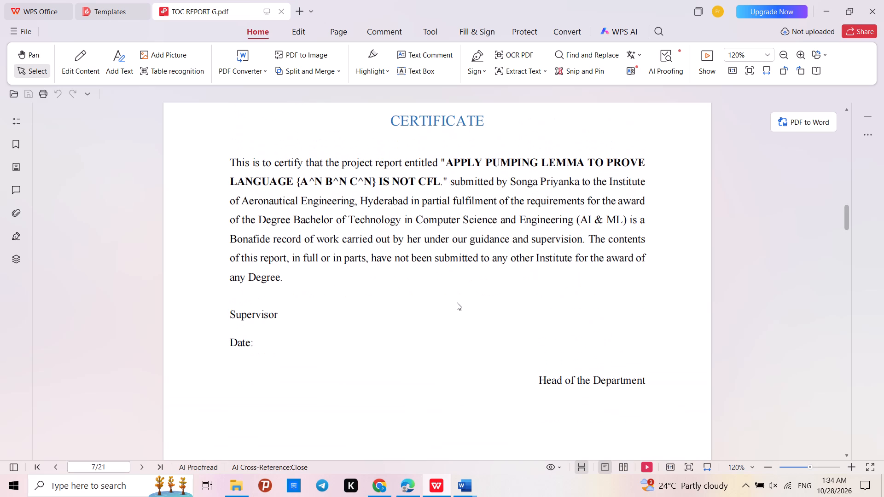
scroll(457, 302, down, 10)
scroll(457, 302, up, 1)
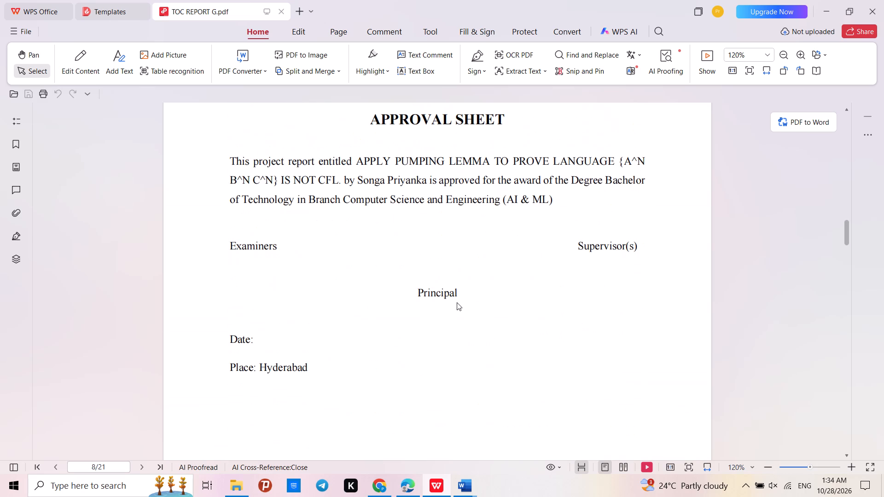
scroll(457, 302, up, 1)
Review the exported TOC REPORT G PDF from the approval sheet through the acknowledgement to the Chapter 1 introduction.
scroll(457, 302, down, 10)
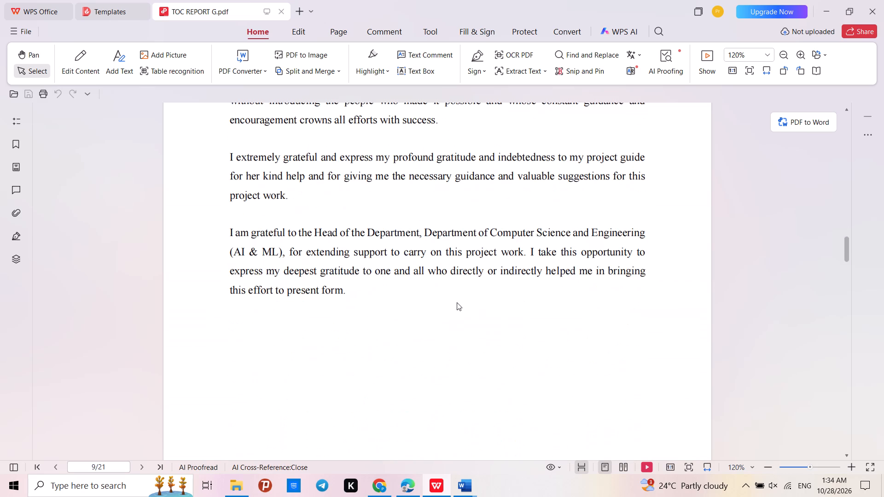
scroll(457, 302, down, 14)
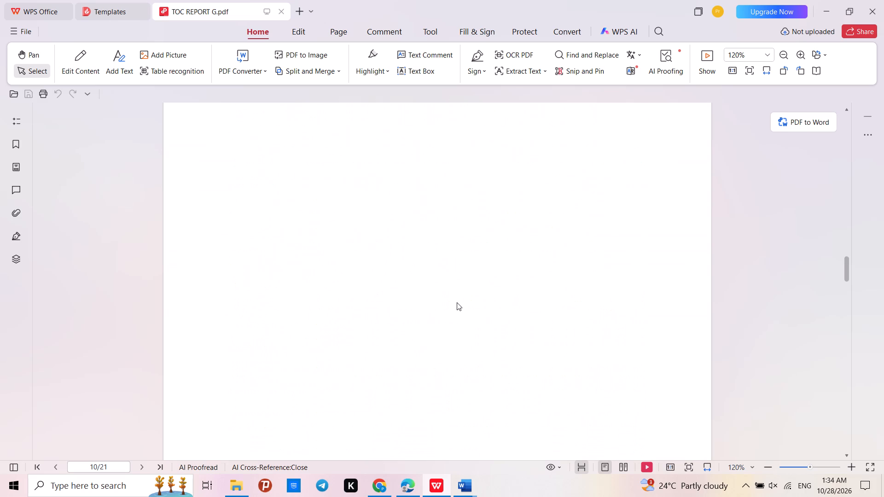
scroll(457, 302, down, 2)
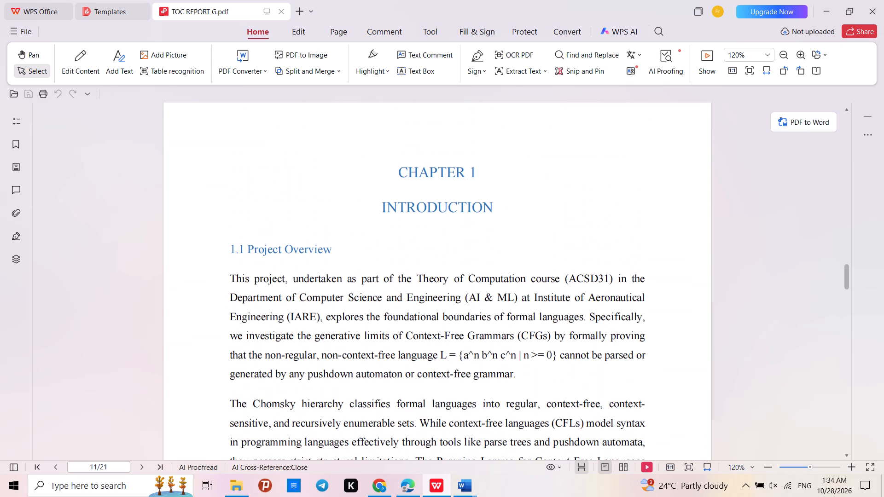
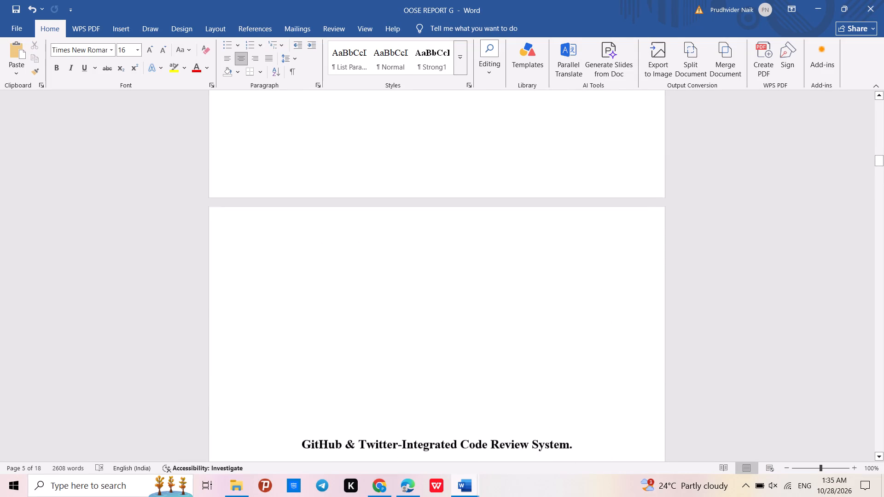
Review OOSE REPORT G's front pages from the title page to the start of Chapter 1 and back to the course table.
scroll(477, 377, down, 5)
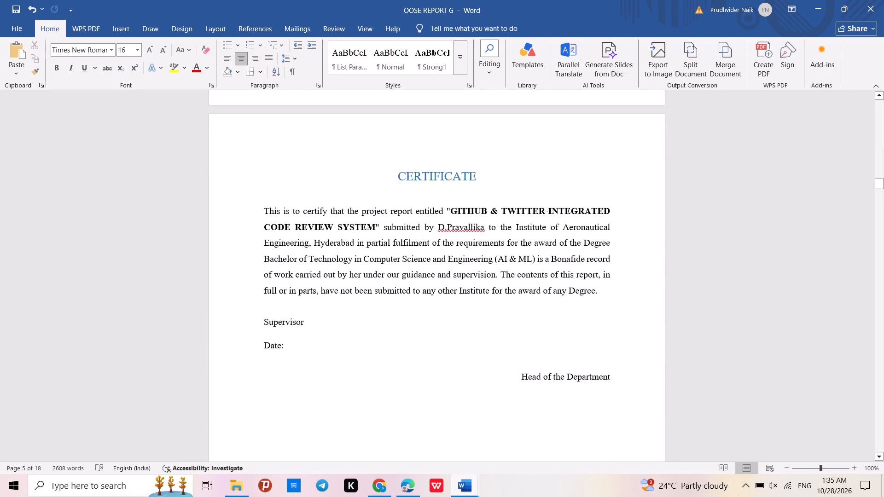
scroll(477, 377, down, 3)
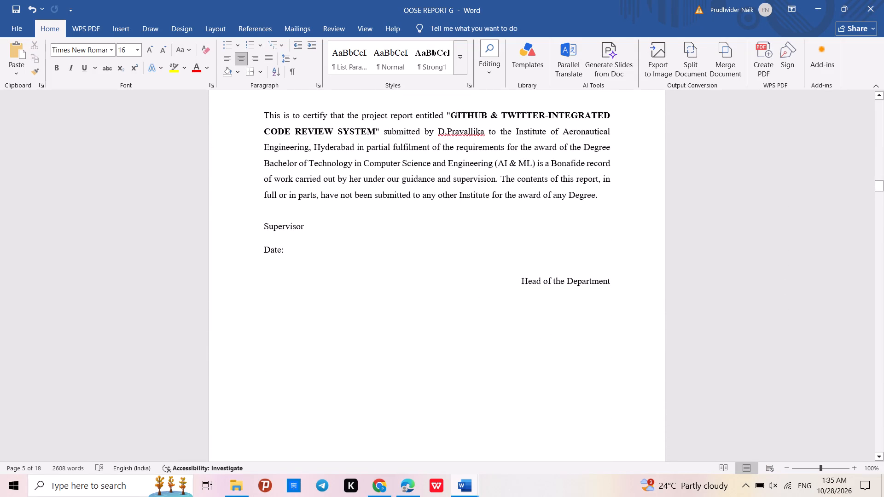
scroll(477, 377, down, 10)
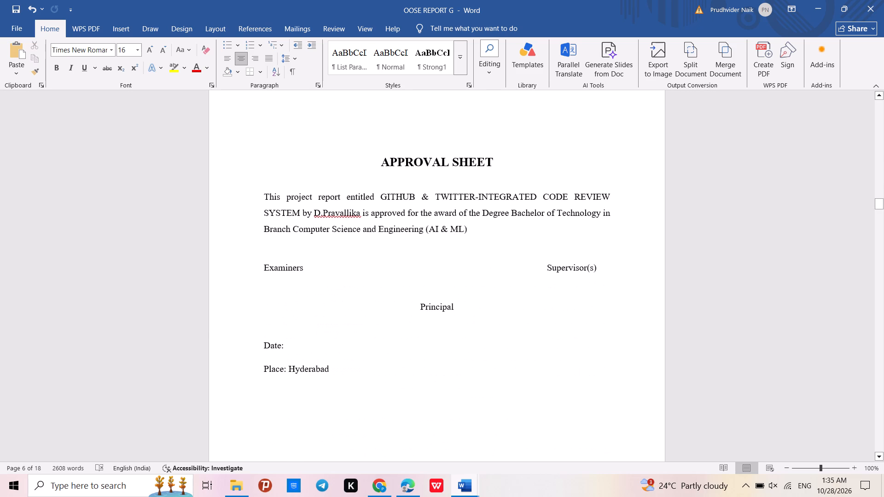
scroll(477, 377, down, 12)
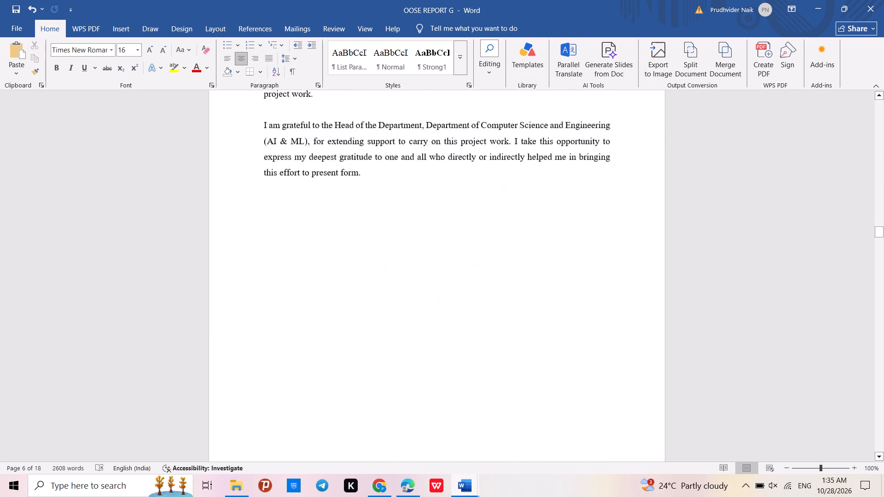
scroll(477, 377, down, 10)
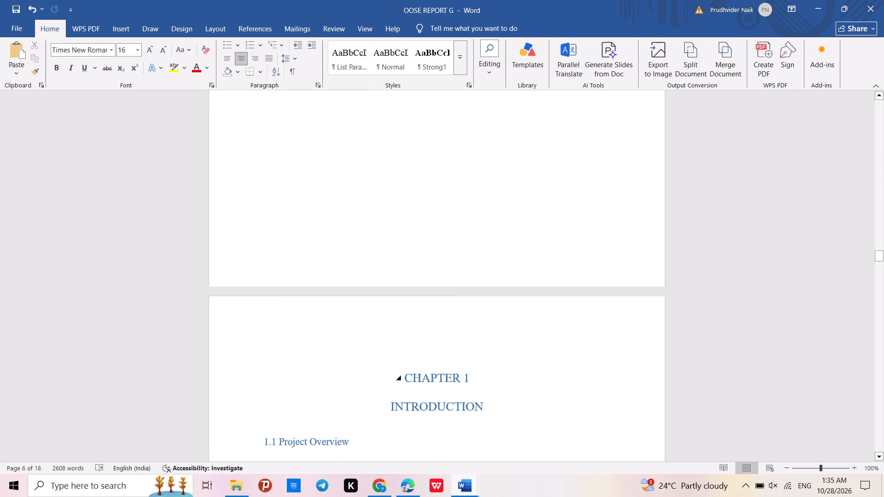
scroll(477, 377, down, 3)
scroll(477, 377, up, 9)
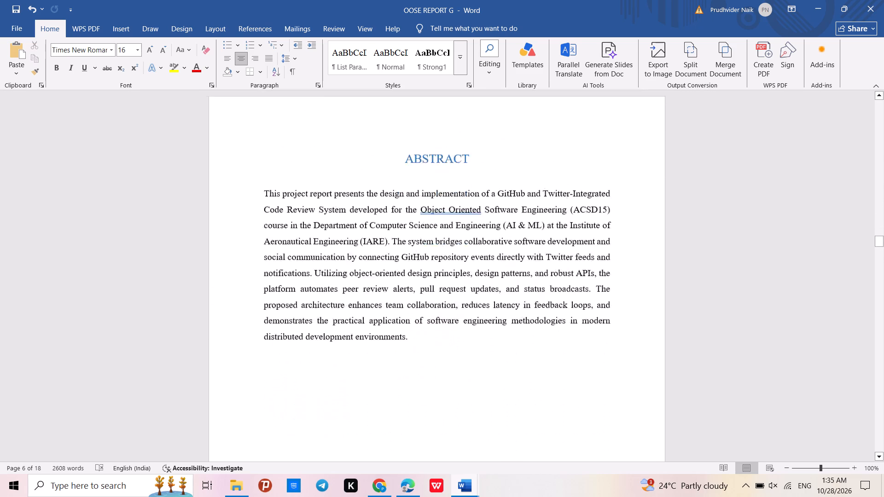
scroll(477, 377, up, 7)
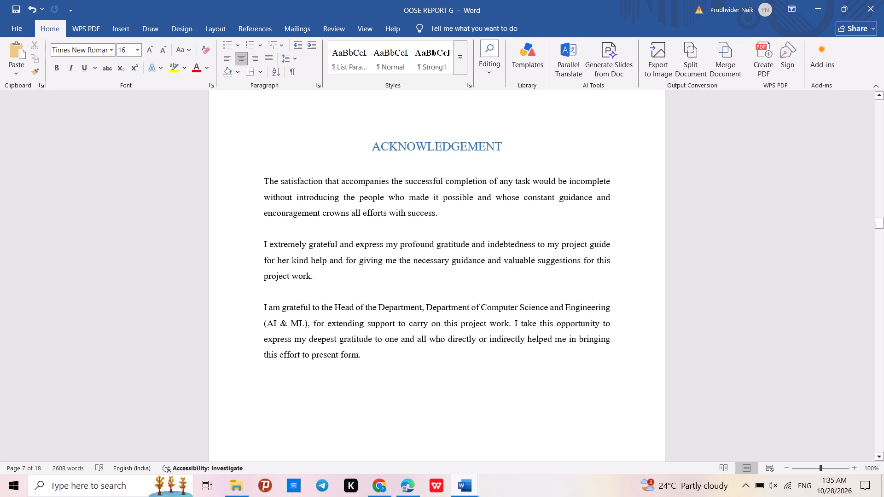
scroll(477, 377, up, 10)
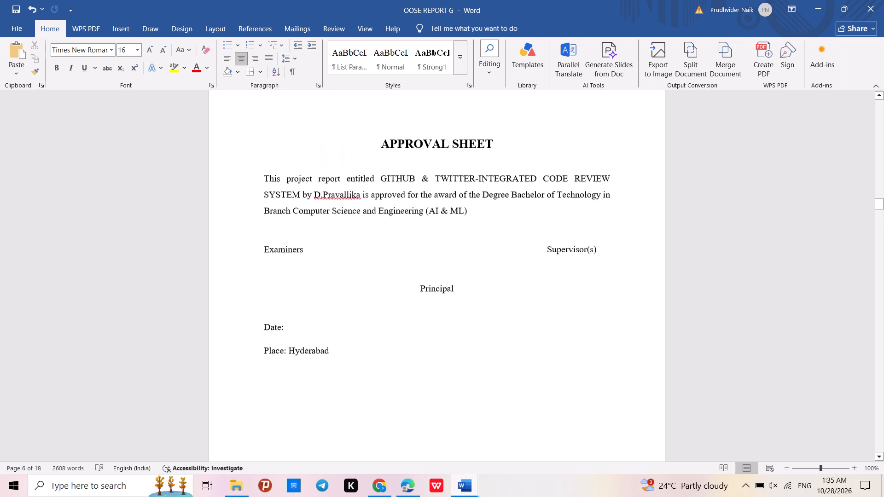
scroll(477, 377, up, 12)
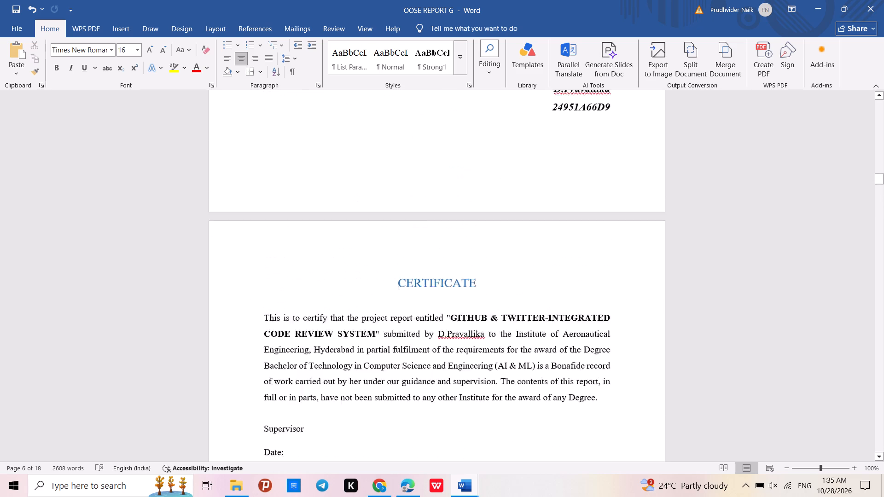
scroll(477, 377, up, 17)
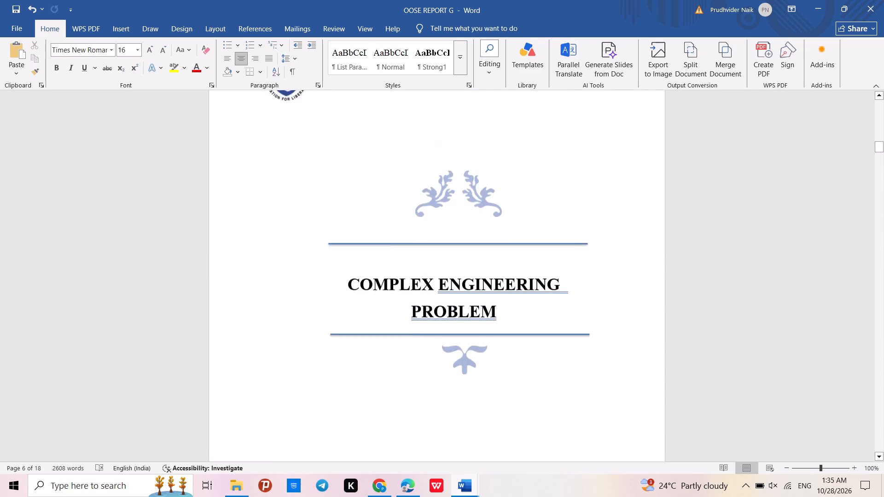
scroll(477, 377, up, 6)
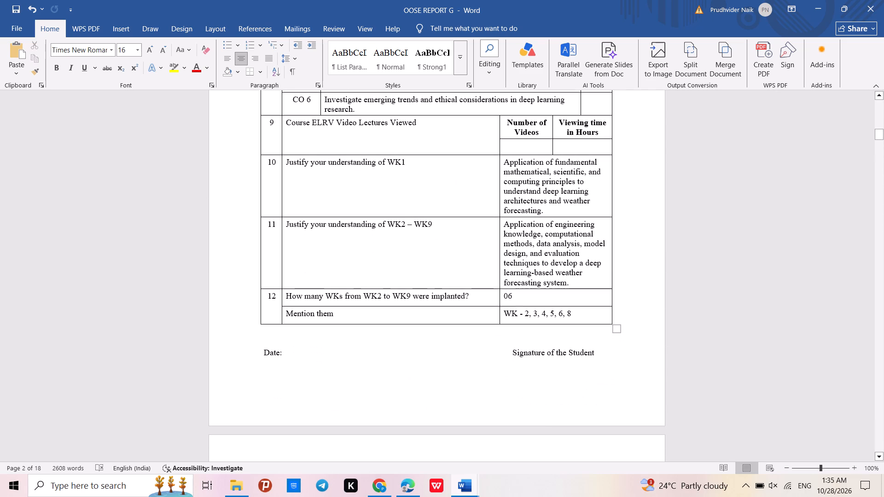
Compare the pages before the certificate in OOSE REPORT G with the declaration and certificate pages in TOC REPORT G.
key(alt+Tab)
key(alt+Tab)
key(alt+Tab)
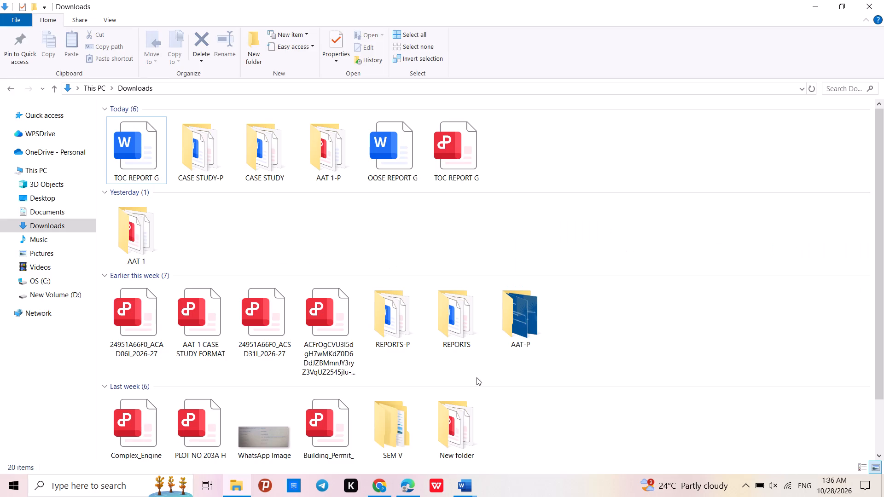
key(alt+Tab)
key(alt+Tab)
key(alt+Tab)
key(alt+Tab)
key(alt+Tab)
key(alt+Tab)
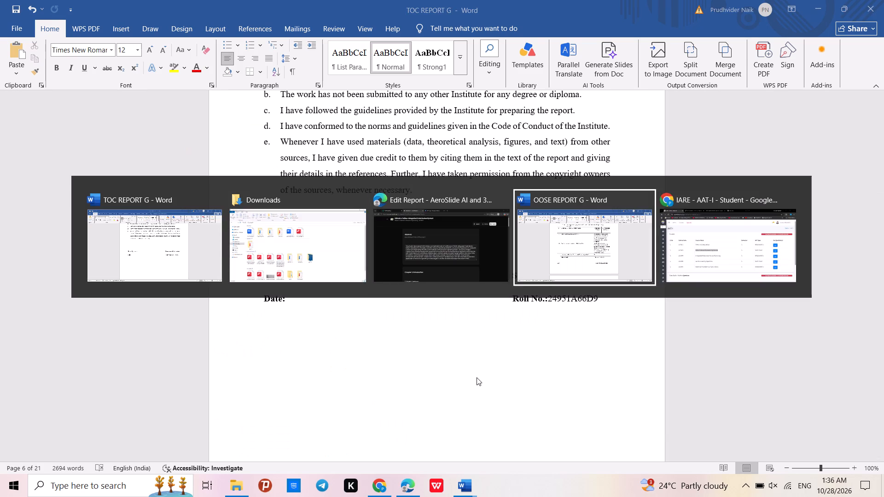
key(alt+Tab)
scroll(477, 377, up, 1)
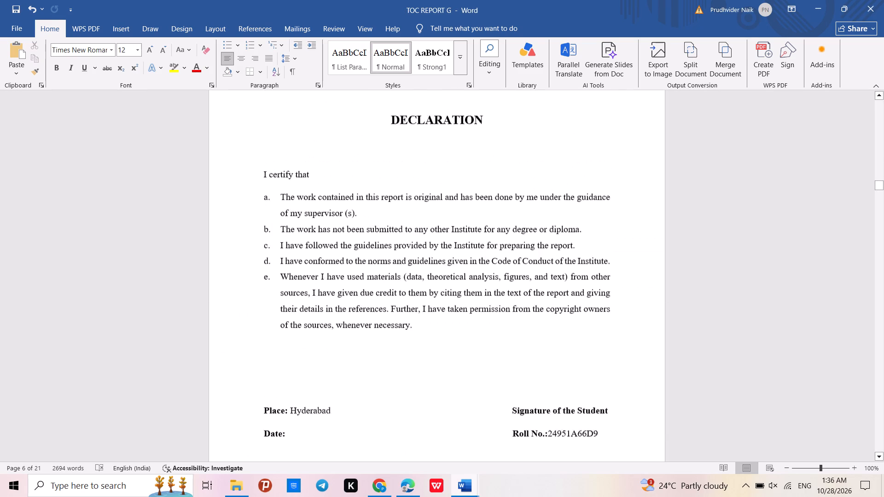
key(alt+Tab)
scroll(477, 377, down, 4)
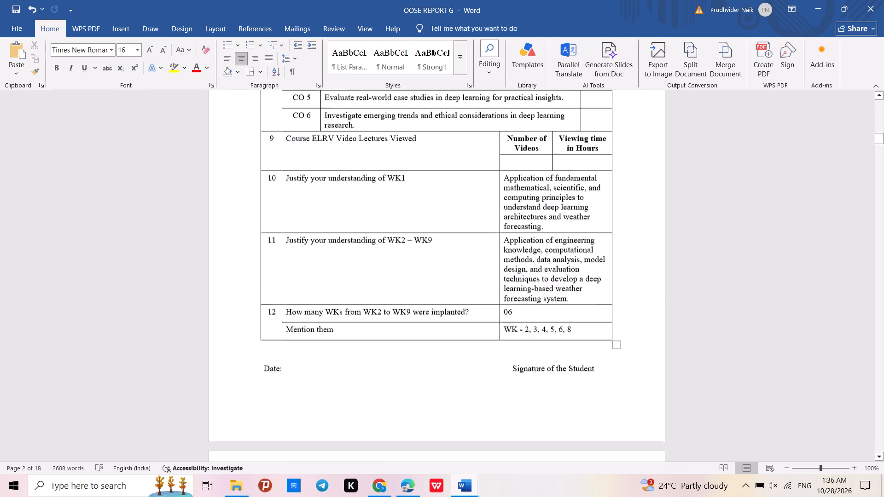
scroll(477, 377, down, 9)
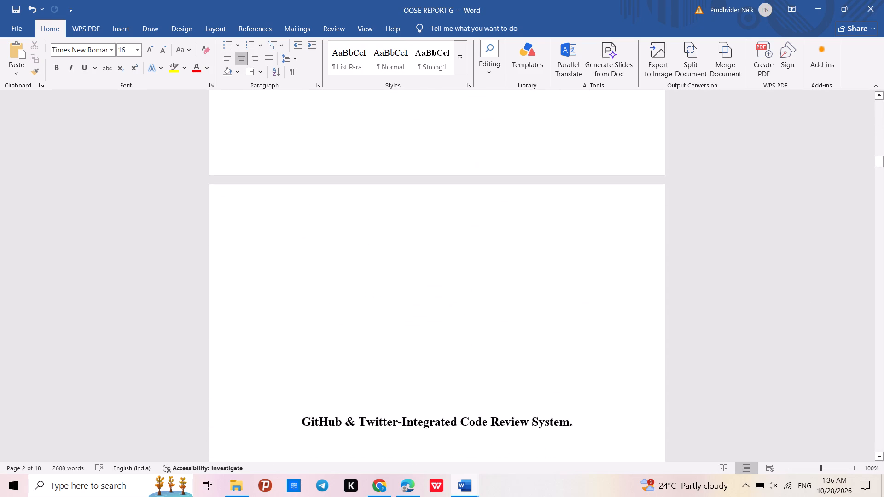
scroll(477, 377, down, 6)
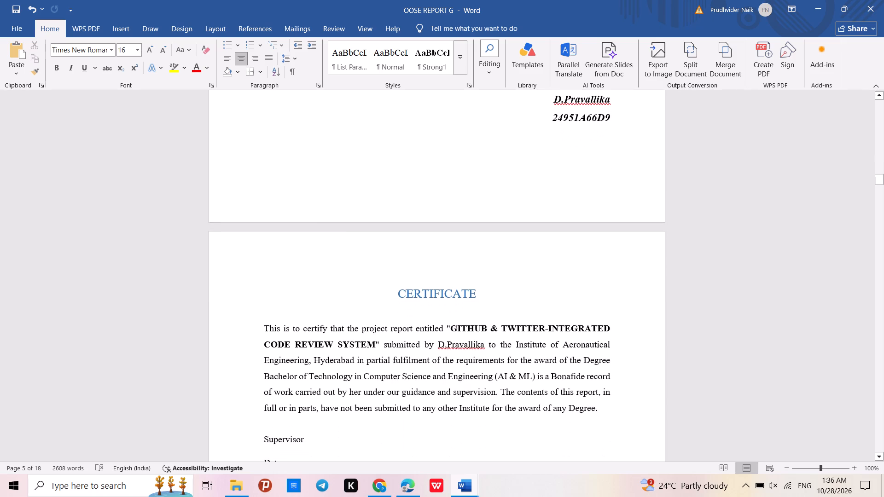
key(alt+Tab)
scroll(477, 377, down, 3)
scroll(477, 377, up, 1)
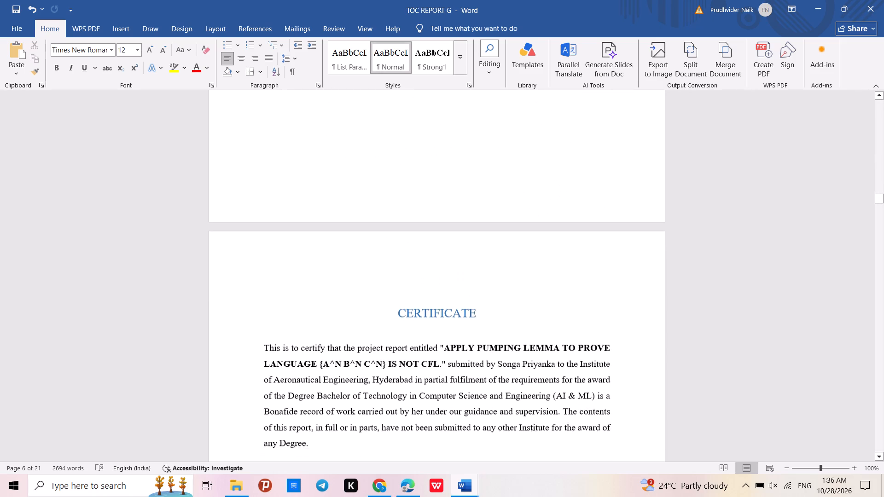
scroll(477, 377, up, 4)
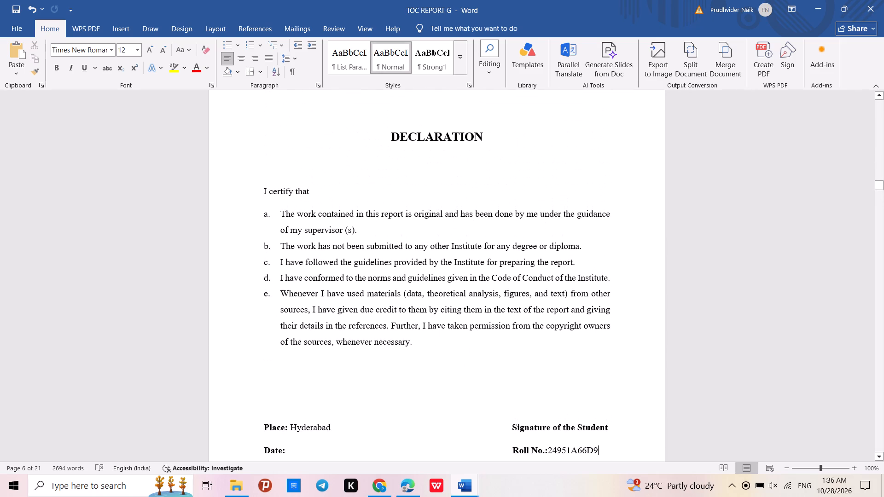
Copy the whole Declaration page, through the roll number line, from TOC REPORT G onto a new line before OOSE REPORT G's CERTIFICATE heading.
scroll(312, 147, up, 1)
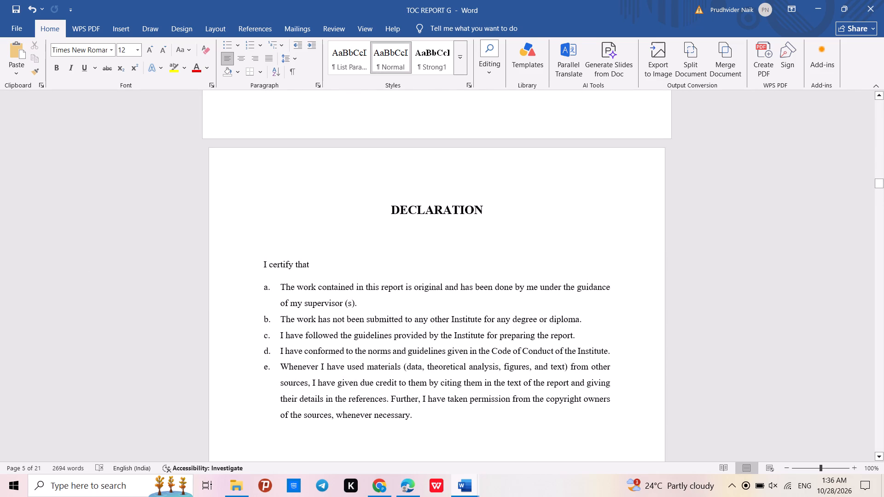
drag(266, 184, 391, 436)
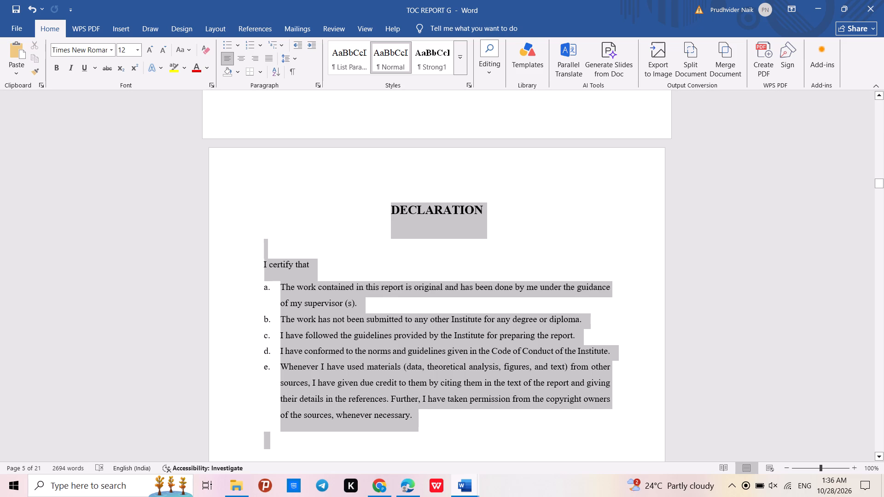
drag(391, 436, 625, 325)
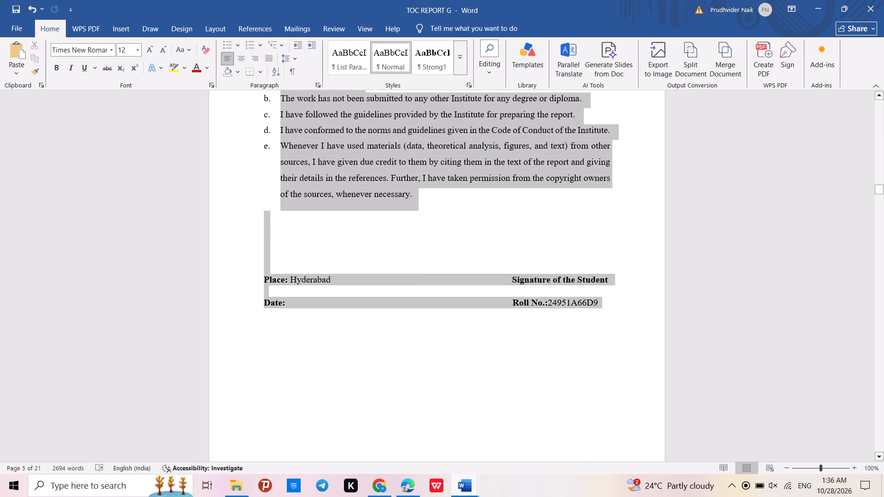
drag(625, 325, 648, 324)
scroll(648, 324, down, 4)
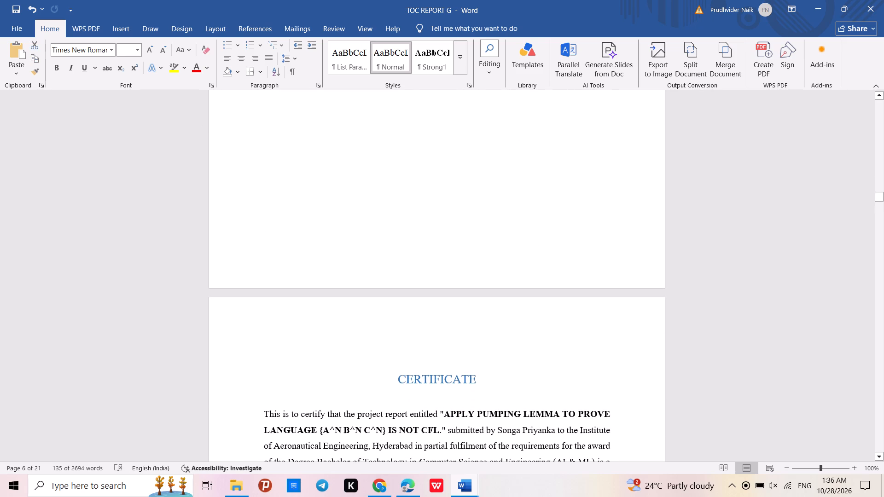
key(ctrl+c)
key(alt+Tab)
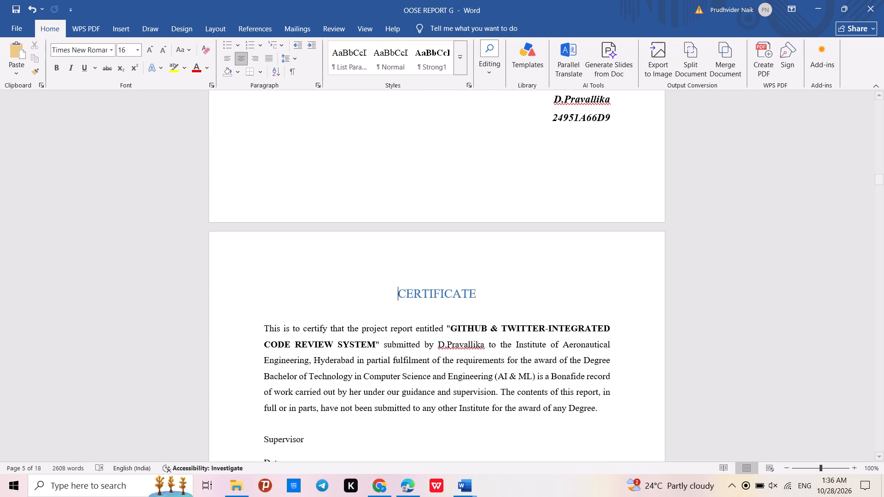
key(Return)
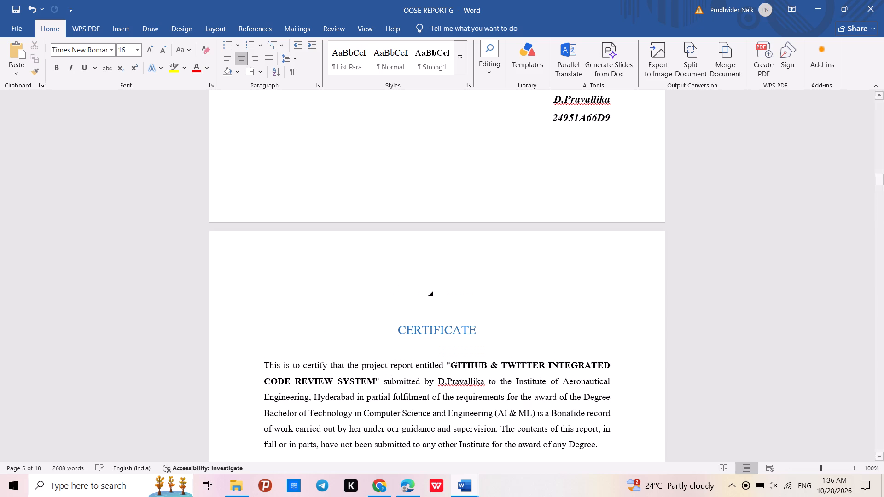
key(Up)
key(ctrl+v)
Add five blank lines after the declaration's roll number line to push the certificate onto the following page.
scroll(520, 293, down, 4)
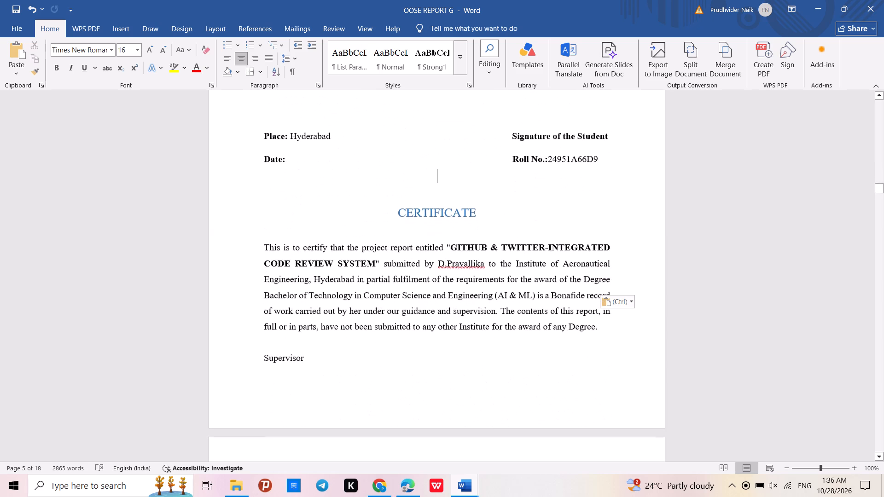
key(Return)
key(Return)
key(Return)
key(Return)
key(Return)
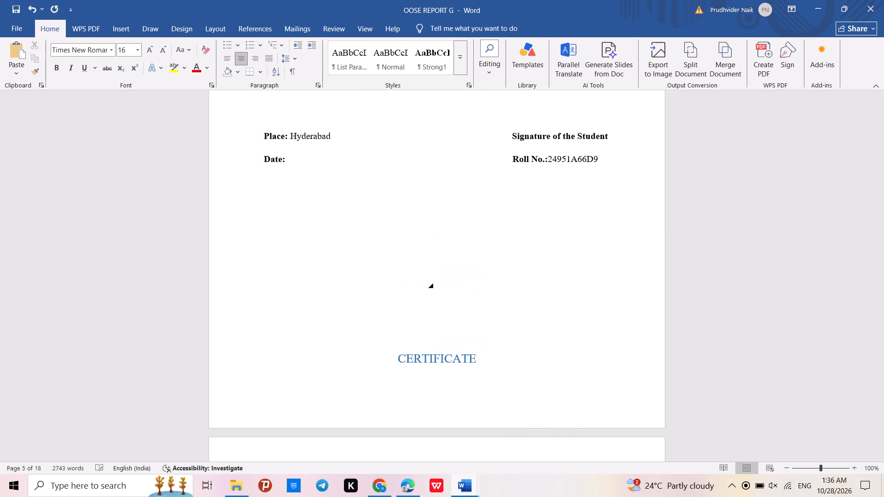
Check the page layout of OOSE REPORT G from the inserted declaration through the certificate to the approval sheet.
scroll(520, 293, down, 2)
scroll(520, 293, up, 1)
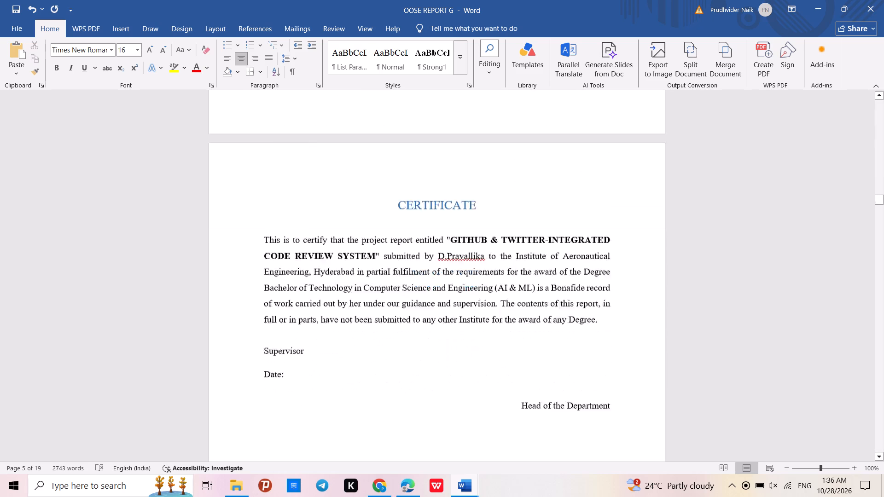
scroll(520, 293, up, 4)
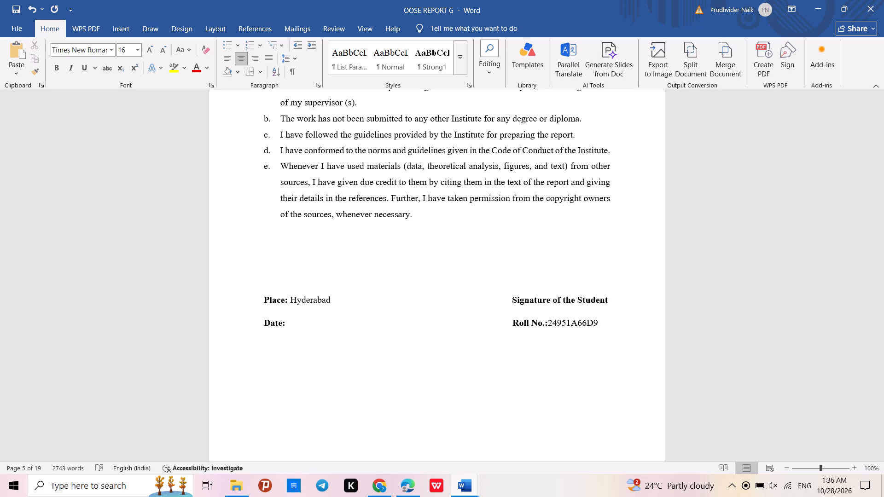
scroll(520, 293, up, 2)
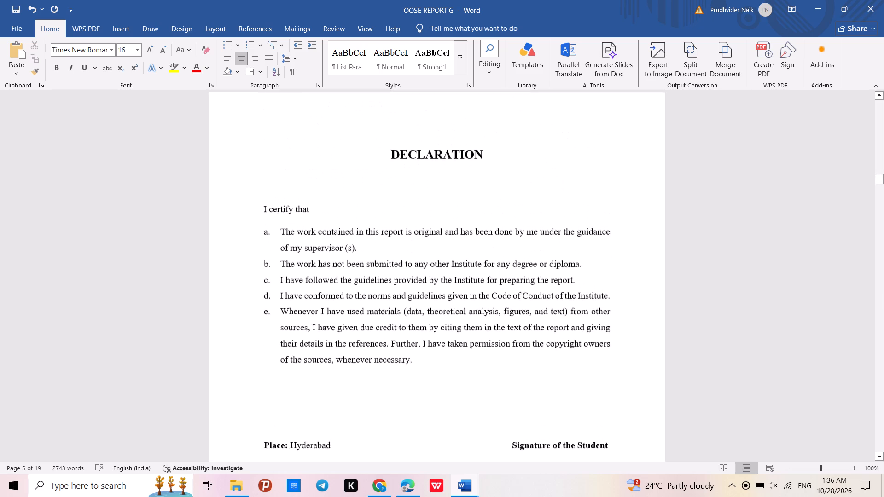
scroll(520, 293, up, 1)
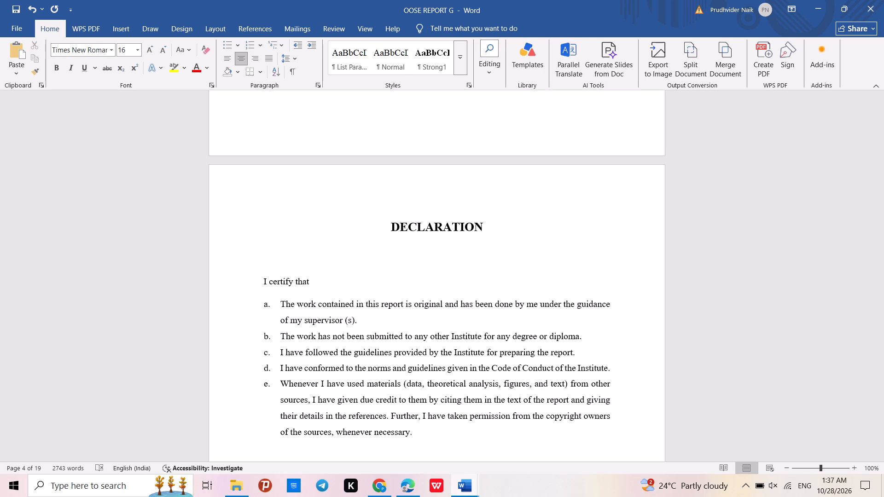
scroll(520, 293, down, 6)
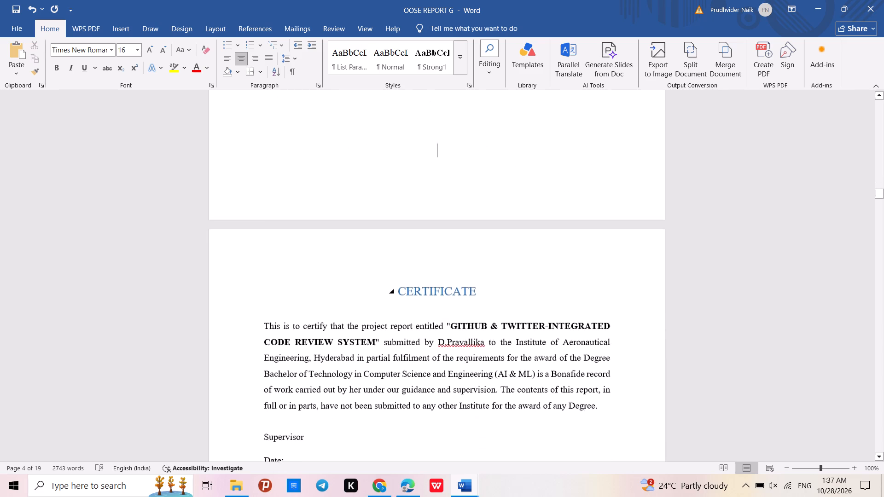
scroll(520, 293, down, 7)
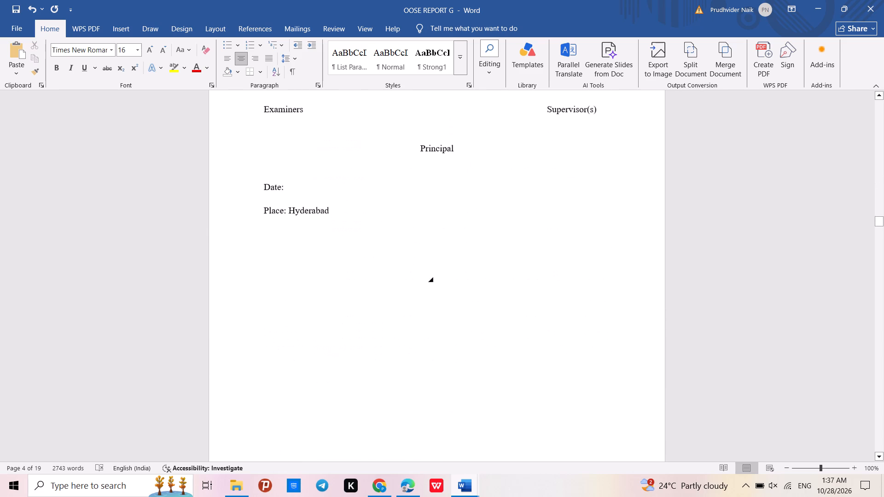
scroll(520, 293, down, 2)
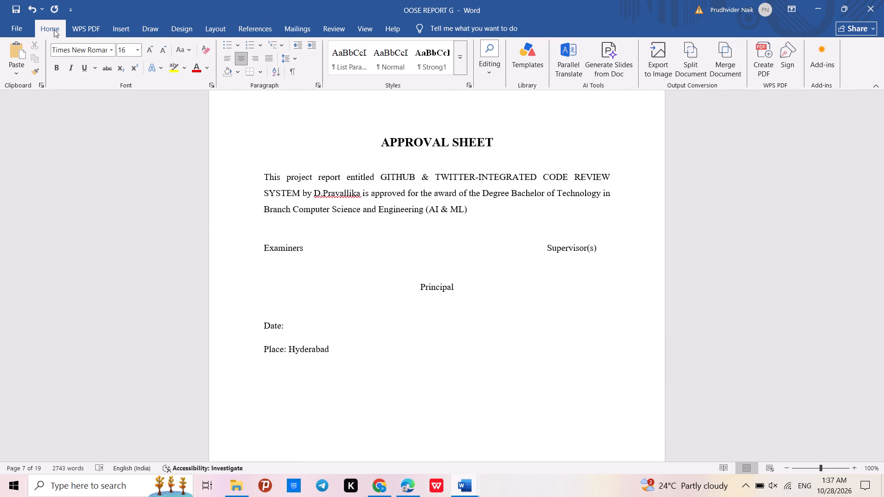
Save the edited report as a Word Document named OOSE REPORT G in the Downloads folder, overwriting the existing file.
click(13, 25)
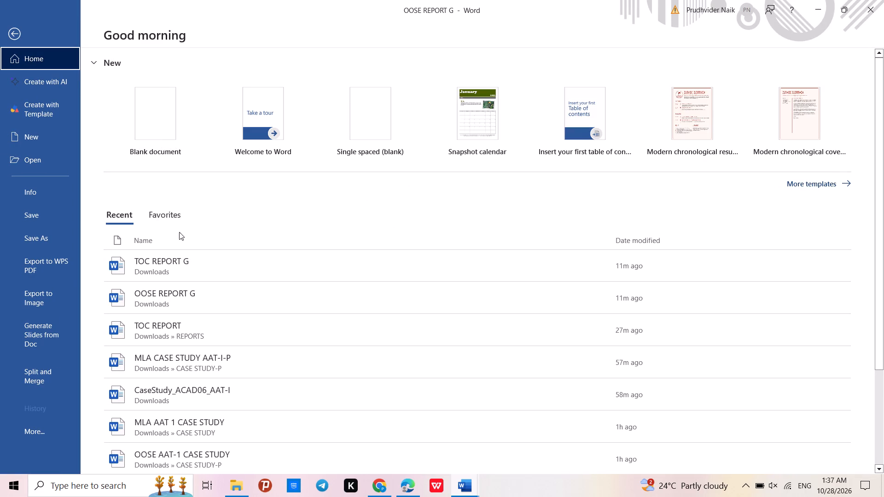
click(40, 231)
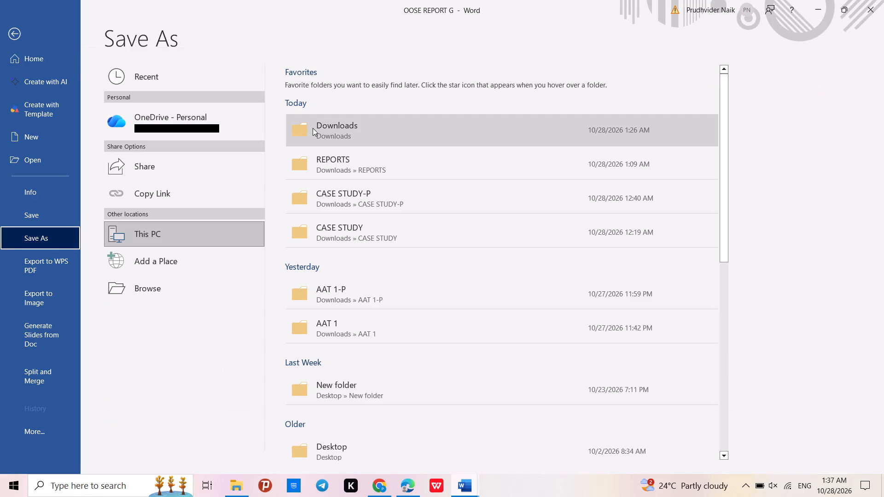
click(313, 128)
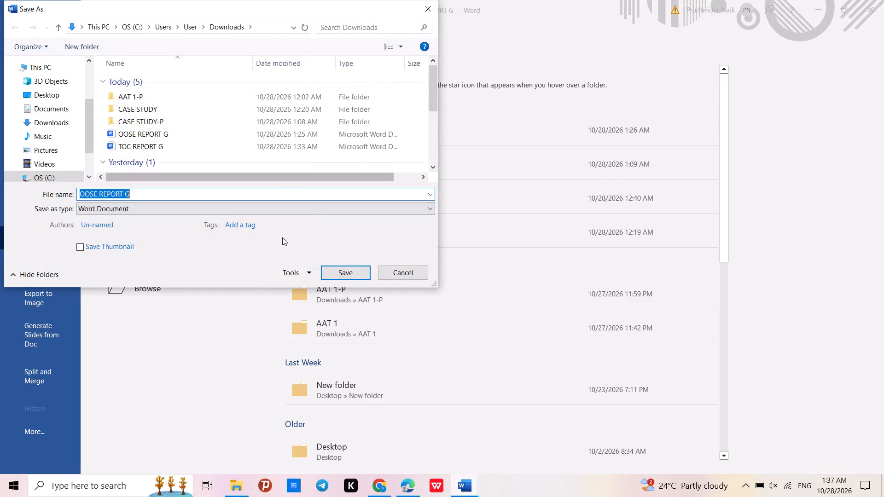
click(329, 276)
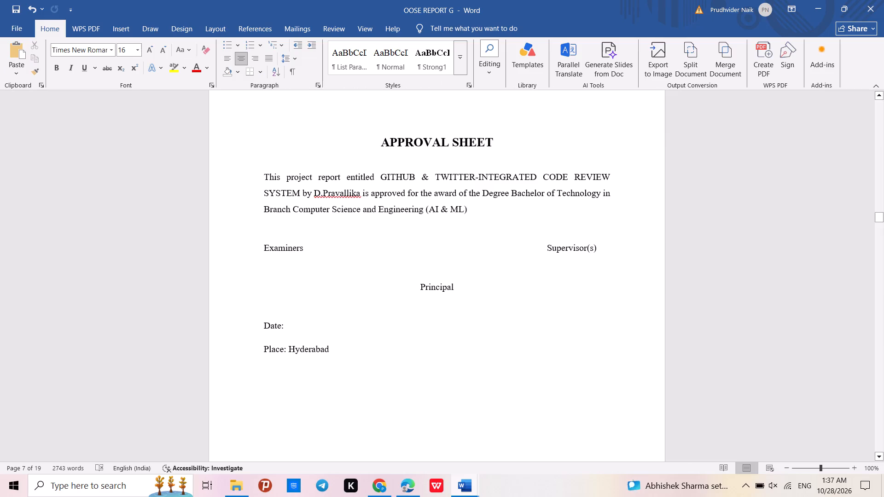
Save a PDF copy of OOSE REPORT G in the Downloads folder, using the same file name and standard optimization.
click(12, 32)
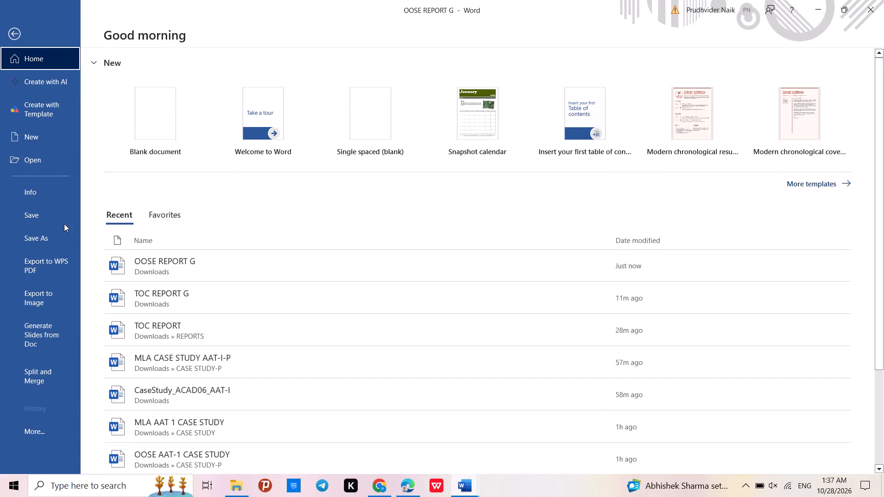
click(64, 231)
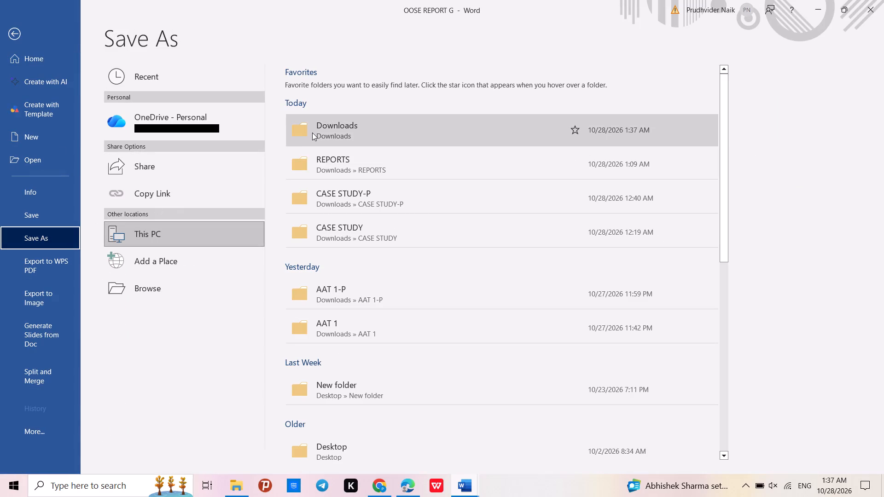
click(312, 133)
click(309, 208)
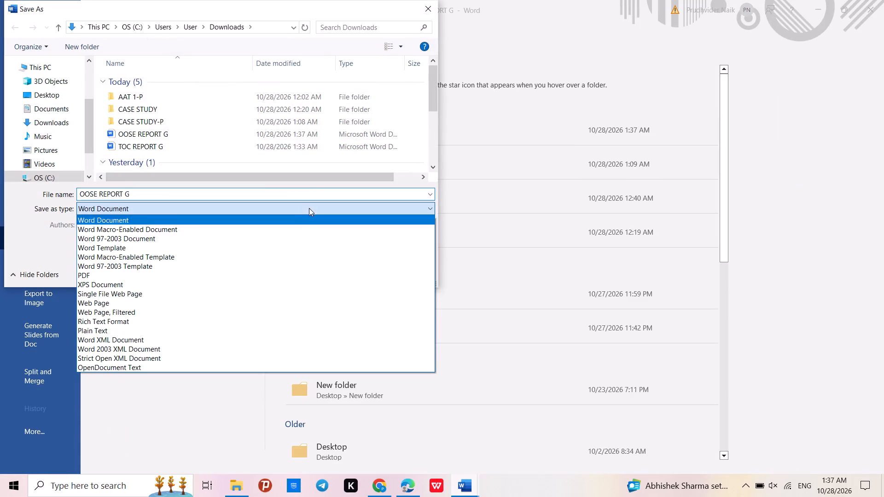
click(197, 273)
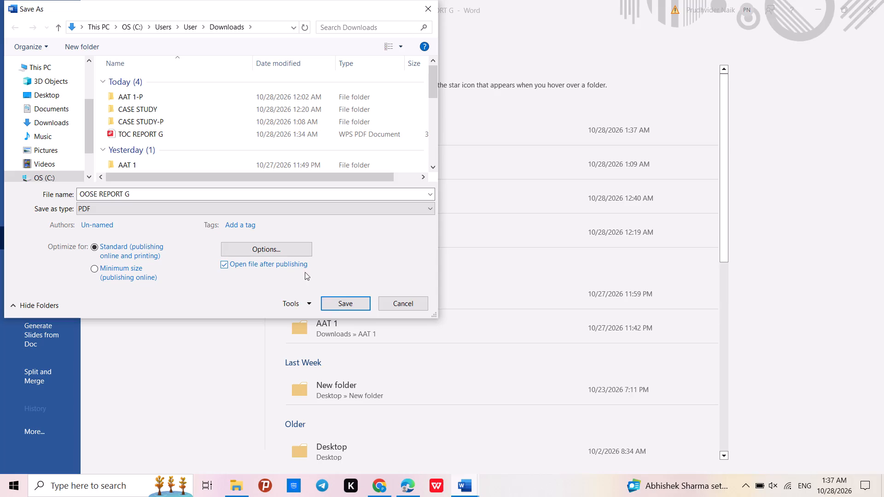
click(337, 307)
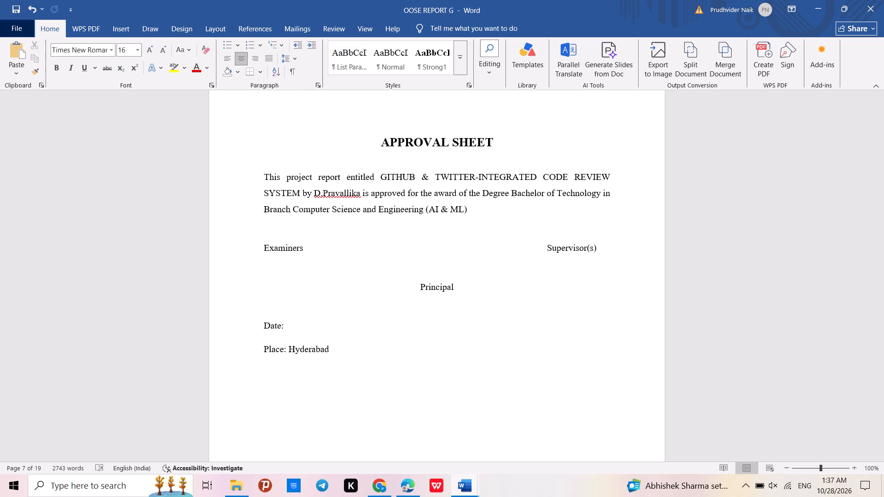
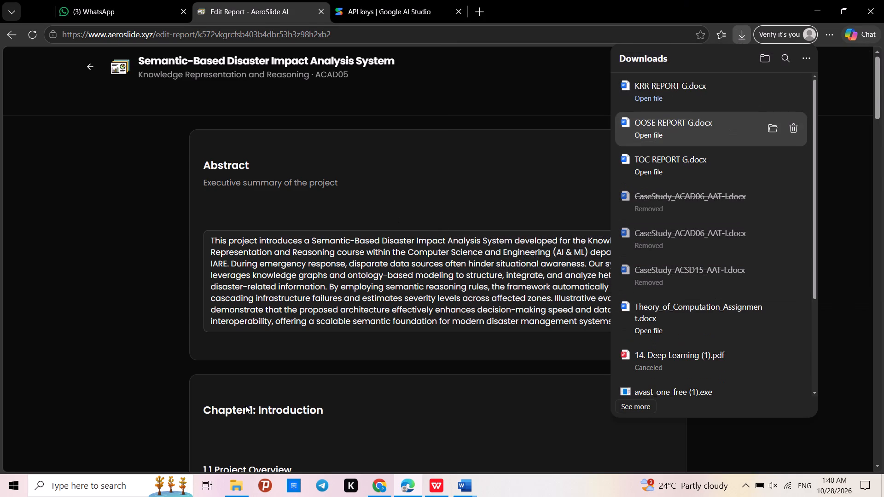
Switch to the Downloads folder in File Explorer to reach the saved KRR REPORT G document.
click(235, 485)
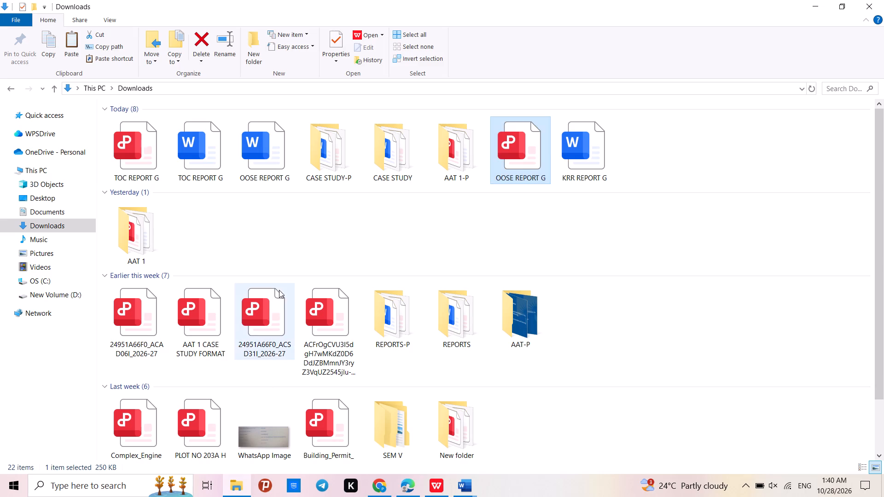
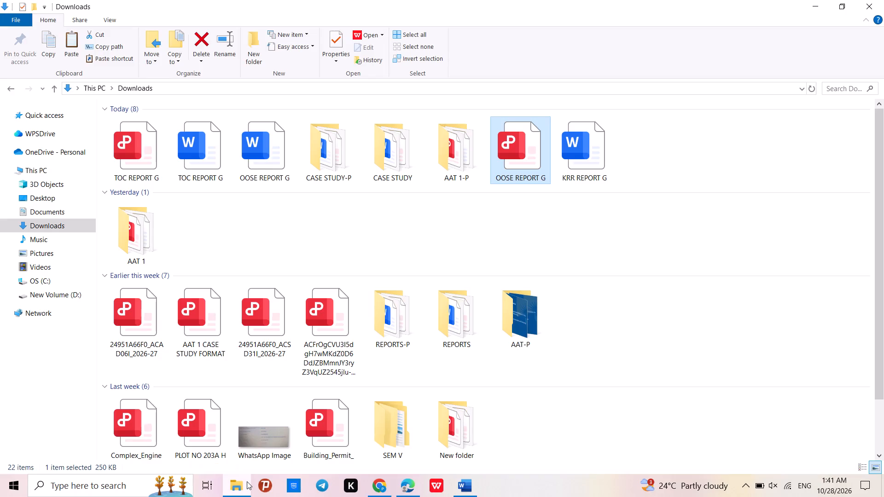
Open the KRR REPORT G Word document from Downloads and enable editing.
click(307, 246)
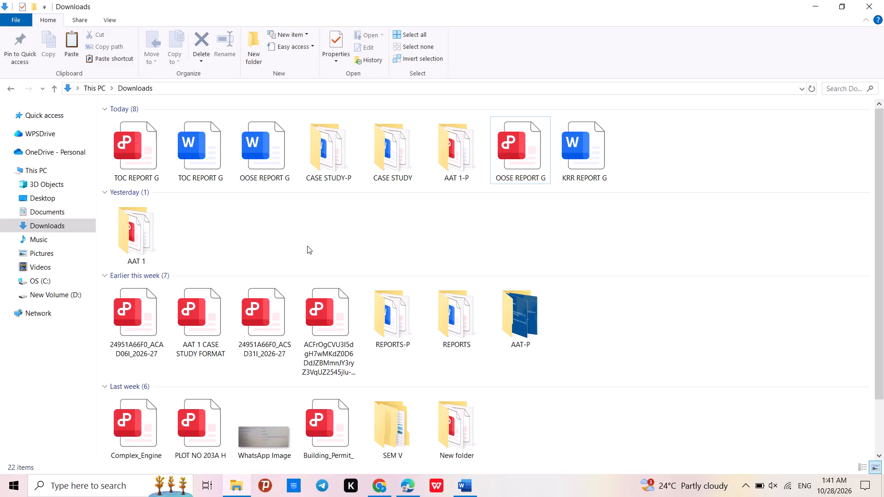
double_click(579, 165)
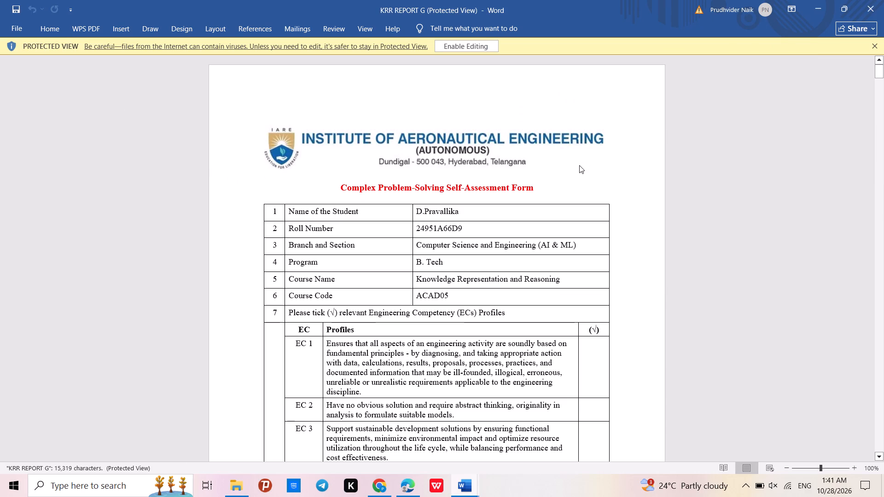
click(465, 44)
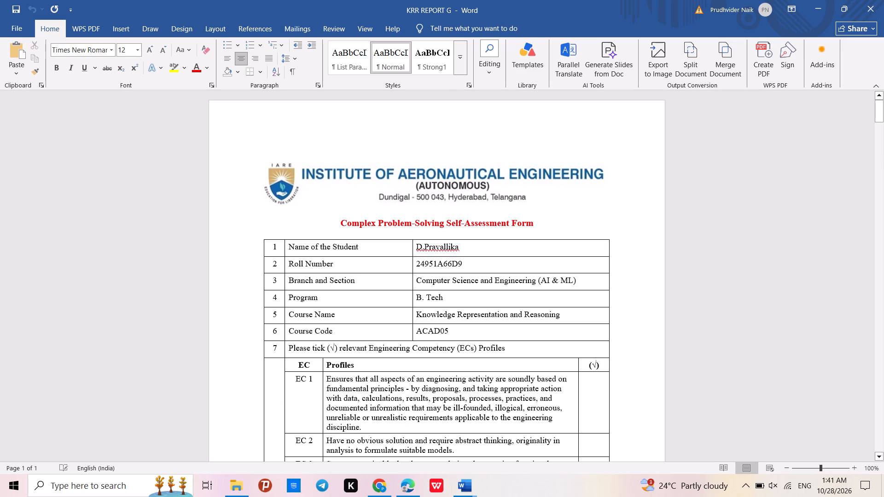
Copy the Complex Engineering Problem cover page and the Declaration page from the TOC REPORT G document.
scroll(487, 276, down, 1)
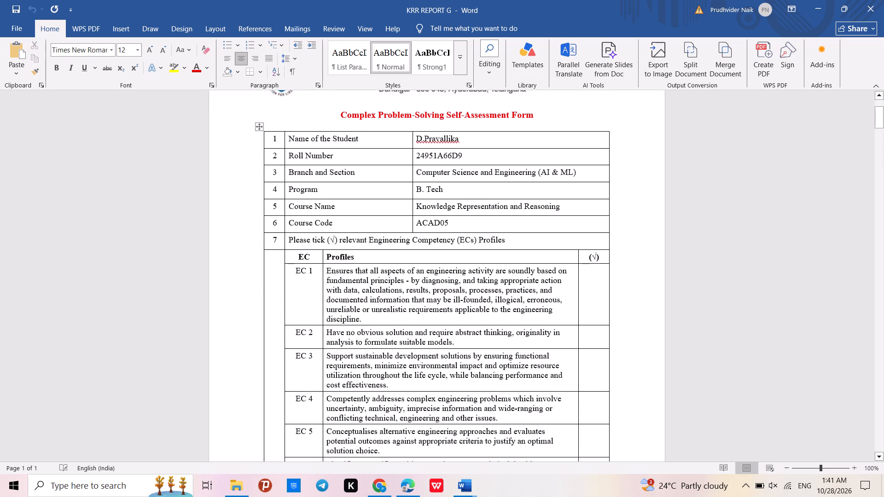
scroll(528, 237, down, 5)
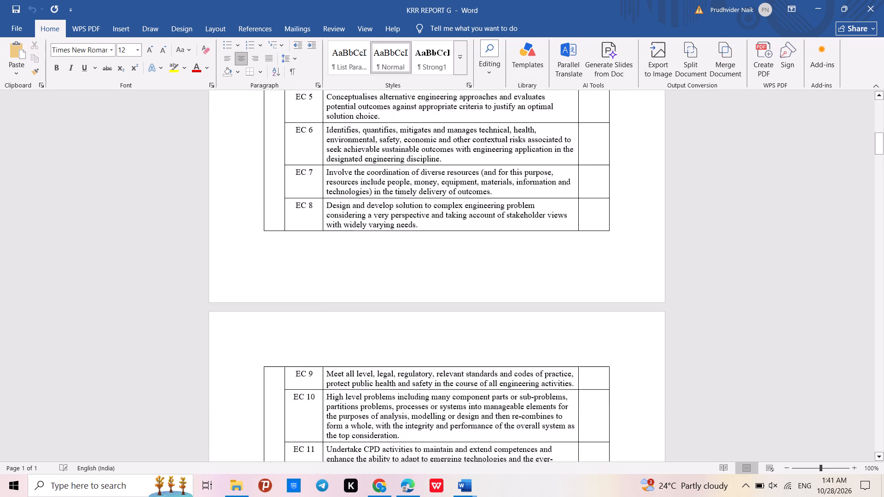
scroll(528, 237, down, 7)
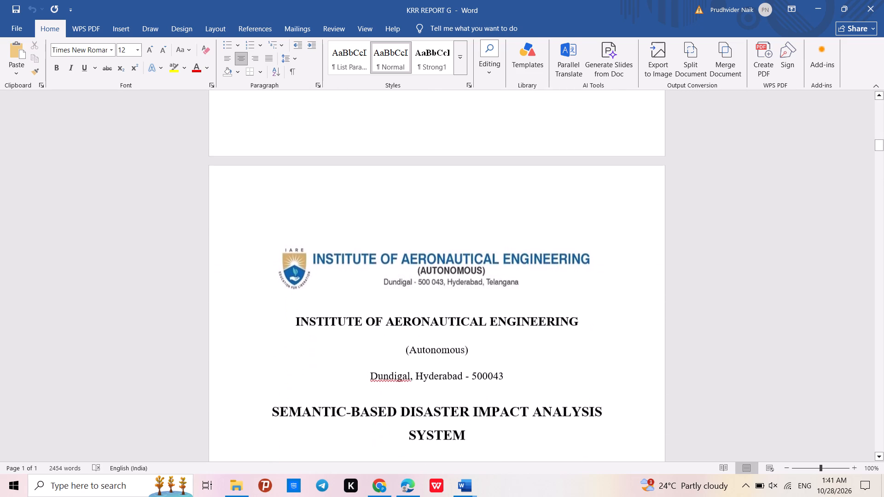
scroll(528, 237, down, 1)
key(alt+Tab)
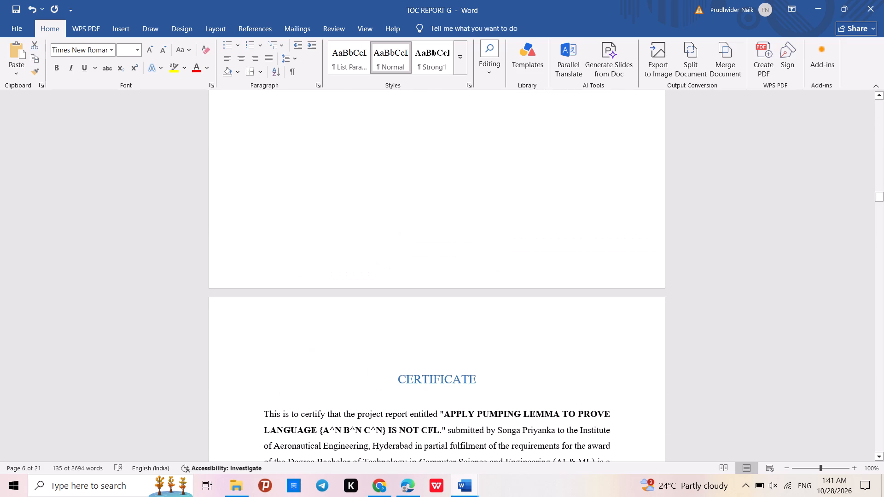
scroll(528, 237, up, 10)
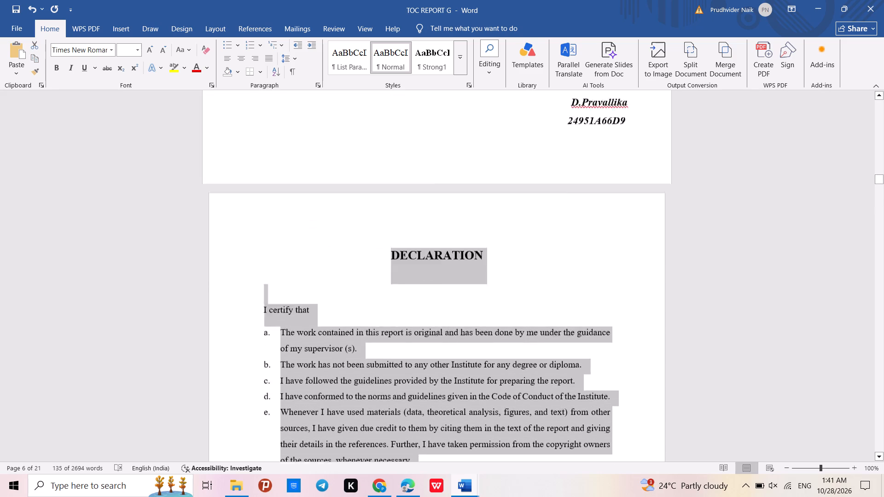
scroll(528, 237, up, 14)
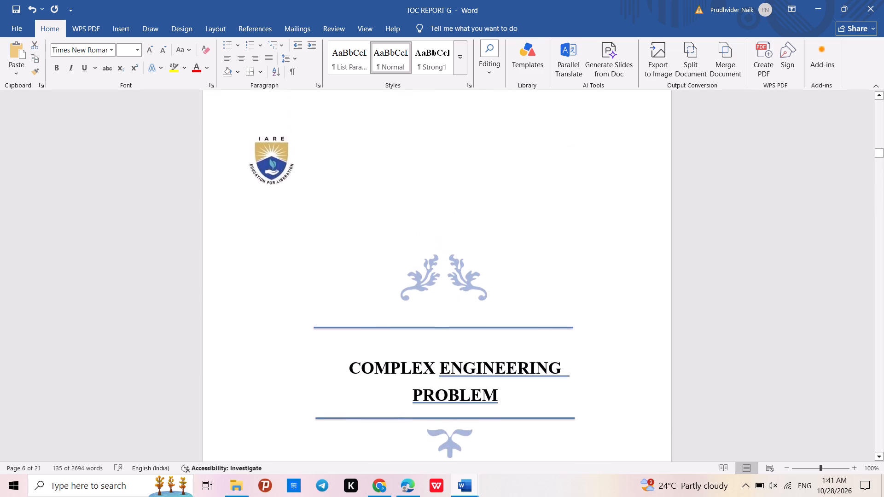
scroll(528, 237, up, 11)
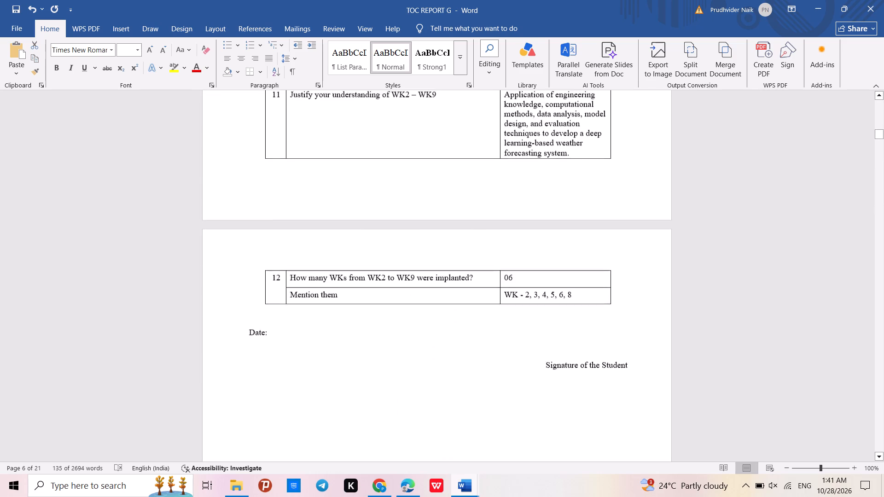
scroll(528, 237, down, 6)
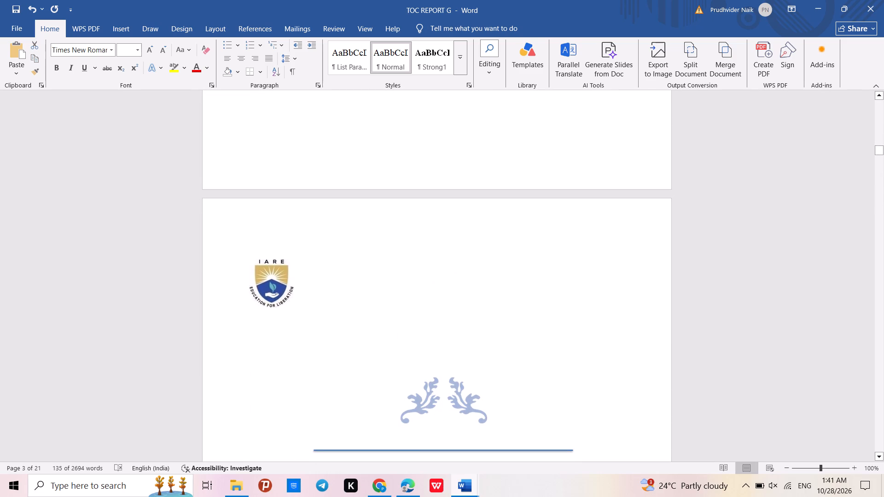
drag(238, 236, 304, 496)
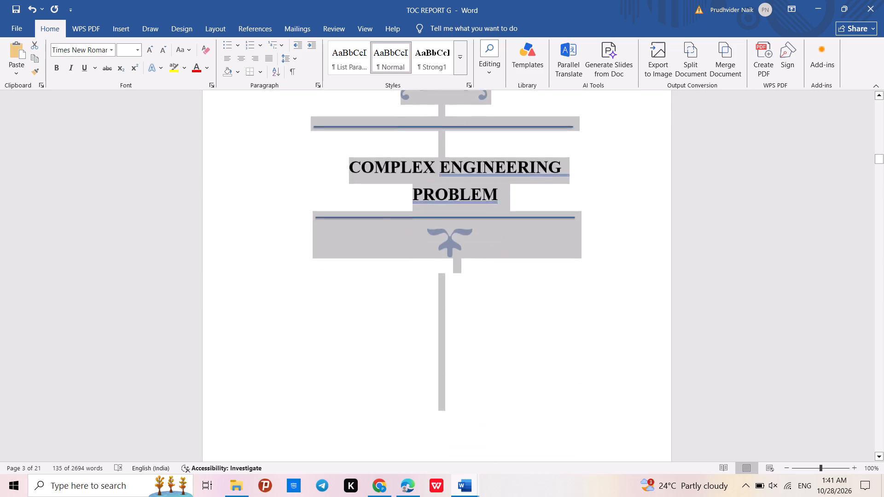
drag(304, 496, 337, 489)
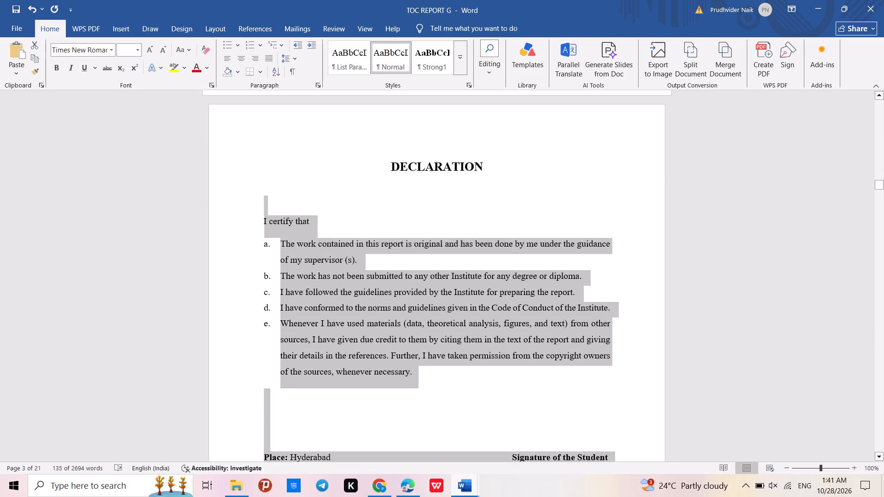
drag(337, 489, 426, 189)
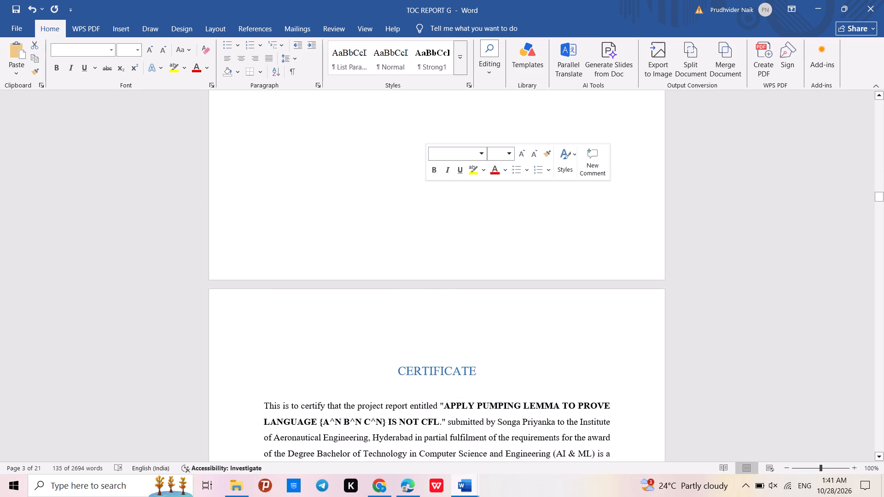
key(ctrl+c)
Replace the title page before the Certificate in KRR REPORT G with the copied cover and Declaration pages.
key(alt+Tab)
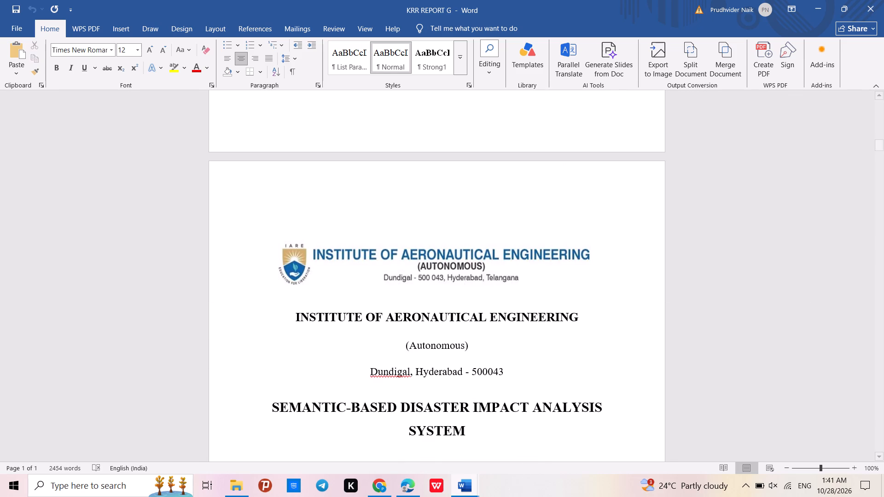
drag(244, 191, 321, 336)
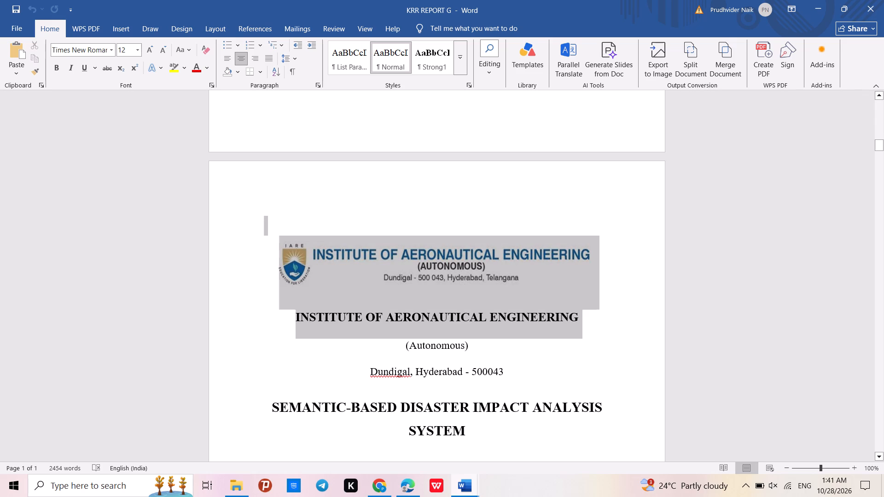
drag(321, 336, 392, 430)
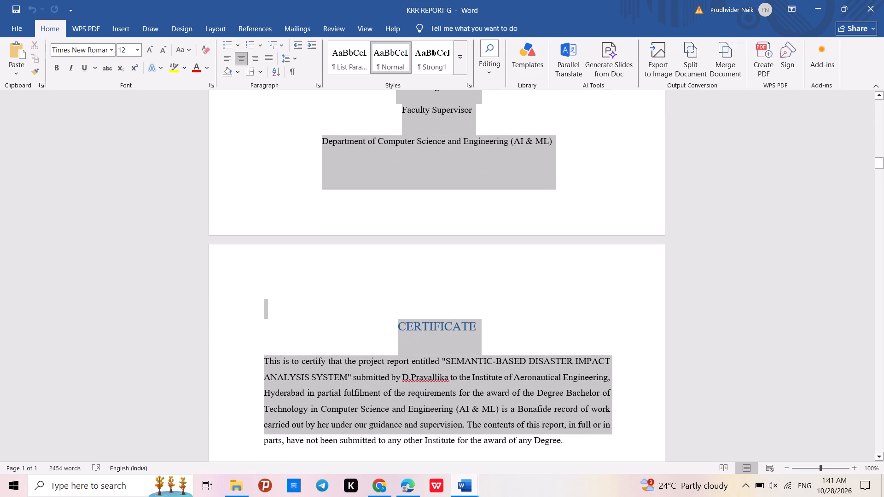
drag(392, 430, 445, 266)
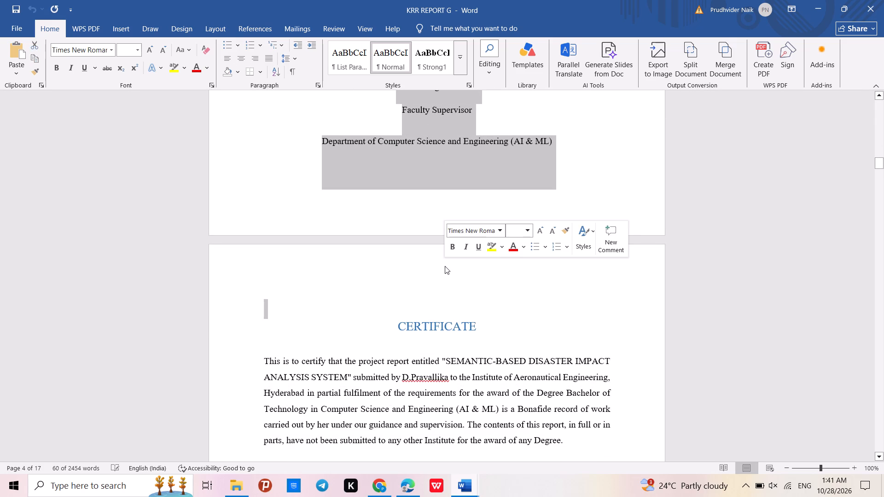
key(shift+Up)
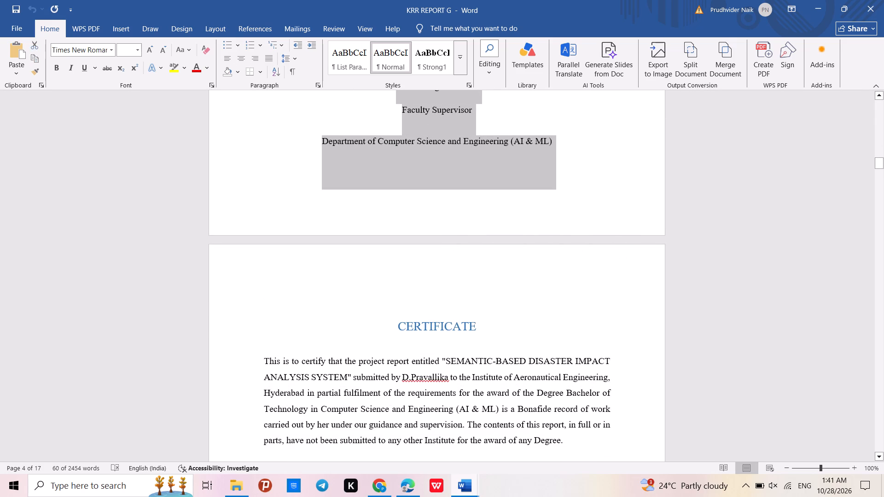
key(ctrl+v)
scroll(471, 279, up, 2)
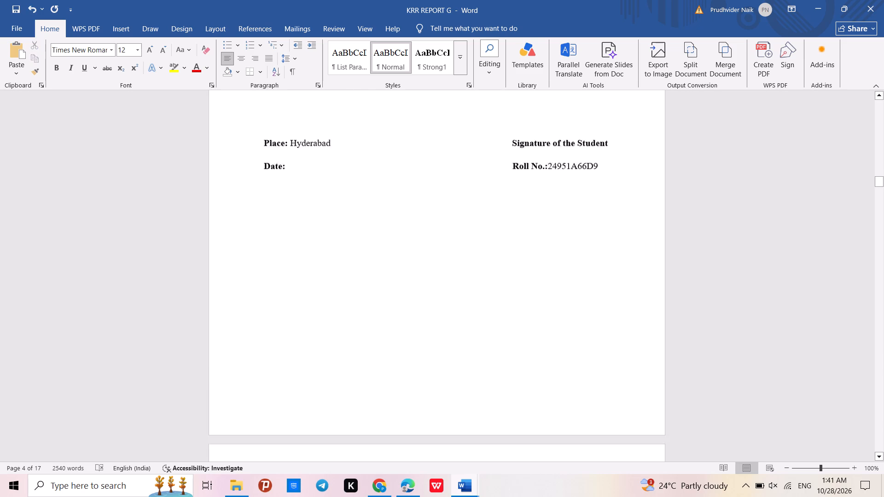
scroll(471, 279, up, 17)
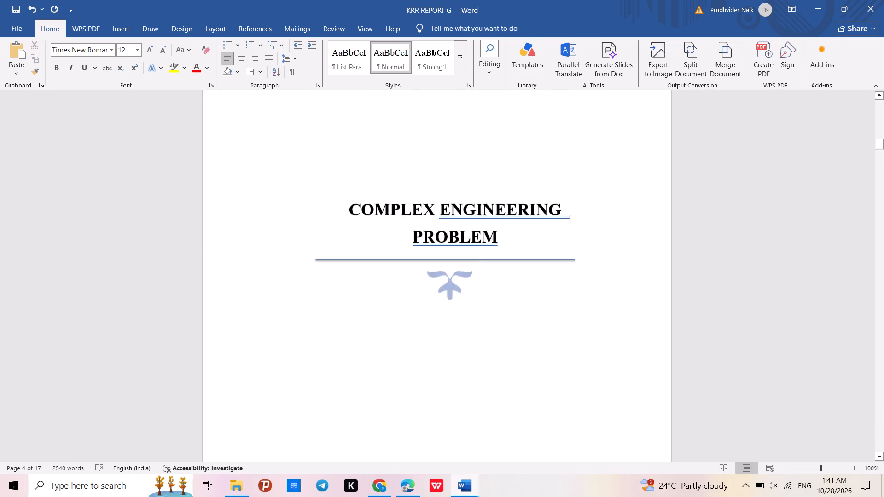
scroll(471, 279, up, 10)
scroll(471, 279, down, 3)
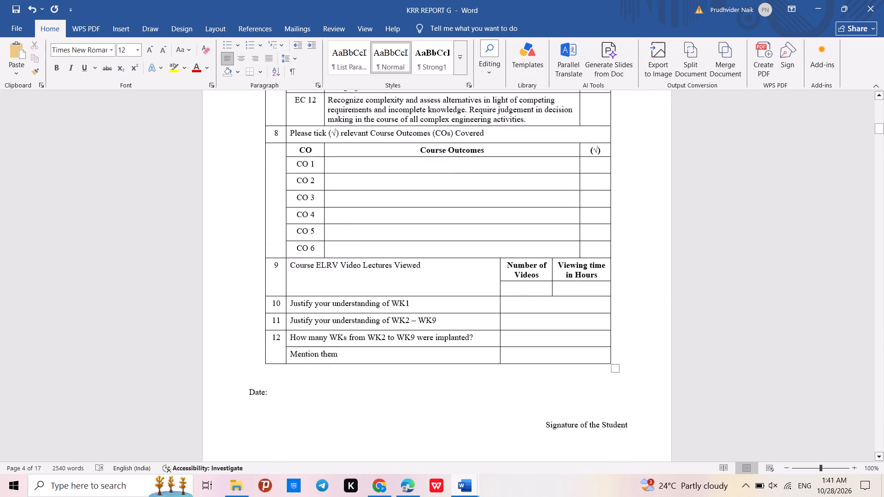
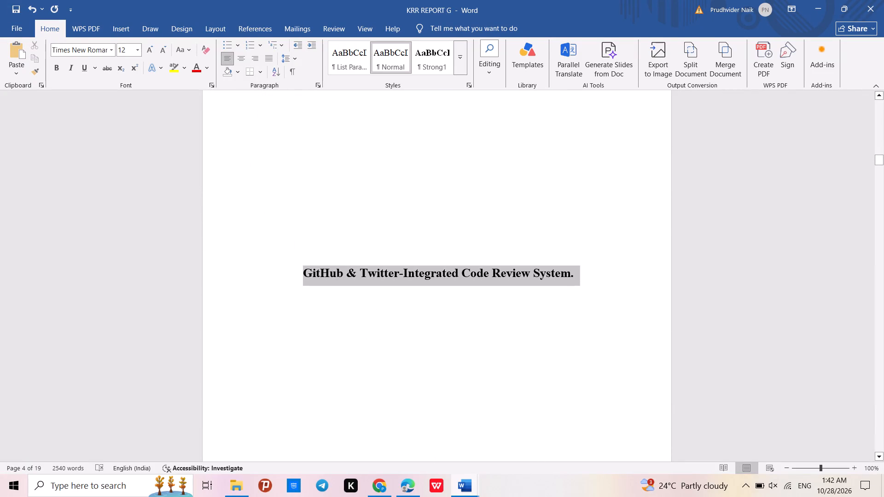
Replace the project title on the cover page with the copied "Semantic-Based Disaster Impact Analysis System" and centre it.
drag(572, 269, 574, 269)
key(ctrl+v)
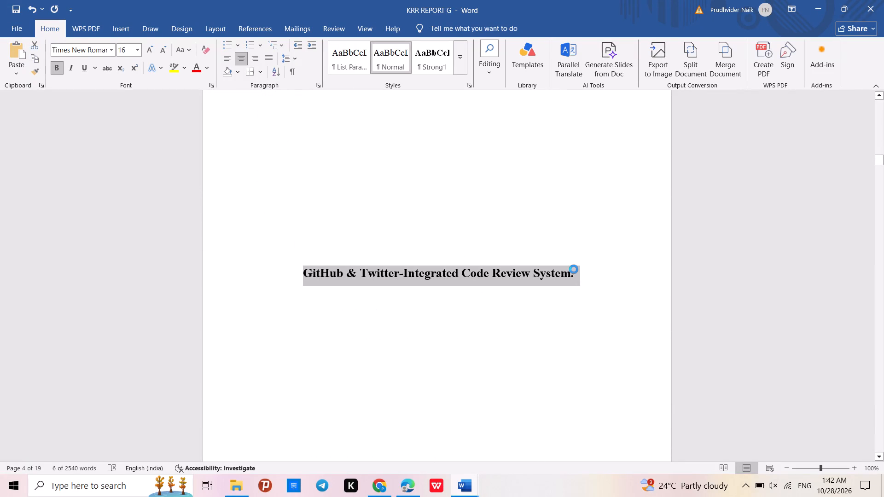
click(266, 59)
click(258, 60)
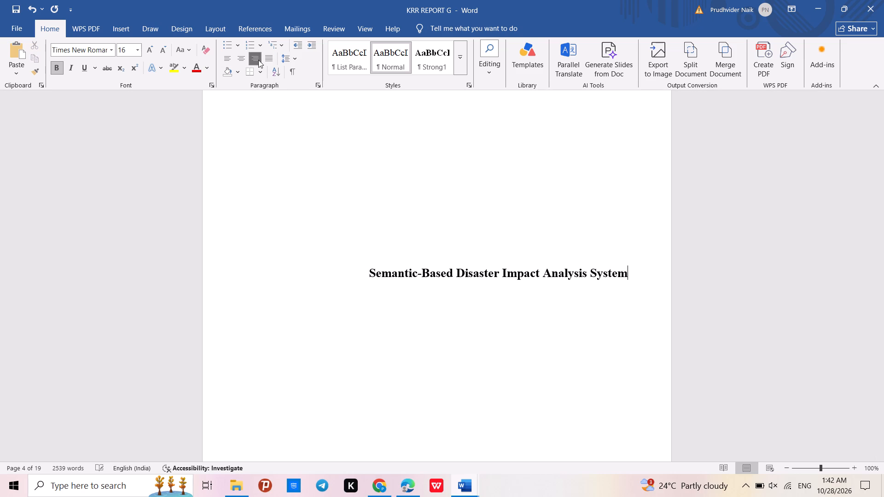
click(244, 60)
Shift "Supervisor(s)" on the Approval Sheet four tabs over so it sits near the page's right margin.
scroll(397, 255, down, 2)
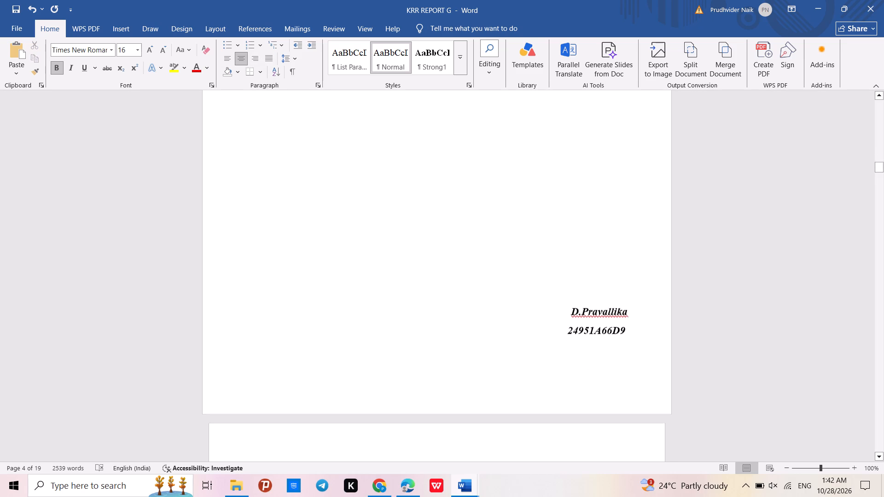
scroll(397, 255, down, 7)
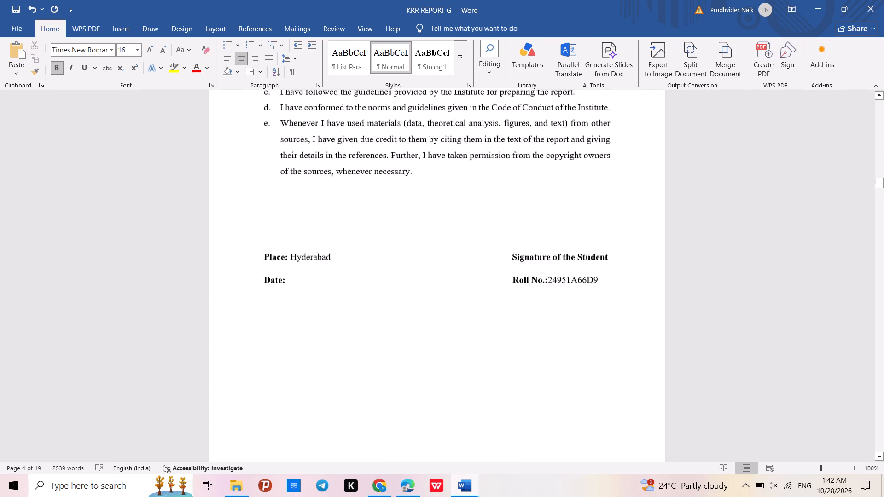
scroll(397, 255, down, 7)
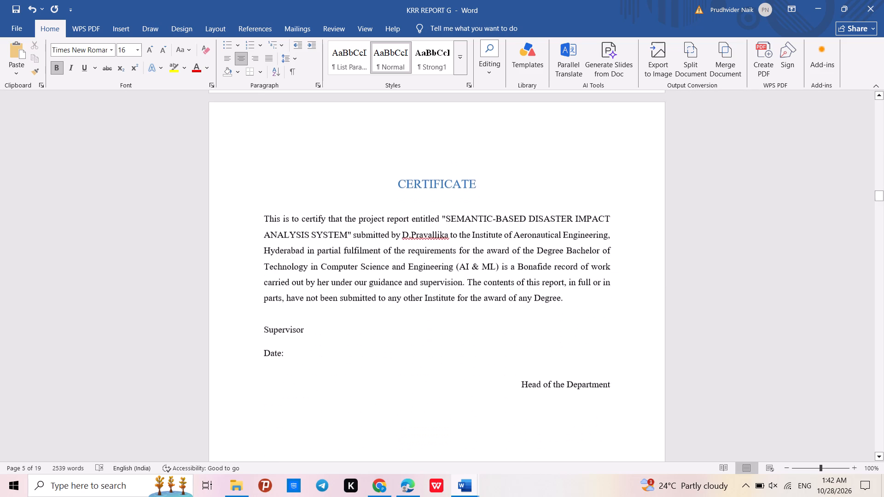
scroll(397, 255, down, 10)
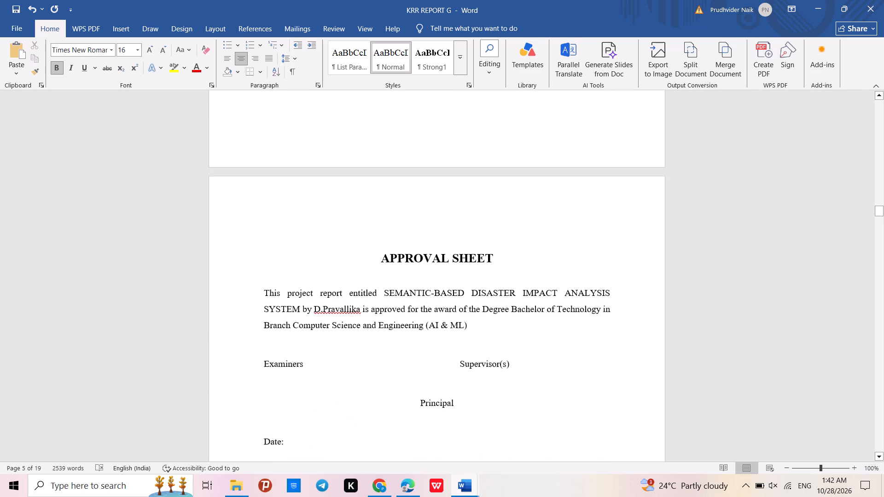
scroll(397, 255, down, 2)
click(442, 225)
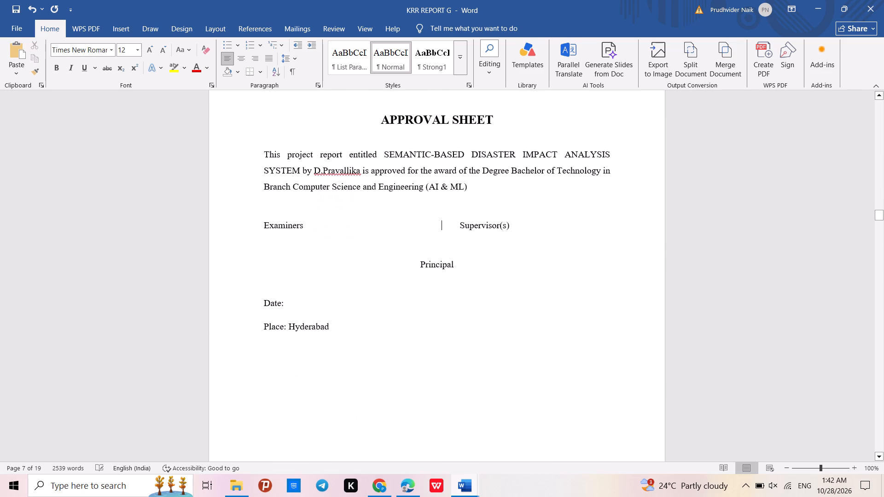
key(Tab)
key(Tab)
key(Tab)
key(Tab)
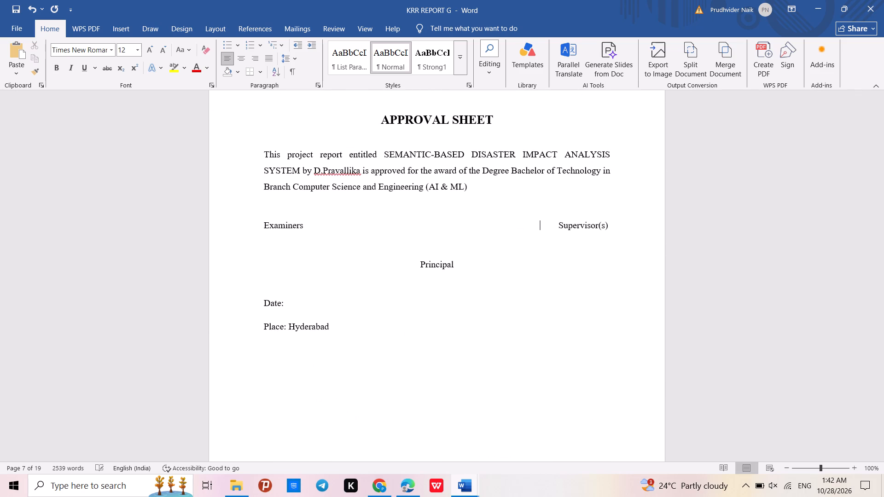
Delete the whole Table of Contents, from its heading through the References entry.
scroll(442, 225, down, 5)
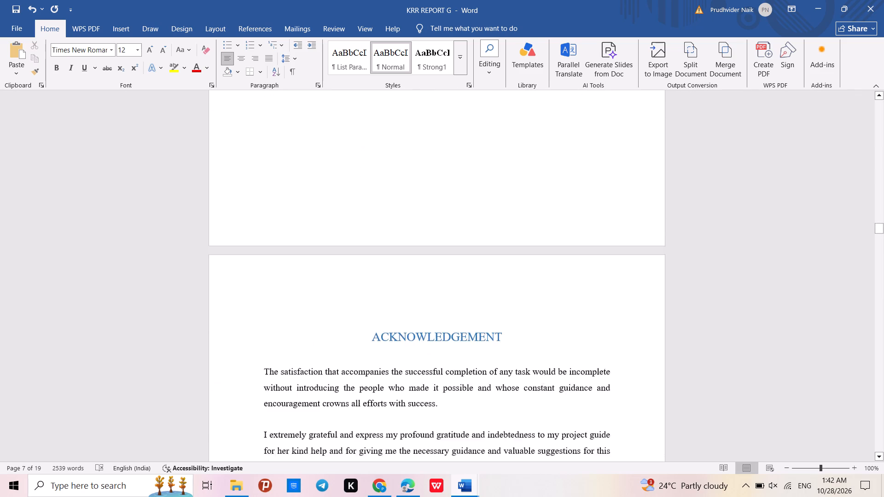
scroll(442, 225, down, 8)
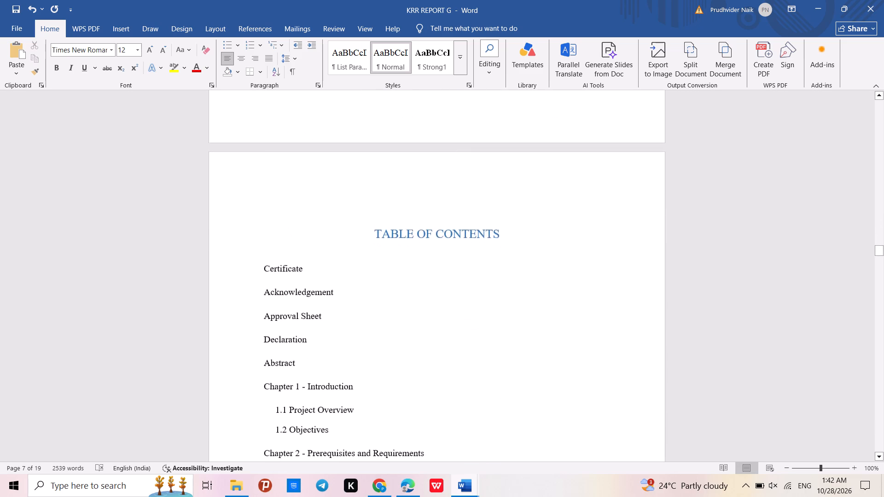
scroll(442, 225, down, 3)
scroll(442, 225, up, 2)
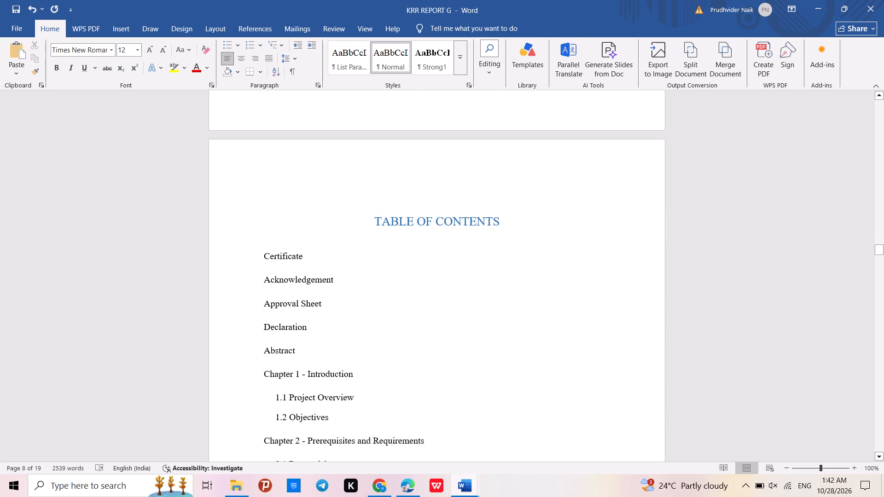
drag(271, 198, 393, 496)
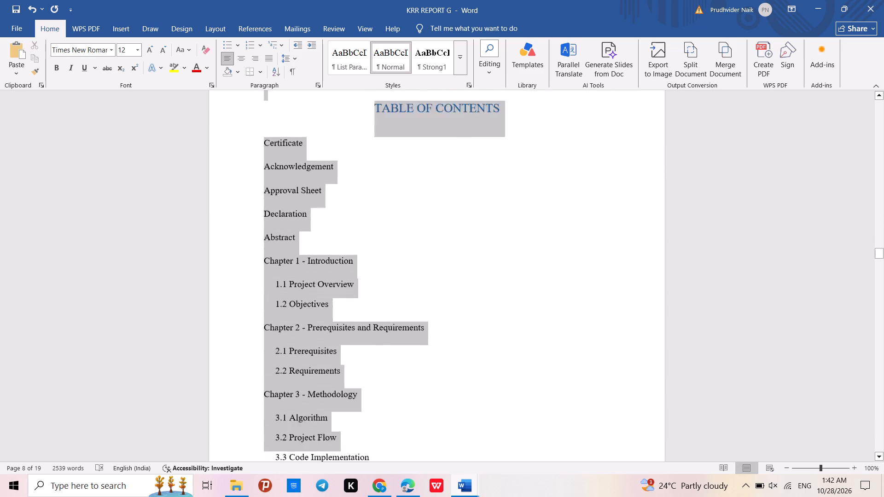
drag(393, 496, 339, 248)
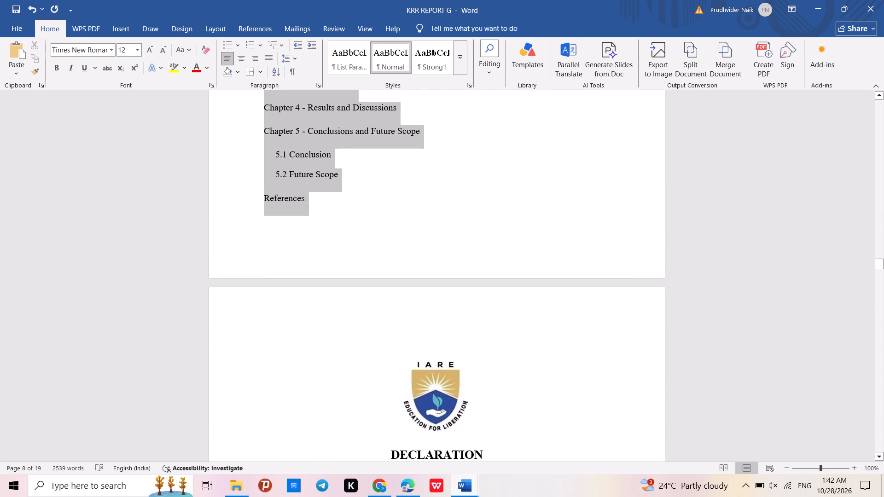
key(BackSpace)
Delete the duplicate Declaration with the IARE logo that precedes the Abstract.
scroll(339, 248, up, 1)
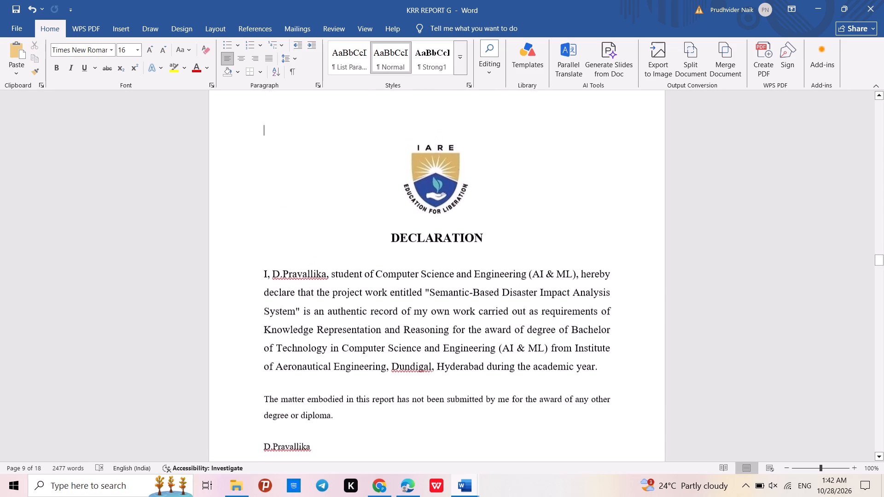
scroll(339, 248, up, 2)
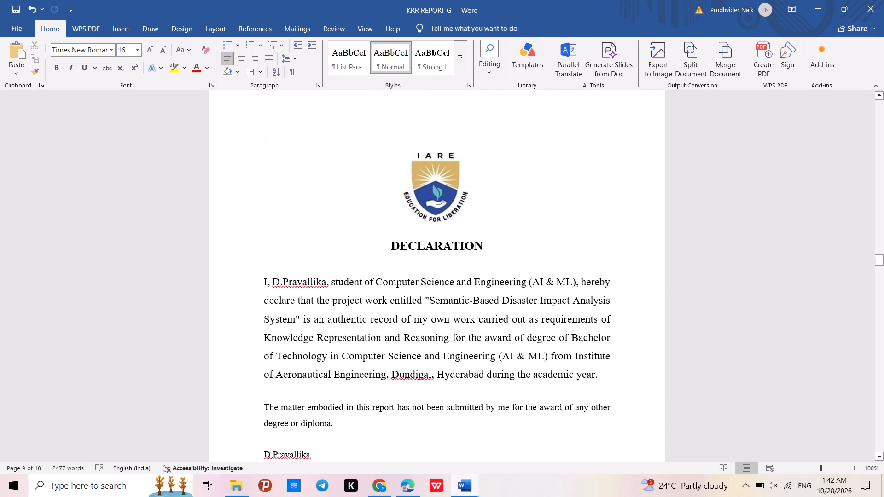
drag(258, 117, 316, 384)
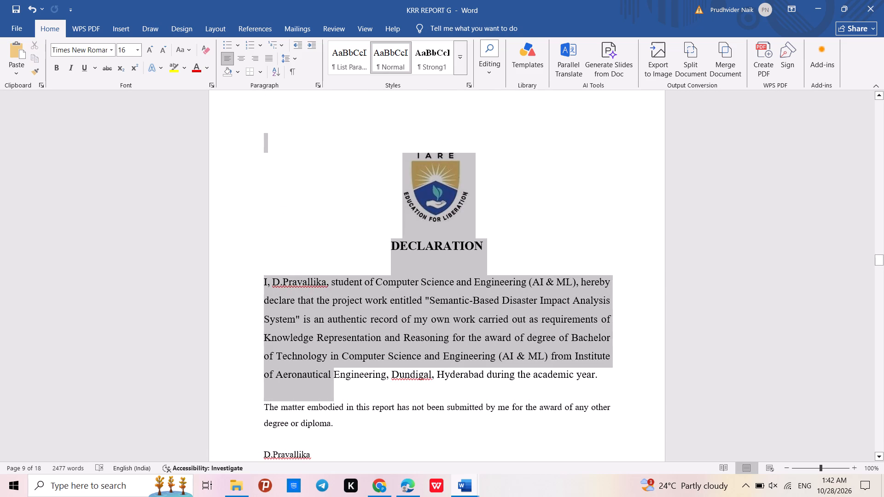
drag(316, 384, 321, 364)
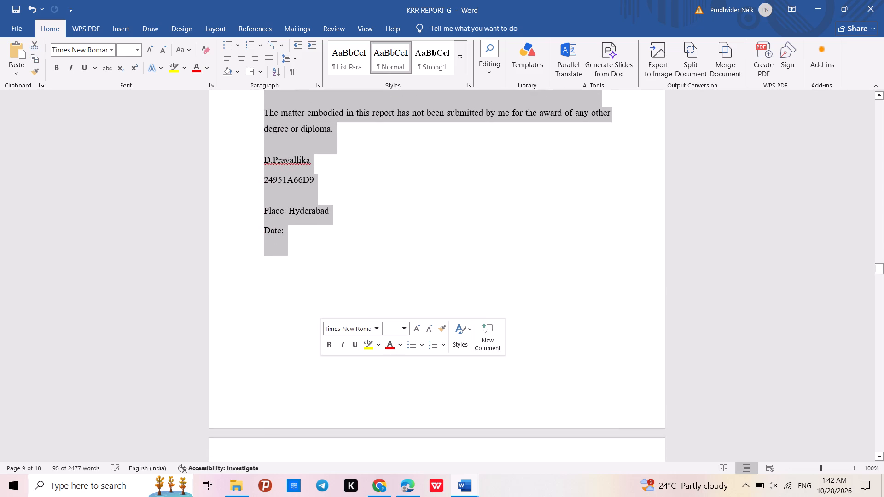
key(BackSpace)
Remove the empty line above the ABSTRACT heading and push the heading down with eight blank lines.
scroll(321, 364, up, 1)
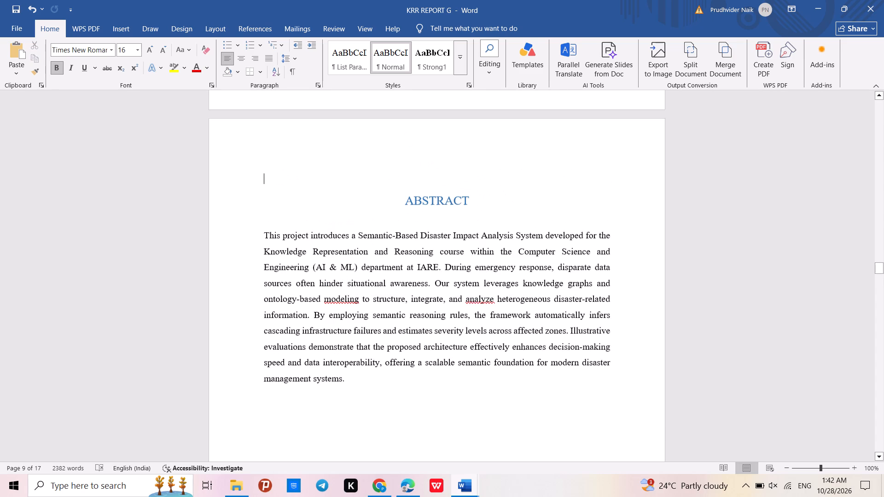
scroll(321, 364, up, 1)
key(Delete)
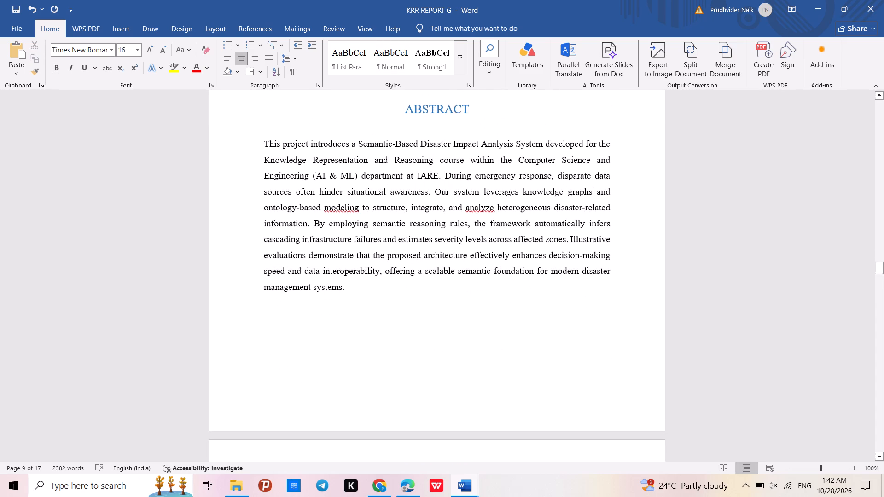
key(Return)
key(Return)
key(Return)
key(Return)
key(Return)
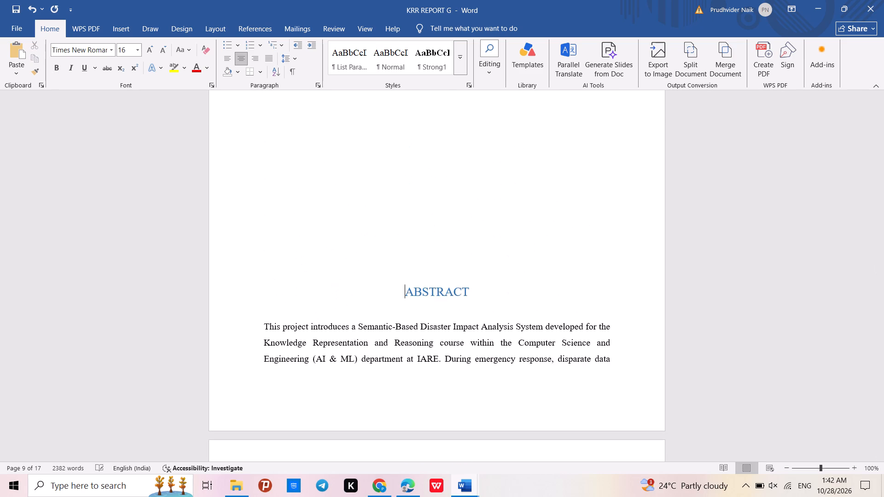
key(Return)
key(Return)
key(Return)
Review the page layout from the Acknowledgement through the Abstract and into Chapters 1 and 2.
scroll(321, 364, up, 2)
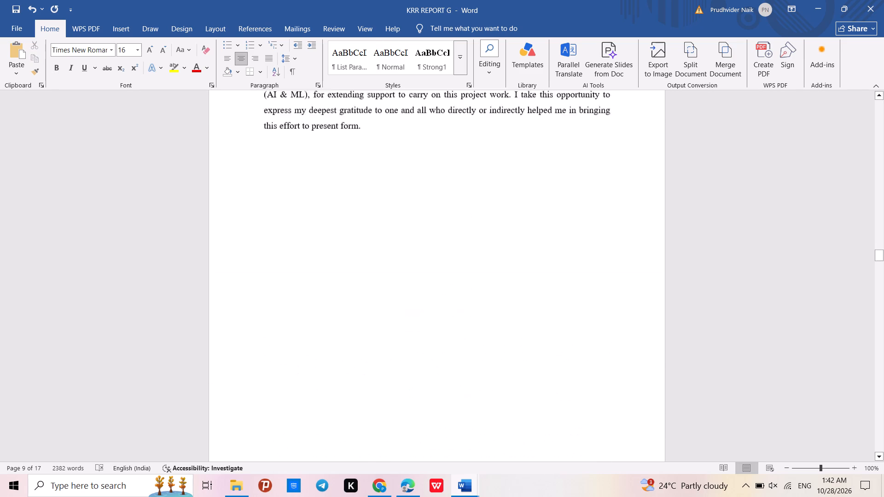
scroll(321, 364, down, 2)
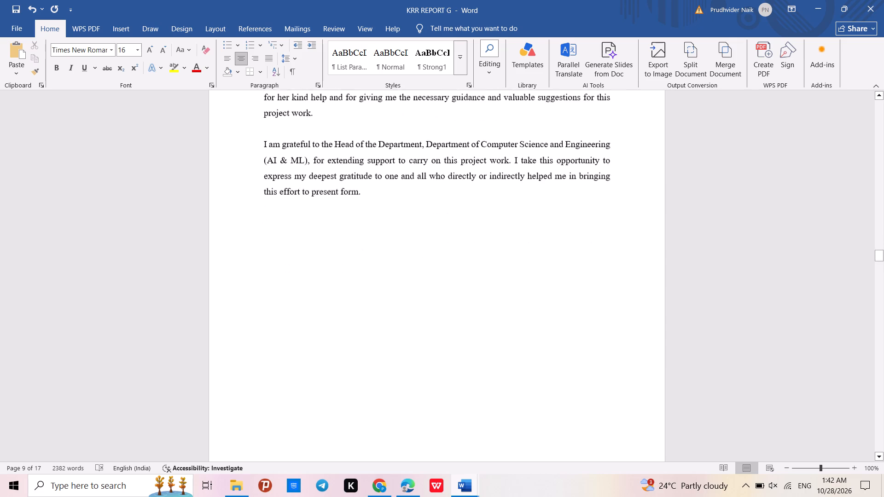
scroll(321, 364, down, 9)
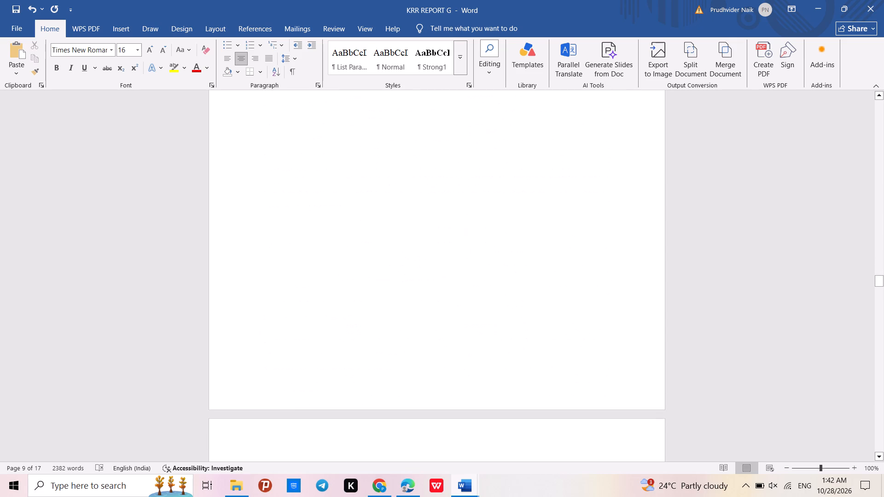
scroll(321, 364, down, 3)
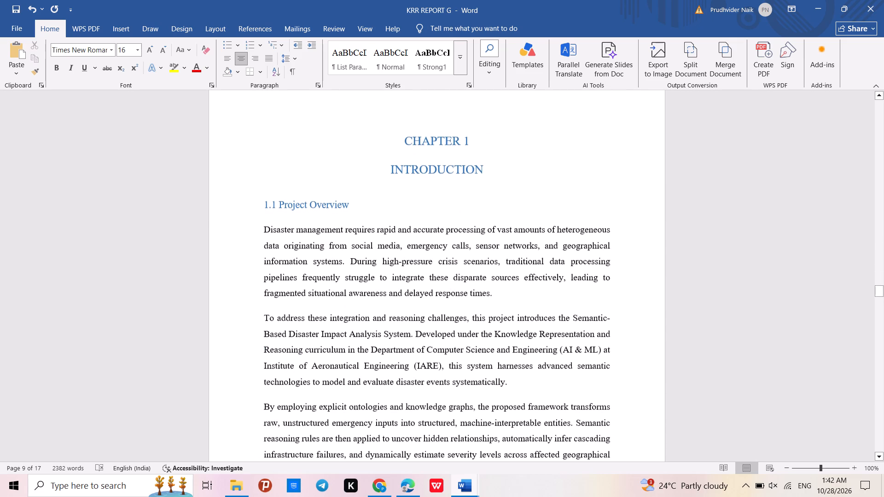
scroll(321, 364, down, 2)
click(306, 341)
scroll(306, 341, down, 1)
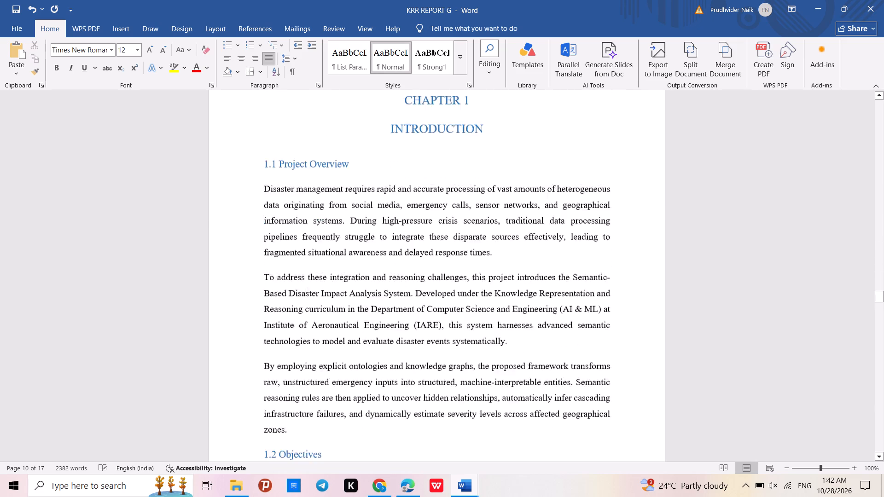
scroll(306, 341, down, 7)
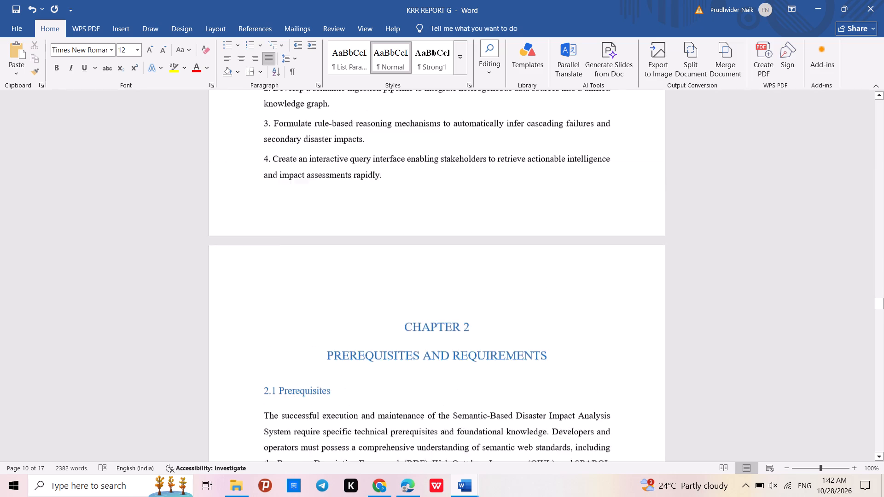
scroll(306, 341, down, 5)
Review the front pages again, checking the Acknowledgement, Certificate, Declaration and project title pages.
scroll(306, 341, up, 1)
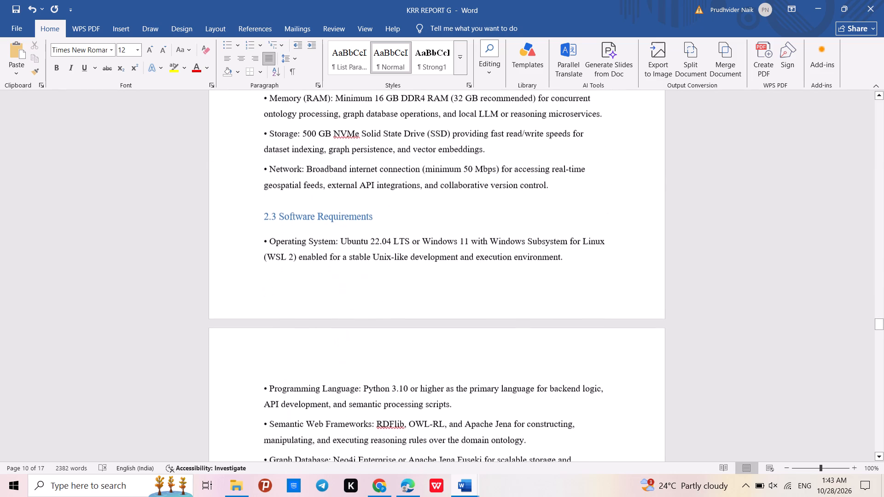
scroll(306, 341, up, 19)
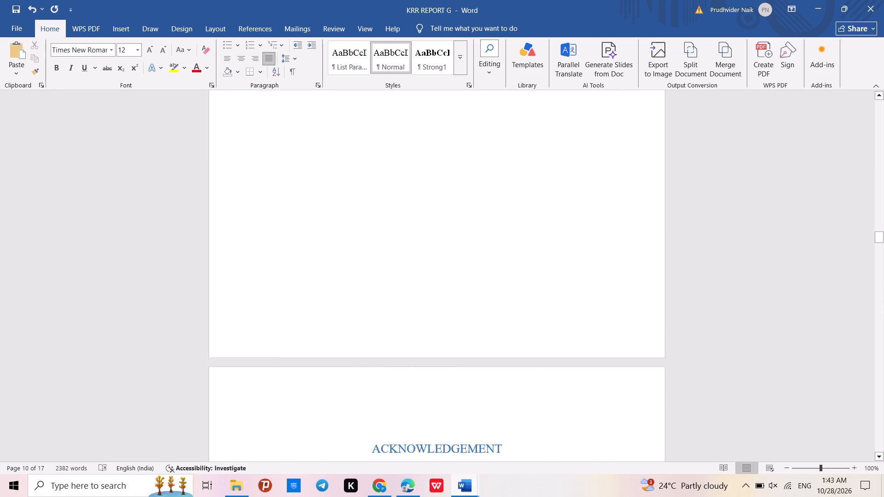
scroll(306, 341, up, 7)
scroll(306, 341, down, 4)
scroll(306, 341, up, 3)
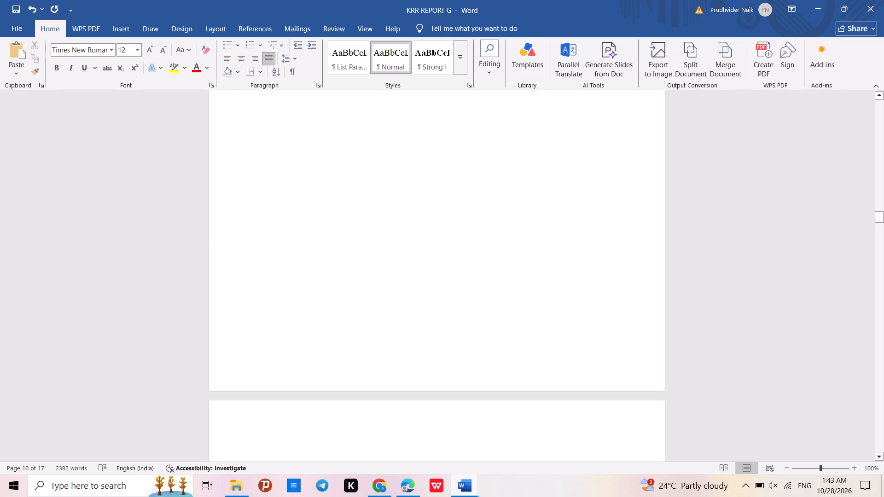
scroll(306, 341, up, 5)
scroll(306, 341, down, 1)
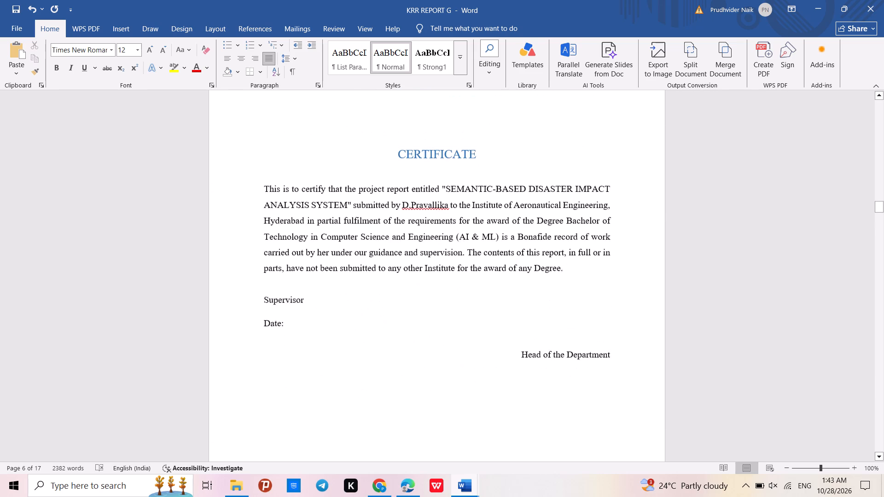
scroll(306, 341, down, 1)
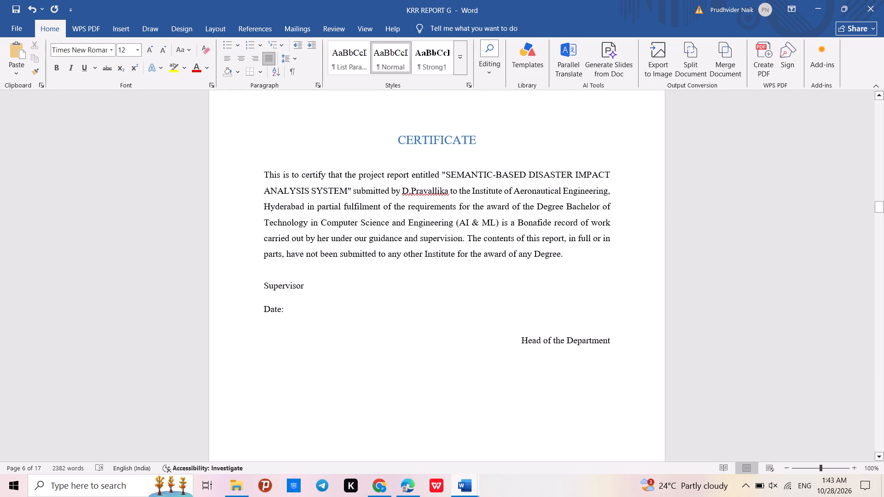
click(522, 337)
drag(522, 337, 473, 314)
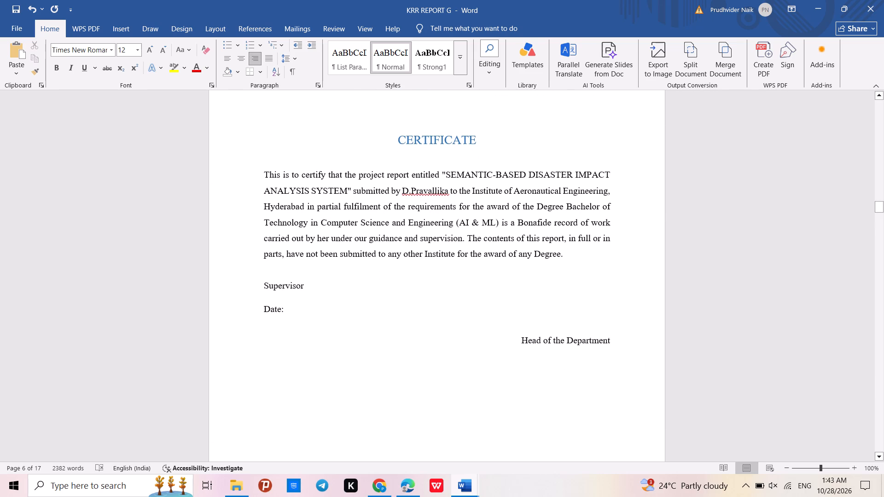
drag(473, 314, 416, 316)
scroll(416, 316, up, 10)
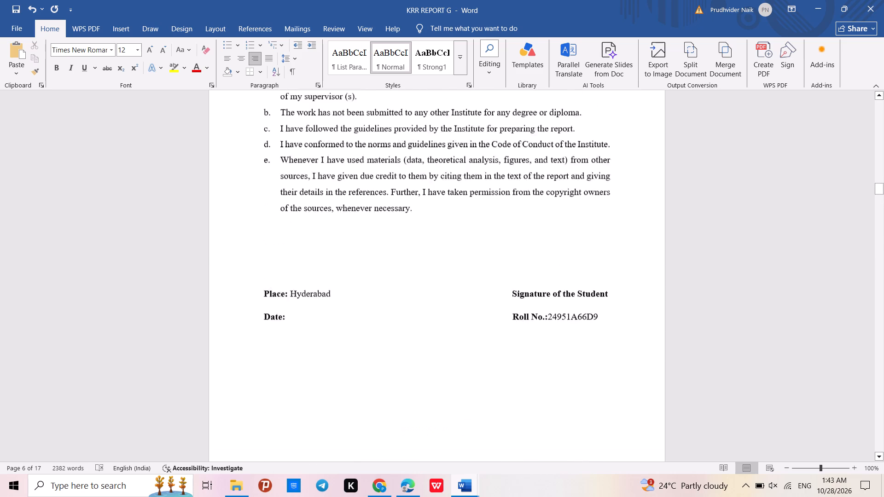
scroll(416, 316, up, 10)
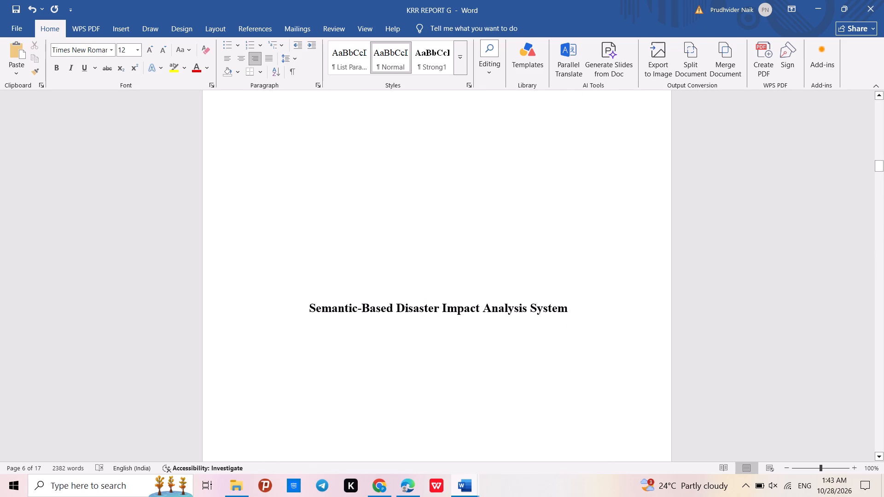
Move the answers for table rows 10 to 12 from TOC REPORT G into the matching empty cells of KRR REPORT G.
scroll(416, 316, up, 11)
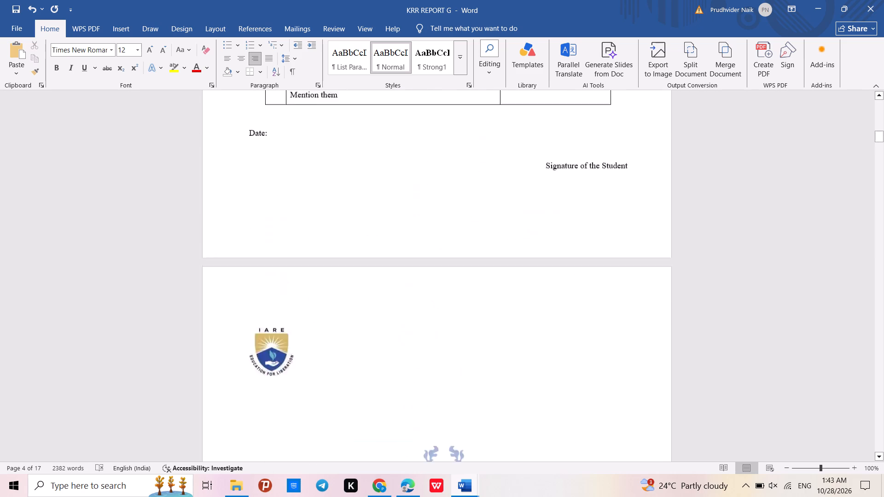
scroll(416, 316, up, 8)
scroll(416, 316, down, 1)
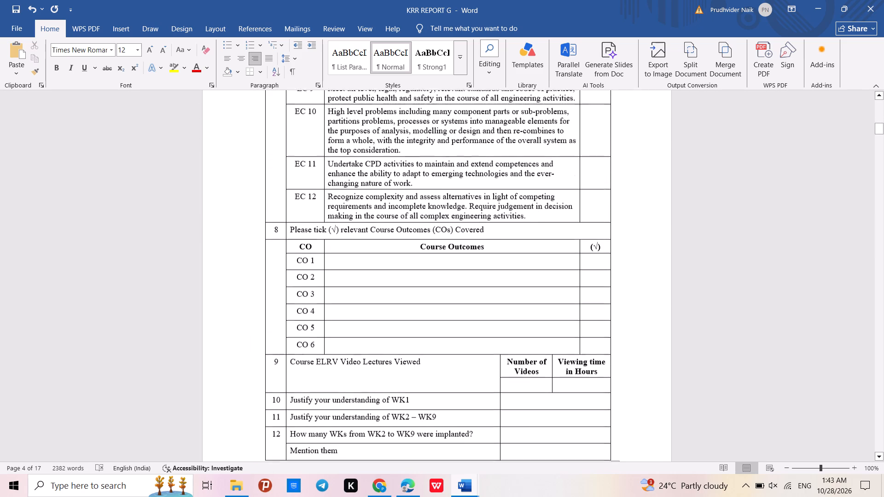
click(474, 475)
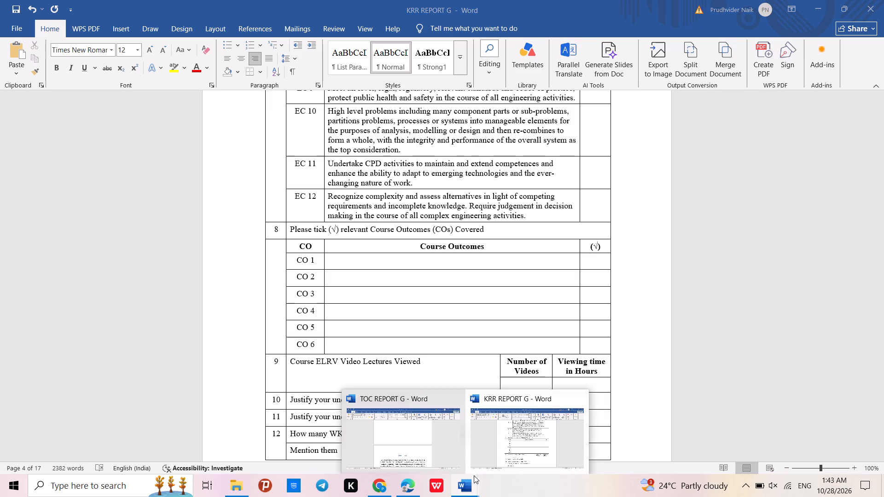
click(430, 452)
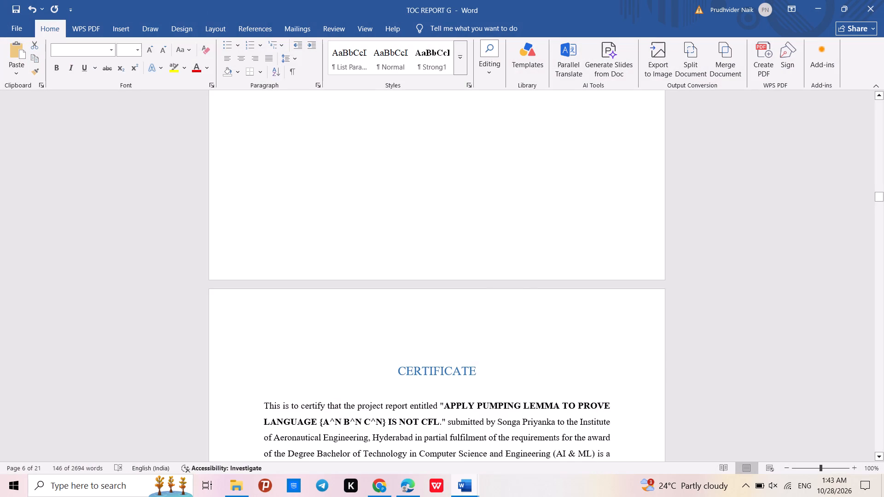
scroll(421, 341, up, 16)
scroll(421, 341, up, 13)
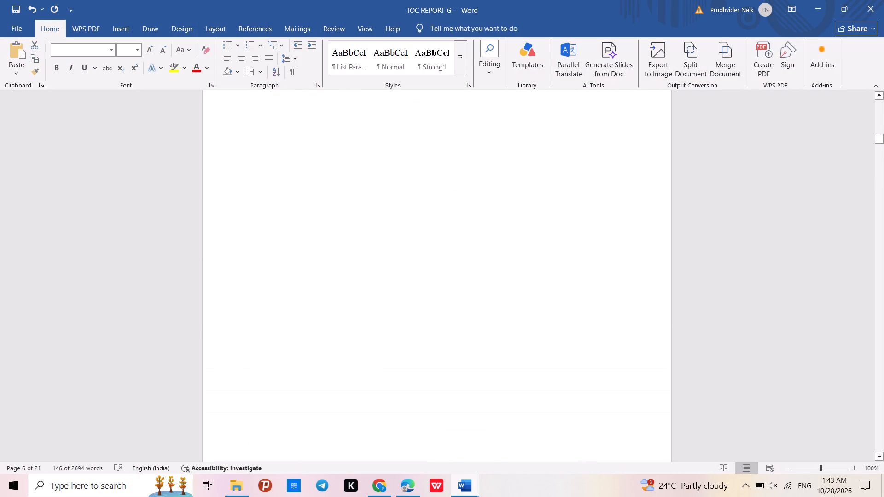
scroll(421, 341, up, 6)
scroll(421, 341, down, 1)
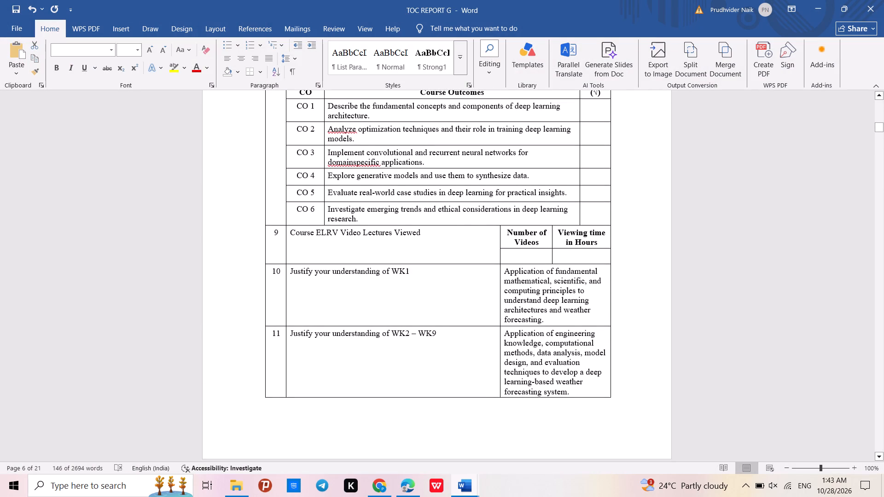
drag(504, 268, 547, 383)
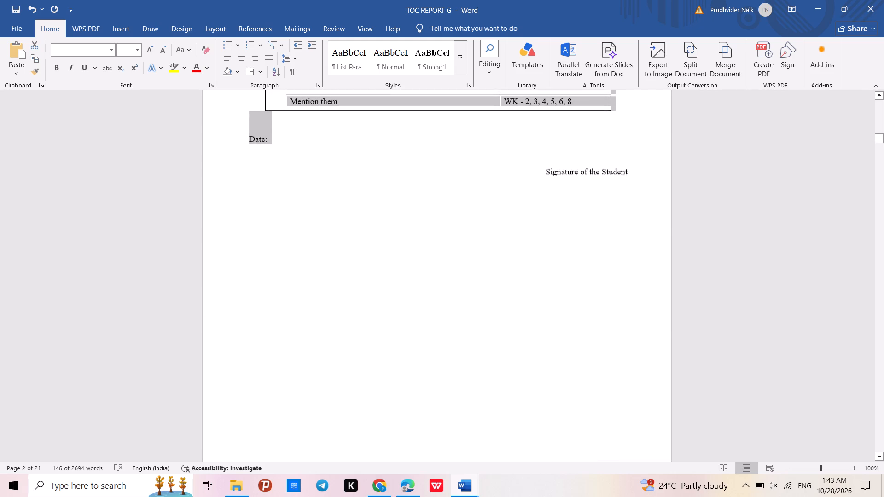
drag(547, 383, 593, 102)
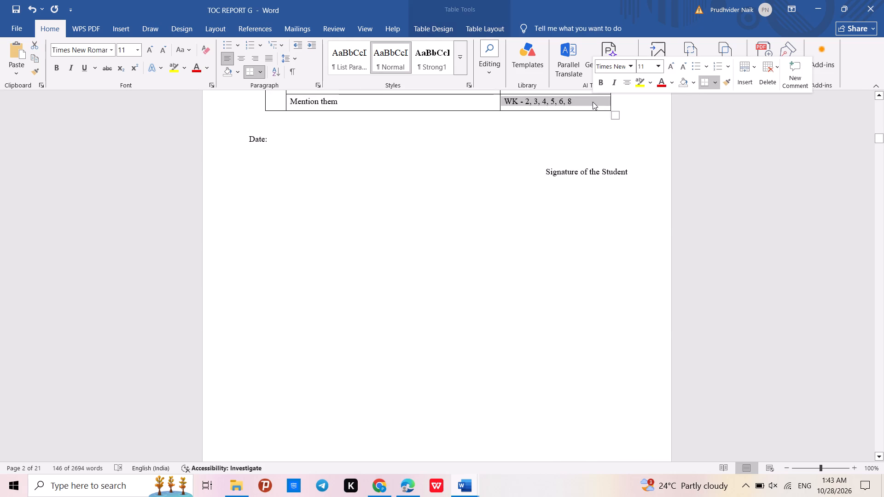
scroll(593, 102, up, 3)
drag(556, 122, 486, 422)
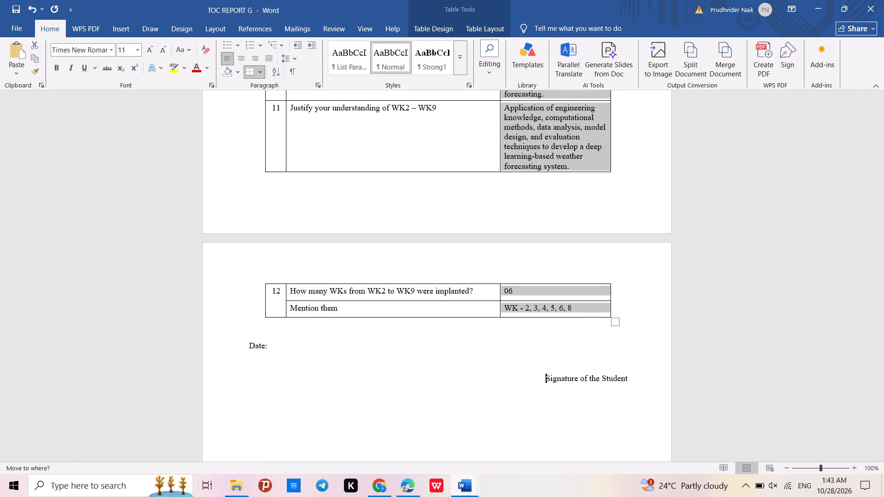
drag(486, 422, 486, 442)
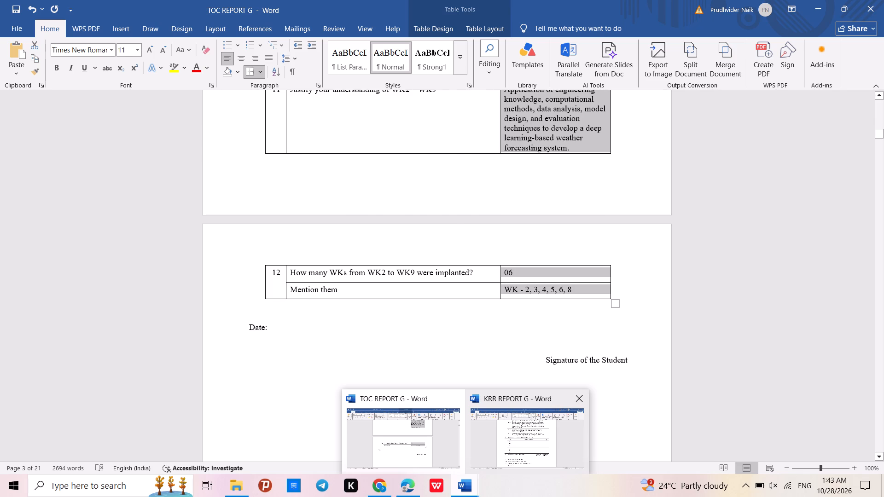
drag(486, 442, 525, 395)
scroll(525, 395, down, 2)
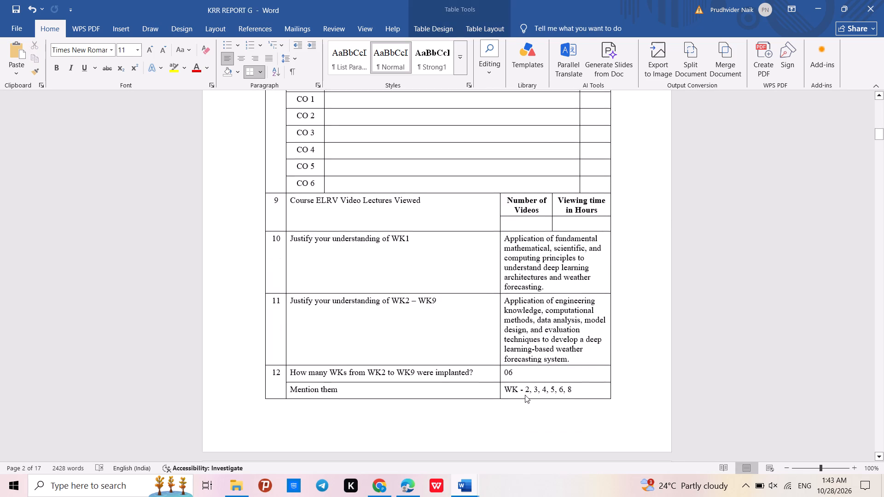
scroll(525, 395, up, 2)
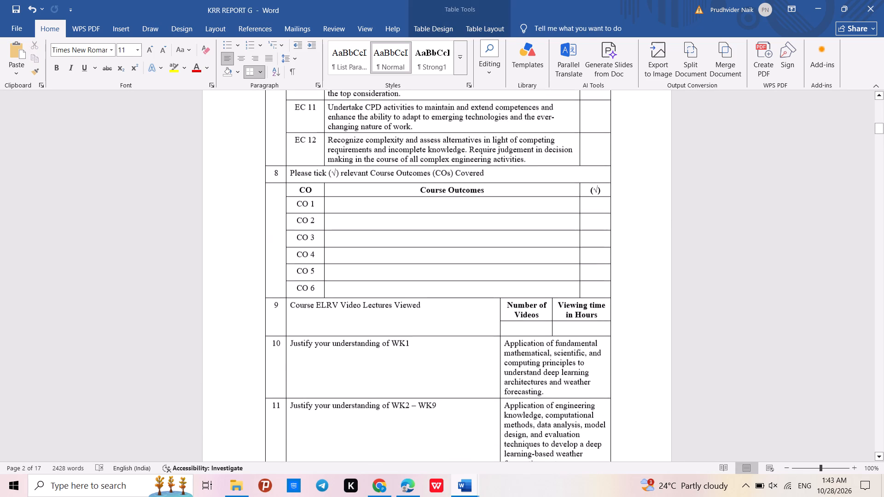
Move the CO 1 to CO 6 course outcome descriptions from TOC REPORT G into the empty Course Outcomes cells of KRR REPORT G.
click(434, 448)
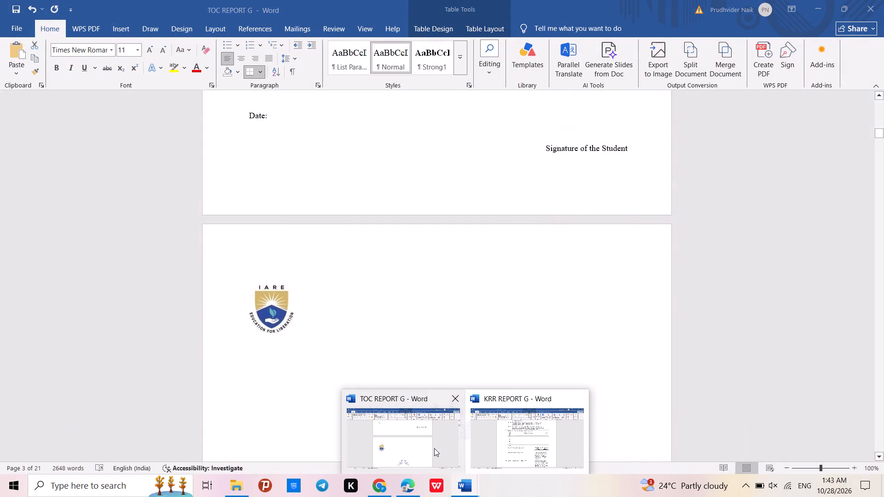
scroll(434, 448, up, 3)
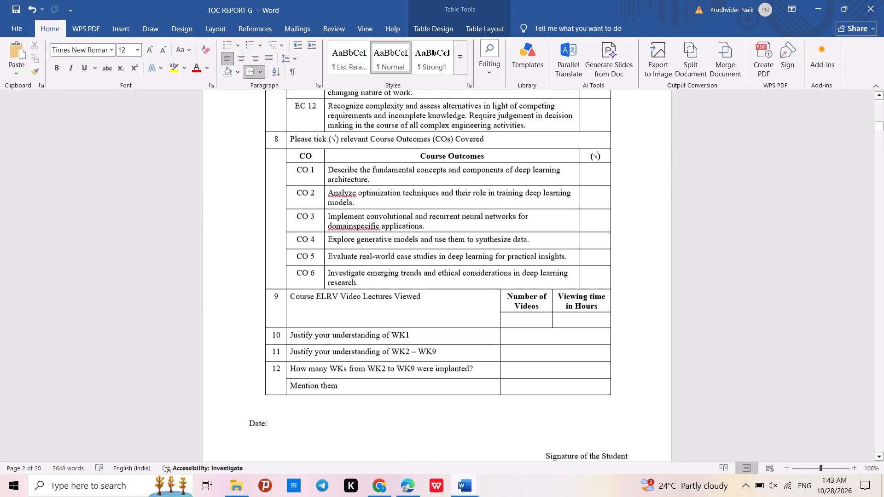
scroll(434, 448, up, 2)
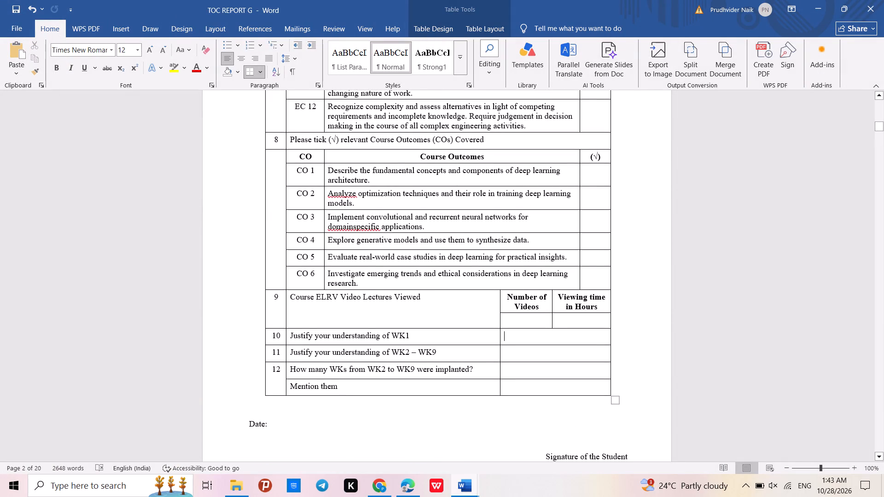
click(479, 466)
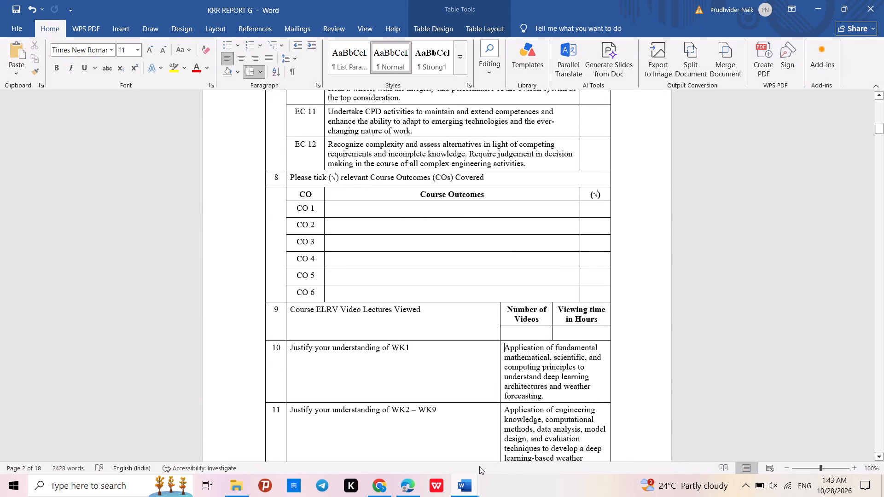
click(423, 438)
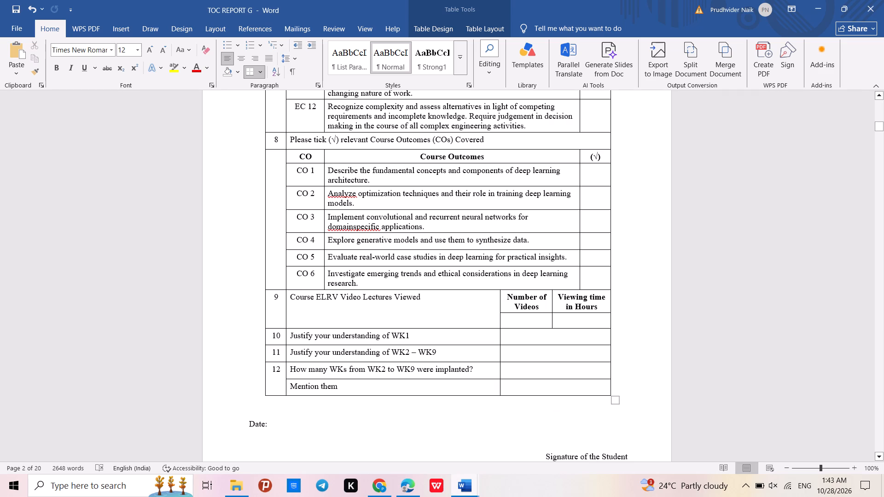
drag(329, 171, 375, 286)
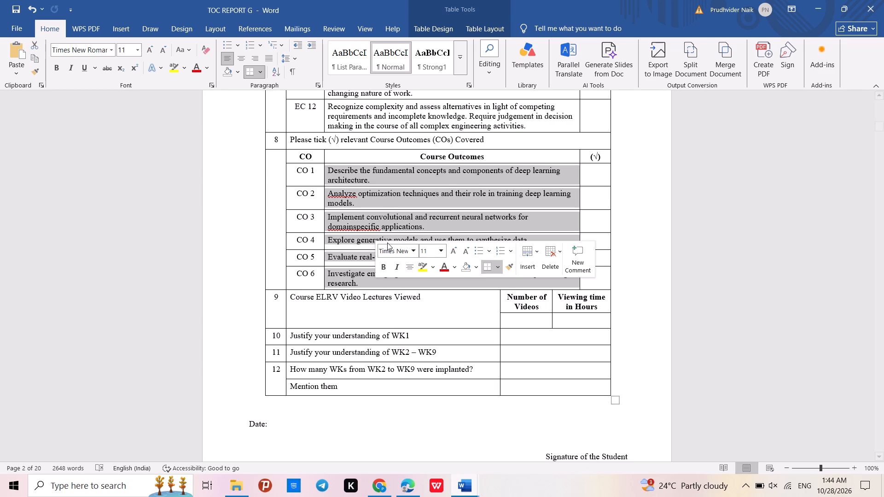
drag(366, 195, 434, 418)
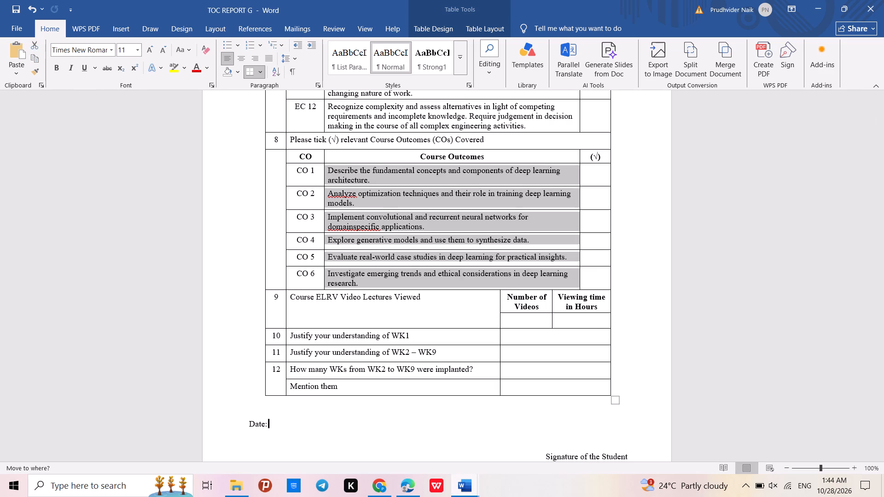
drag(434, 418, 482, 462)
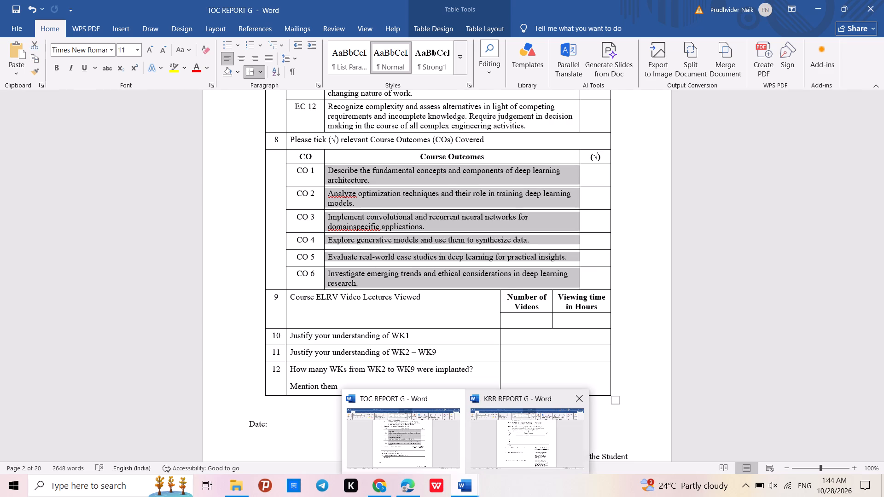
drag(482, 462, 366, 212)
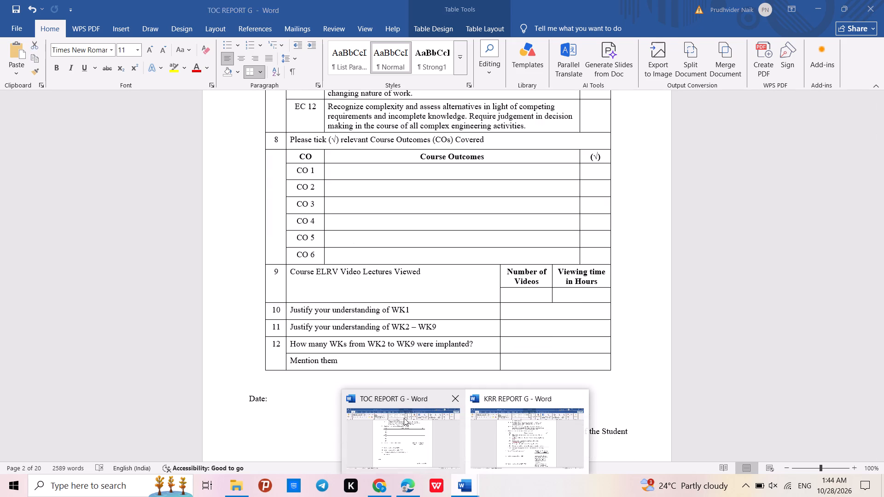
Close TOC REPORT G without saving its changes.
click(404, 418)
click(883, 0)
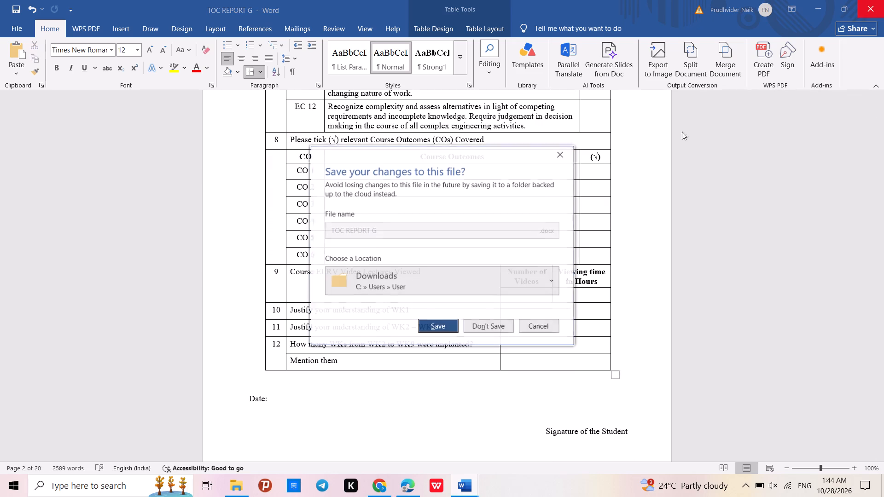
click(471, 327)
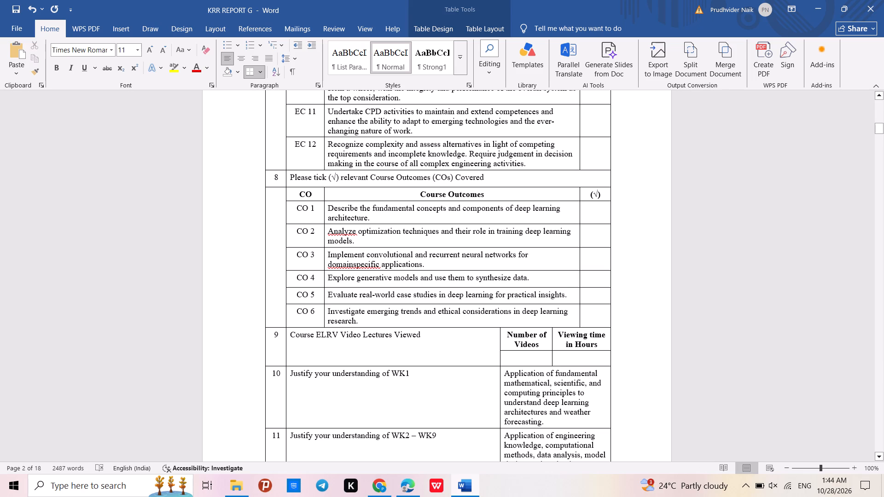
Review KRR REPORT G from the Complex Engineering Problem page through the Abstract and chapters to the References.
scroll(471, 327, down, 20)
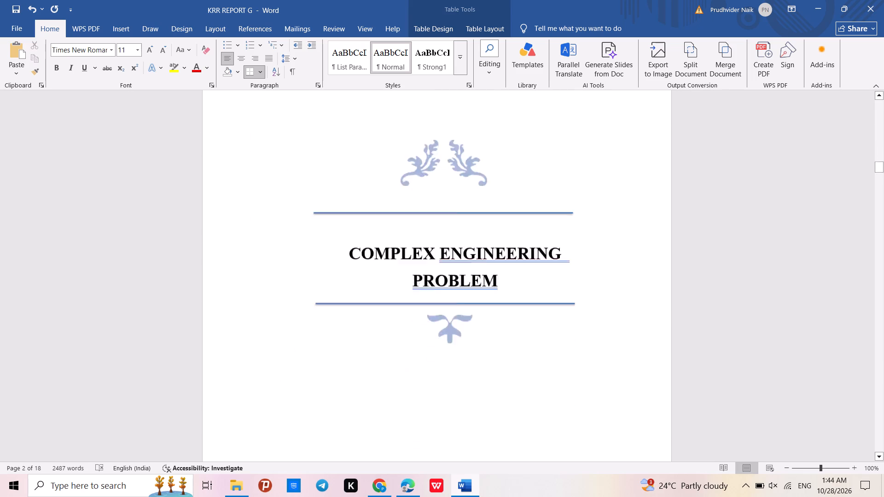
scroll(471, 327, down, 20)
scroll(471, 327, down, 5)
scroll(471, 327, down, 16)
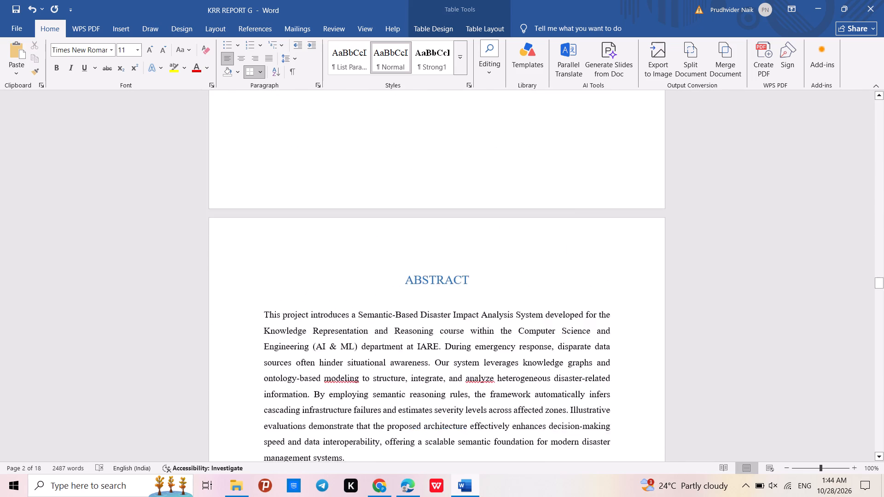
scroll(471, 327, down, 7)
scroll(471, 327, up, 6)
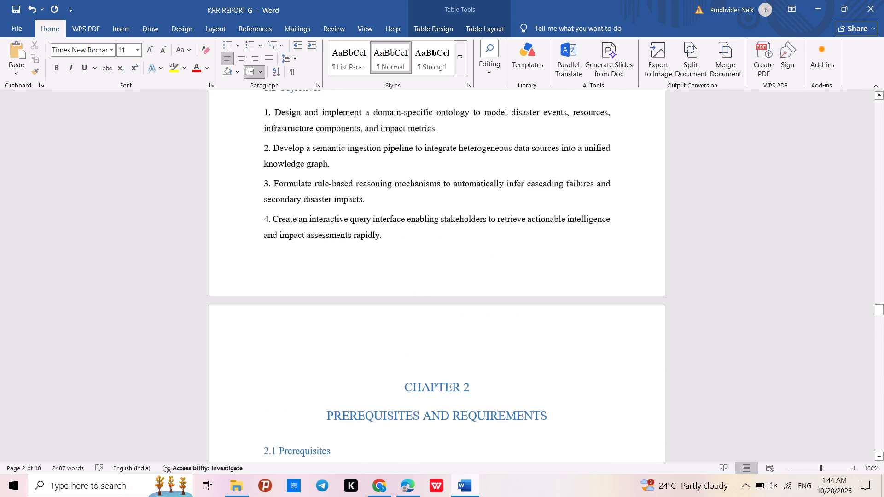
scroll(471, 327, up, 2)
scroll(471, 327, down, 10)
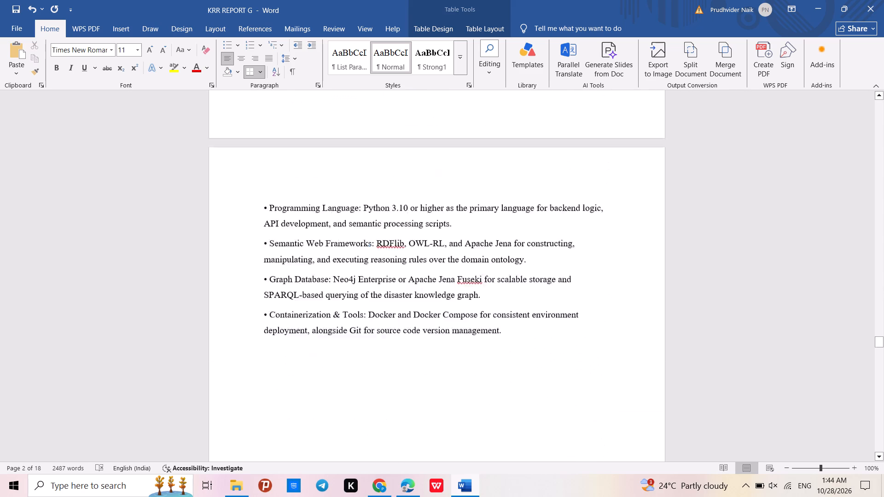
scroll(471, 327, down, 20)
scroll(471, 327, down, 11)
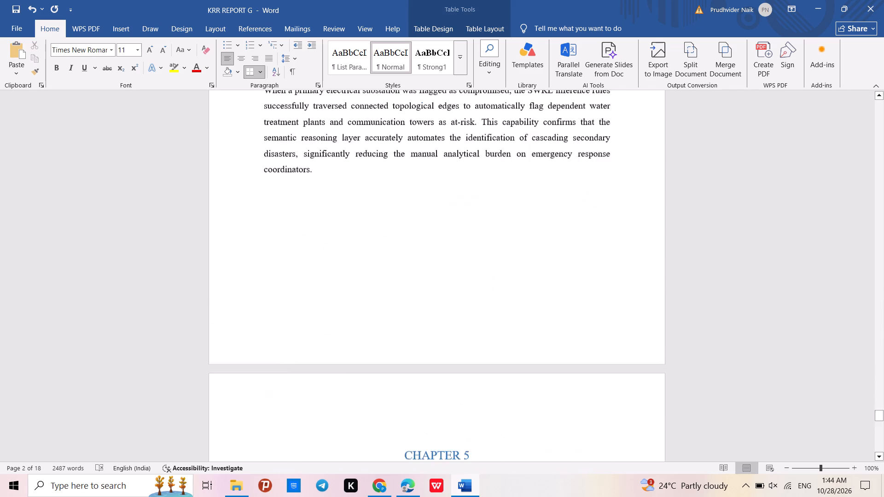
scroll(471, 327, down, 8)
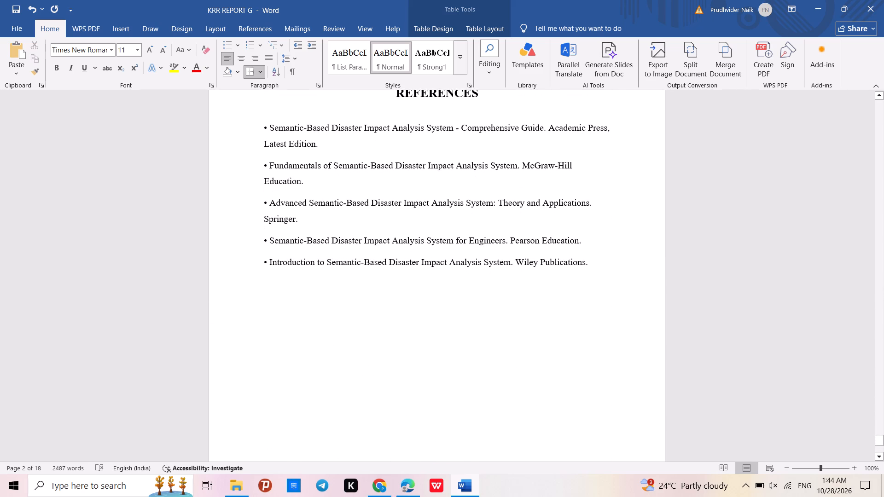
Save the report in Downloads as a Word document named KRR REPORT G.
click(9, 34)
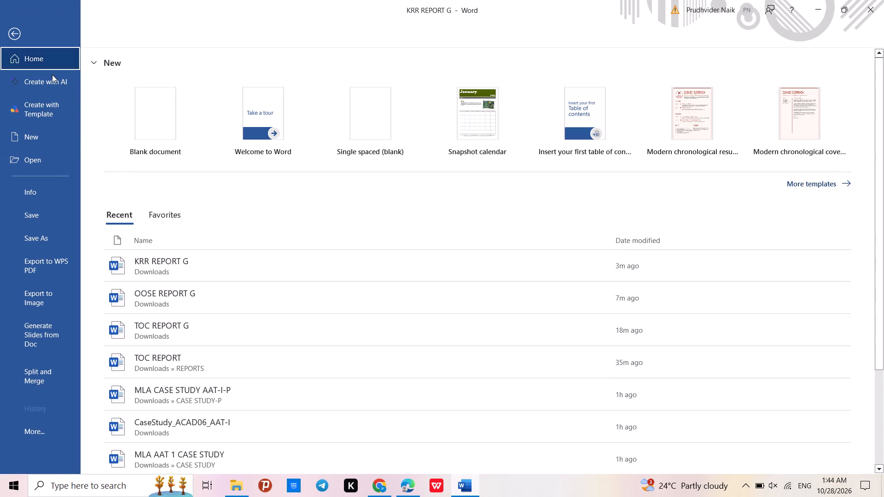
click(35, 237)
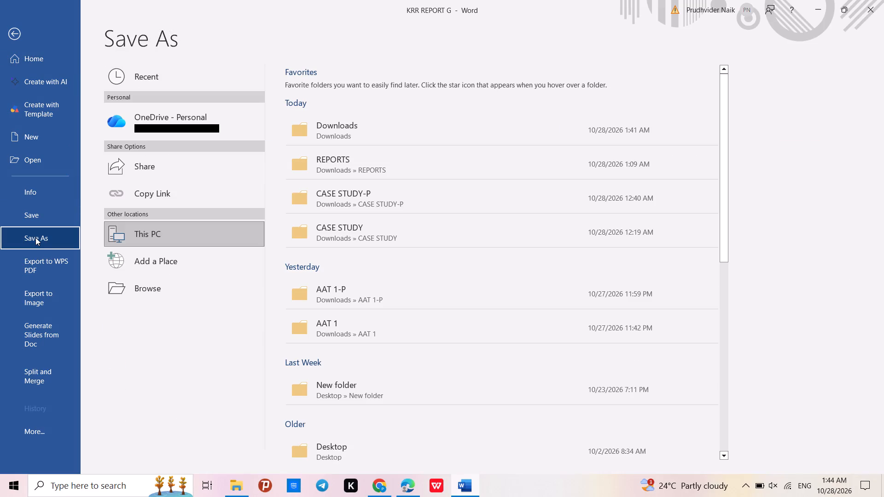
click(336, 129)
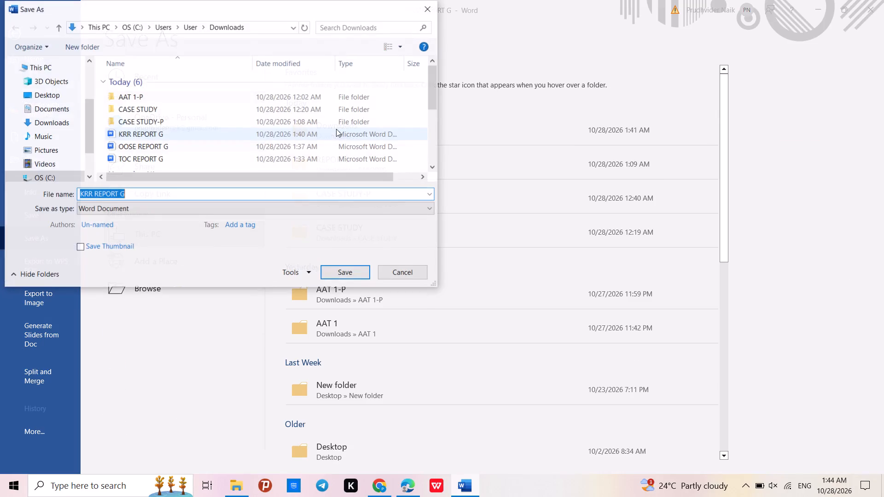
click(333, 269)
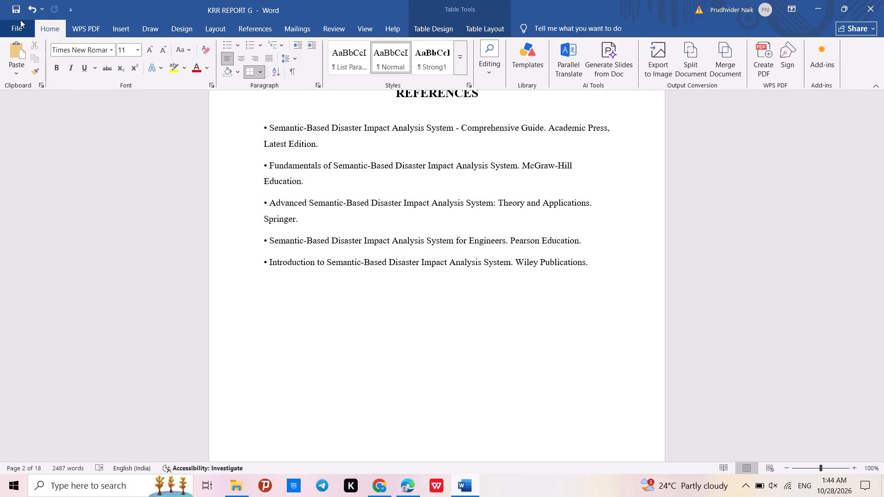
Save a PDF copy of the report in Downloads as KRR REPORT G.
click(20, 23)
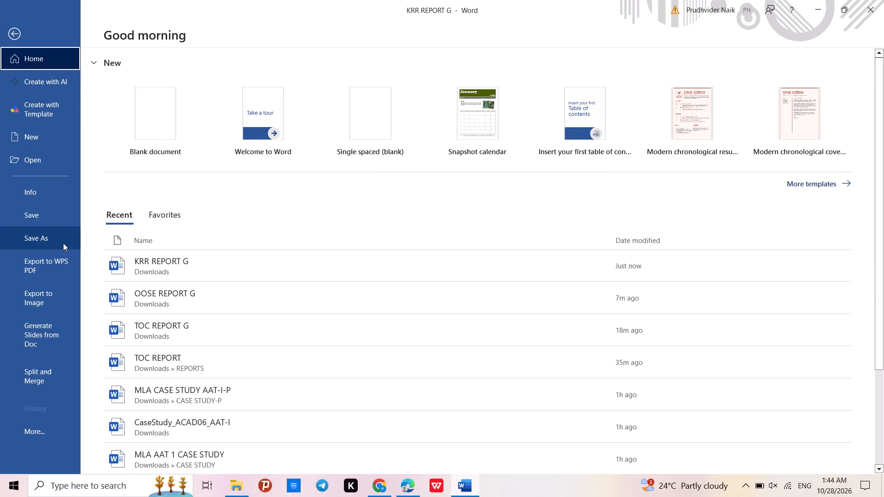
click(63, 243)
click(320, 131)
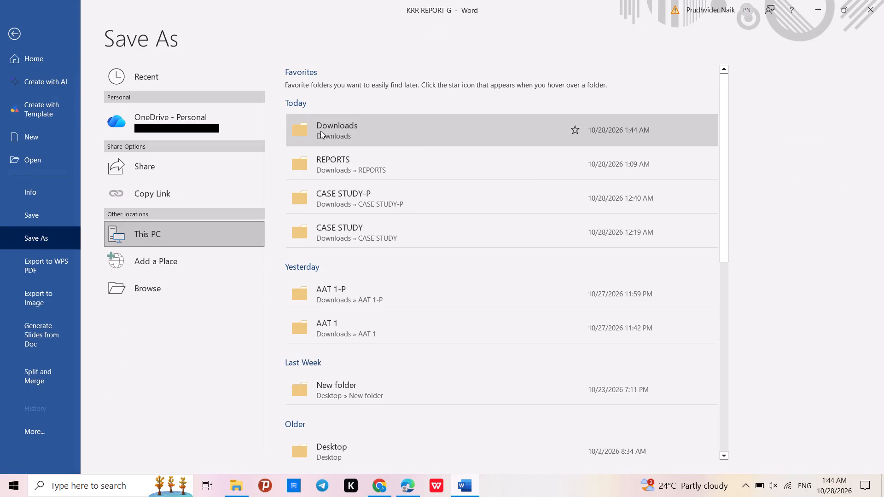
click(256, 208)
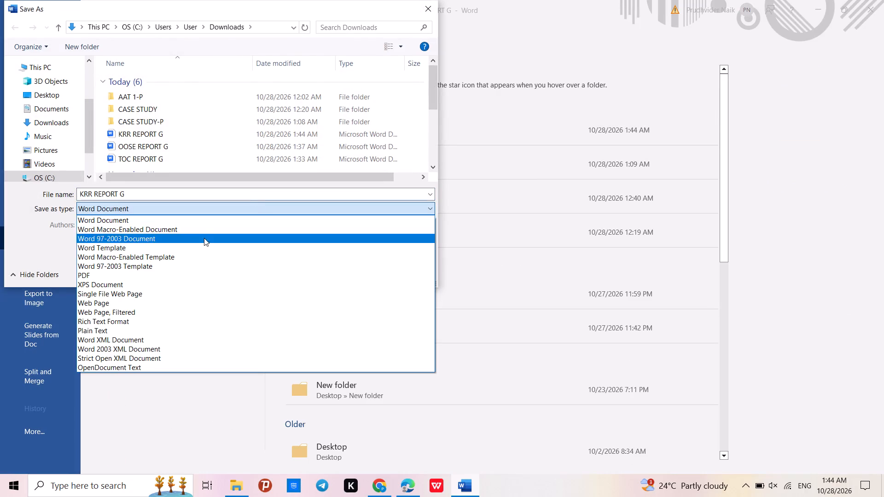
click(159, 274)
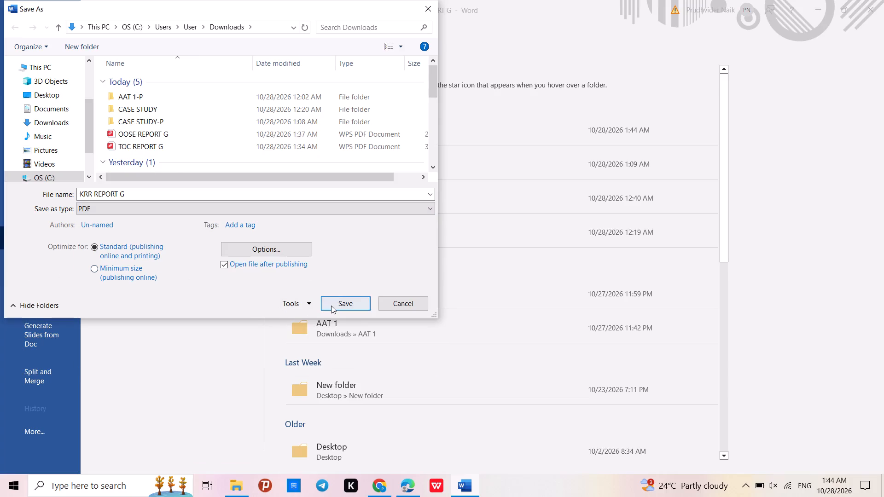
click(331, 305)
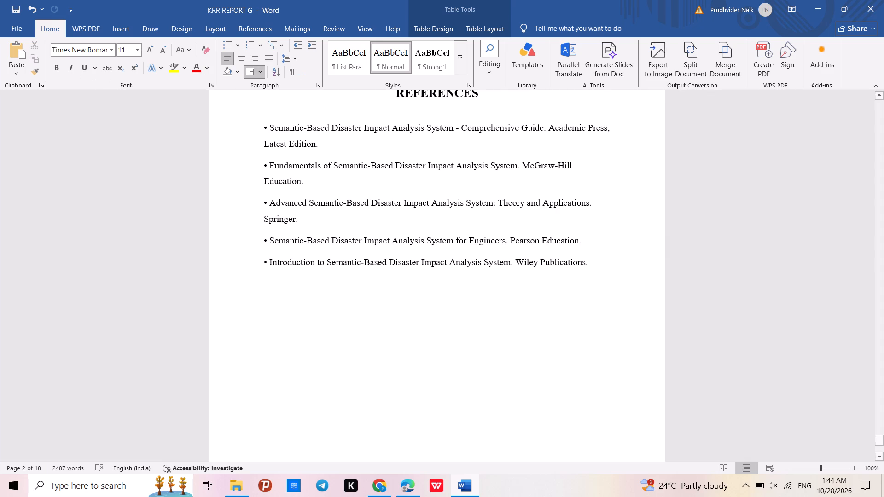
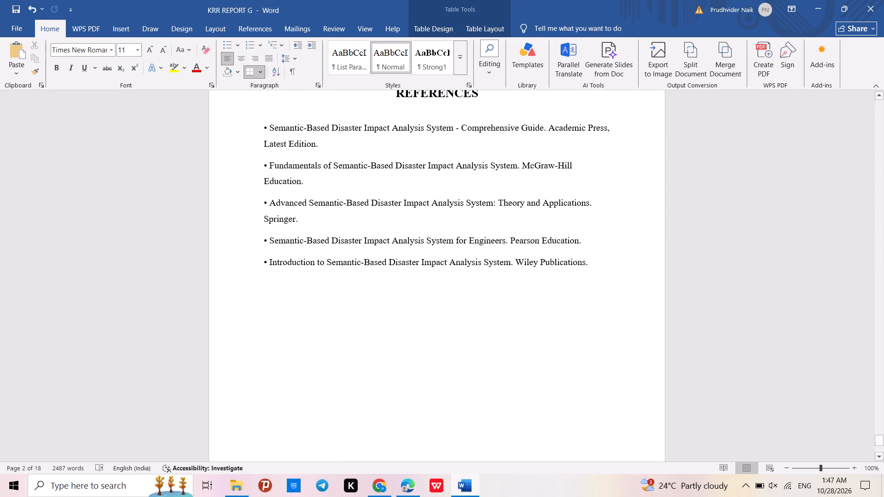
key(alt+Tab)
key(alt+Tab)
key(alt+Tab)
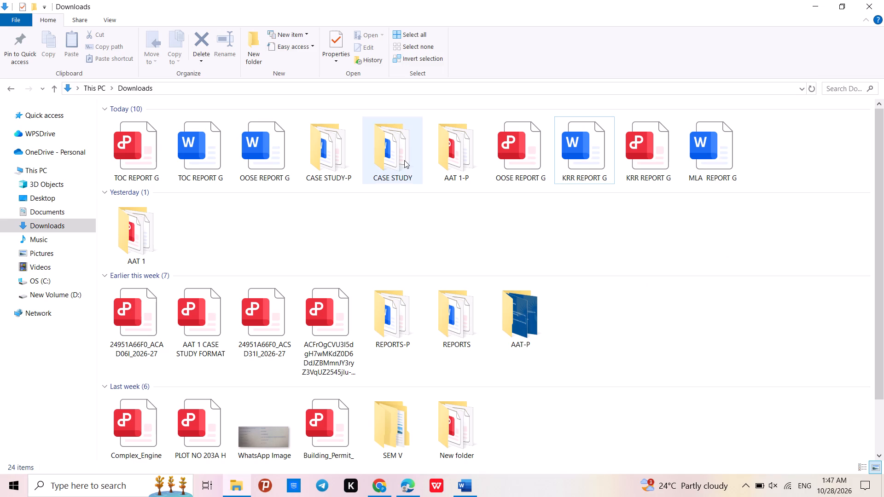
double_click(692, 161)
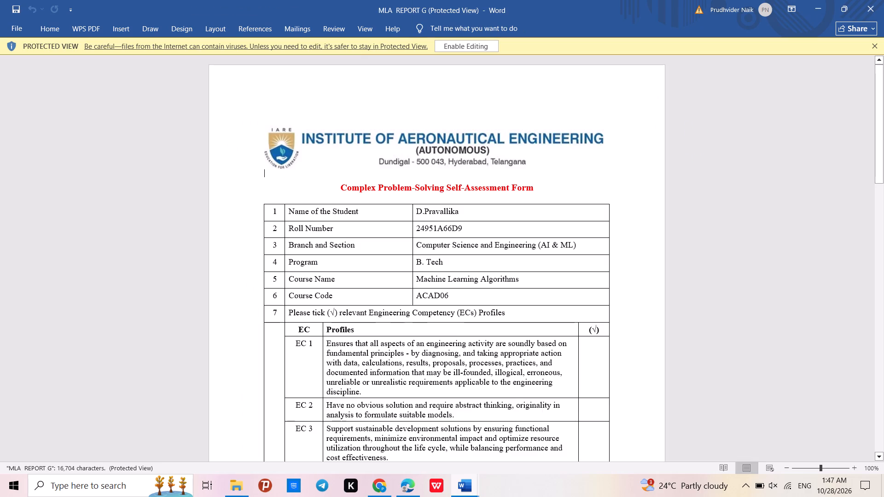
click(459, 48)
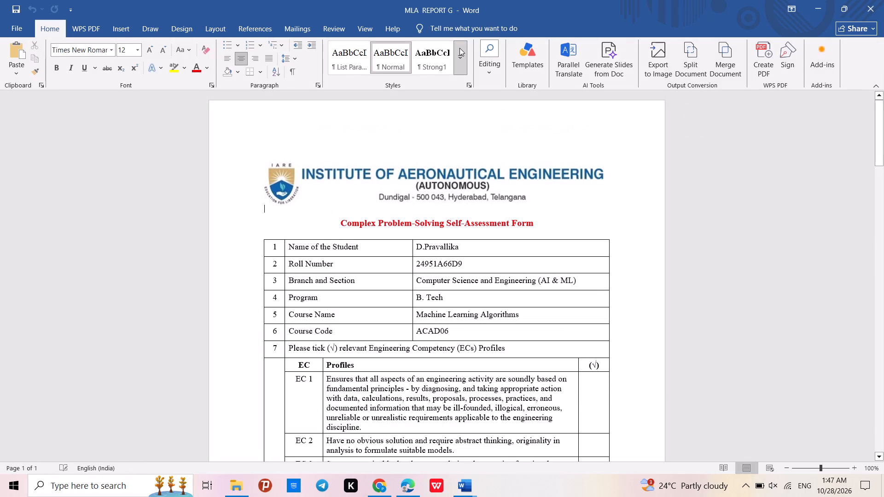
Copy the answers to rows 10 to 12 of the self-assessment form from KRR REPORT G into MLA REPORT G.
scroll(454, 244, down, 1)
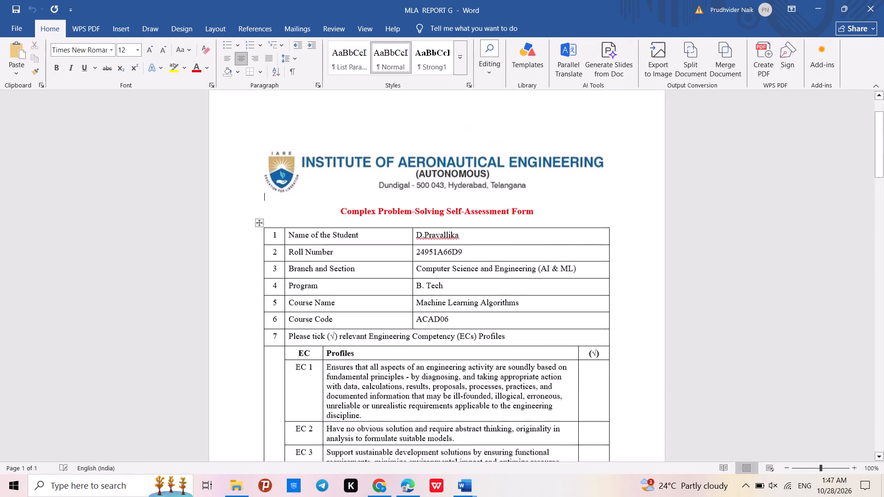
scroll(454, 244, down, 7)
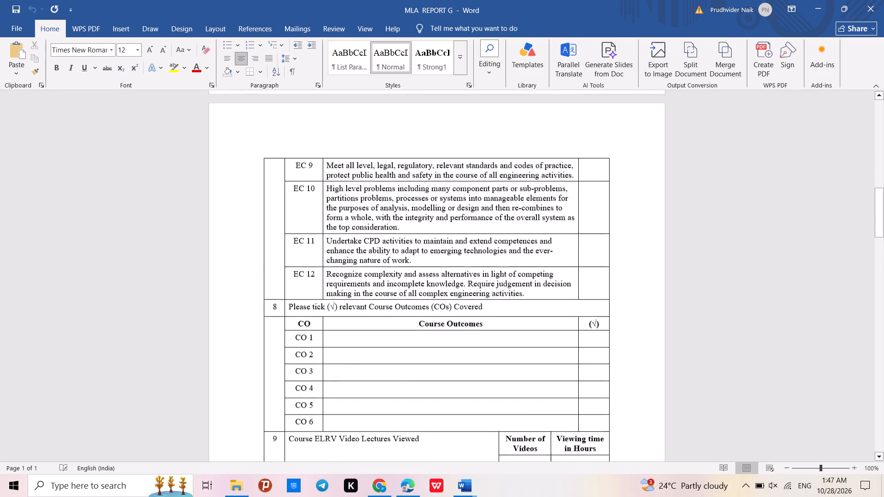
scroll(454, 244, down, 4)
key(alt+Tab)
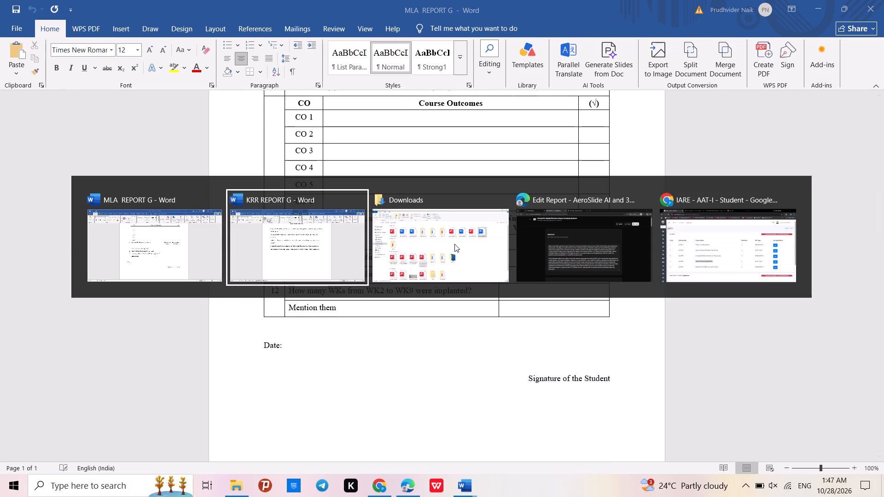
scroll(488, 250, up, 20)
scroll(488, 250, up, 16)
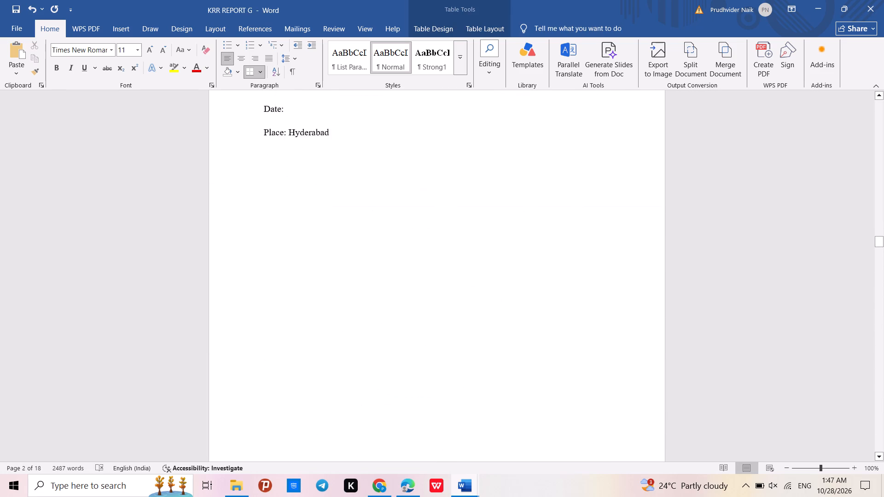
scroll(488, 250, up, 11)
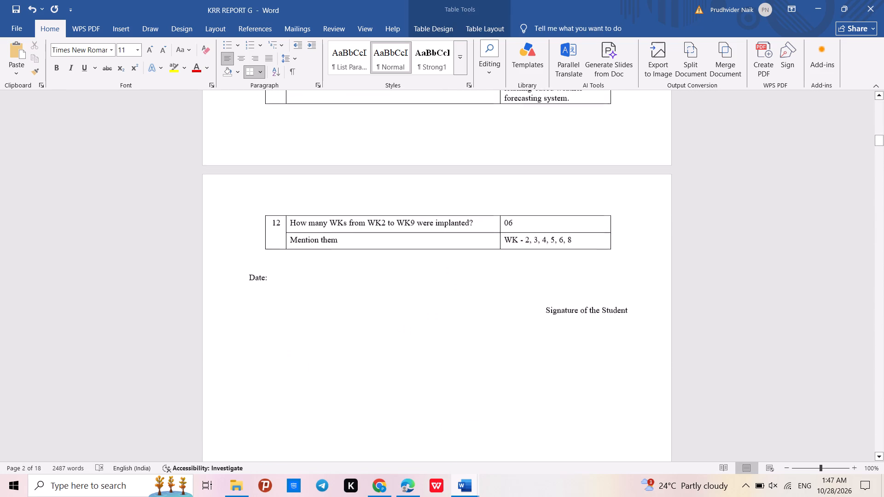
scroll(488, 250, up, 4)
scroll(488, 250, down, 1)
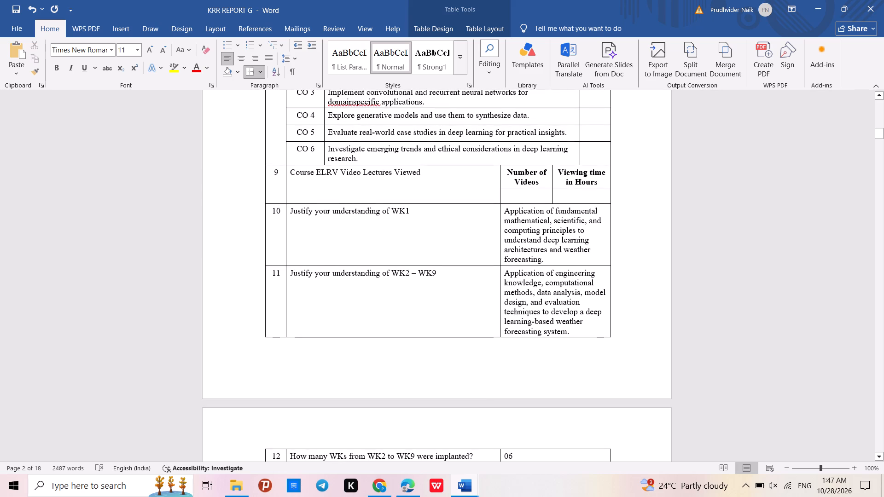
drag(506, 210, 584, 247)
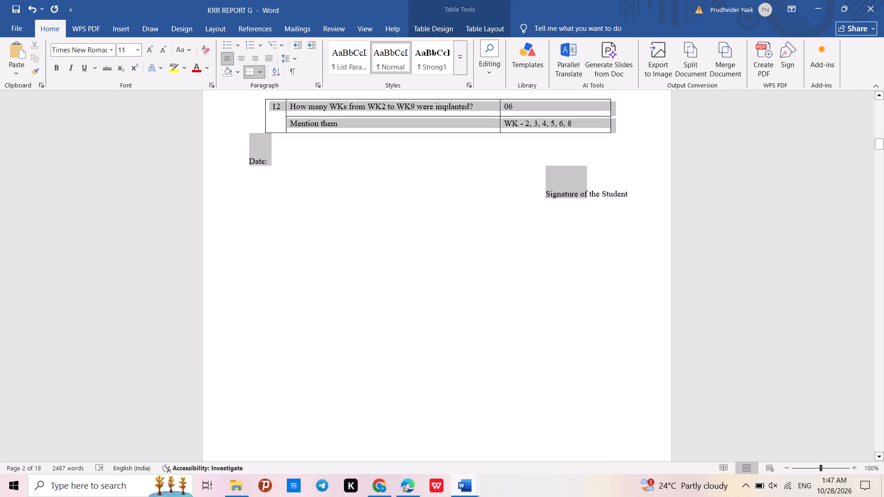
drag(584, 247, 590, 120)
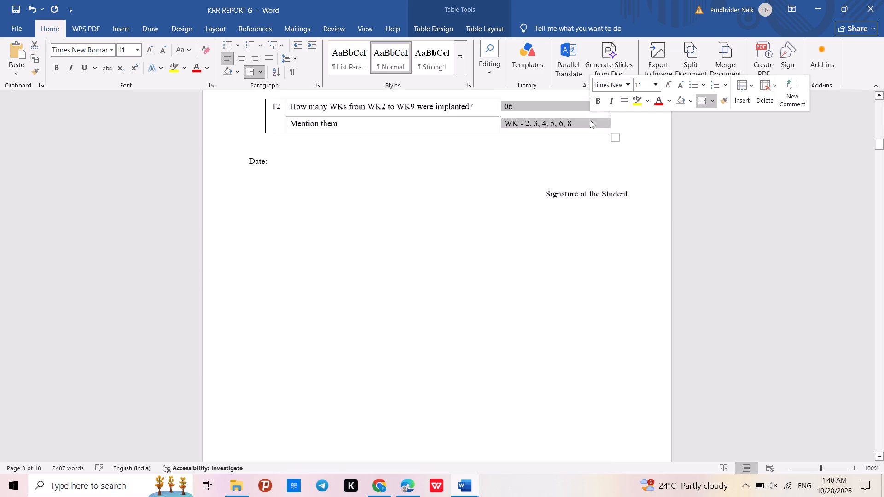
key(ctrl+c)
key(alt+Tab)
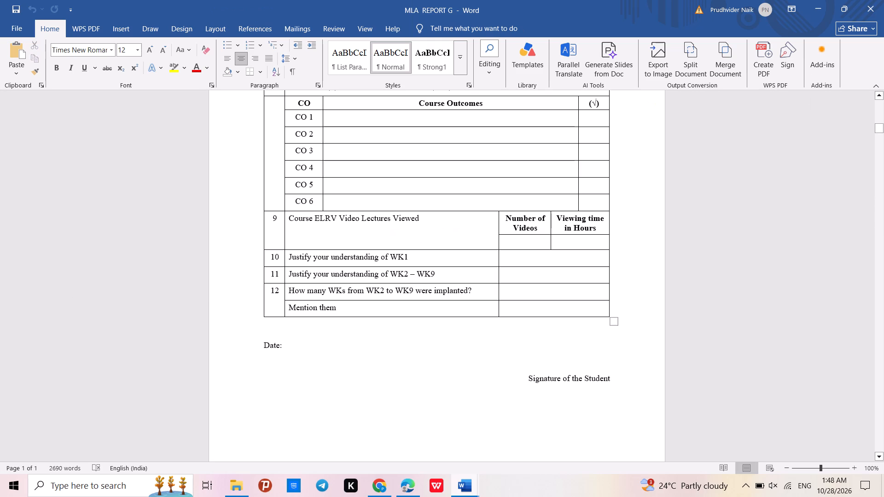
click(517, 262)
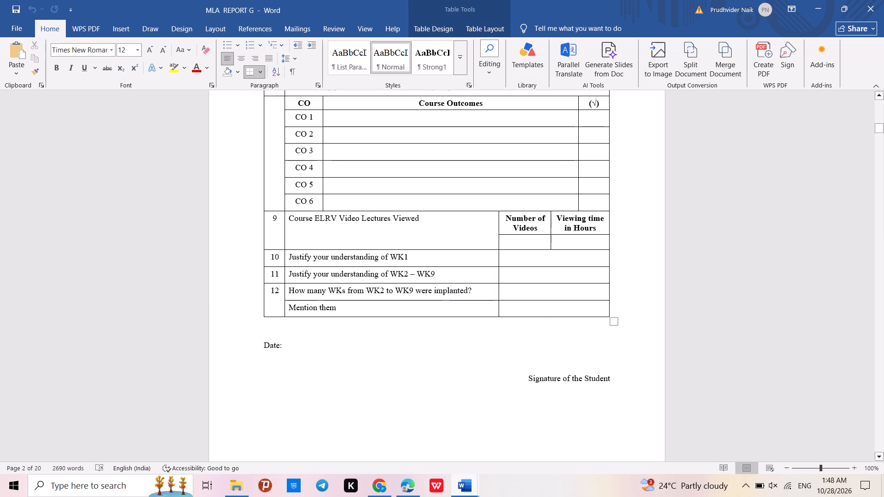
key(ctrl+v)
scroll(517, 262, down, 2)
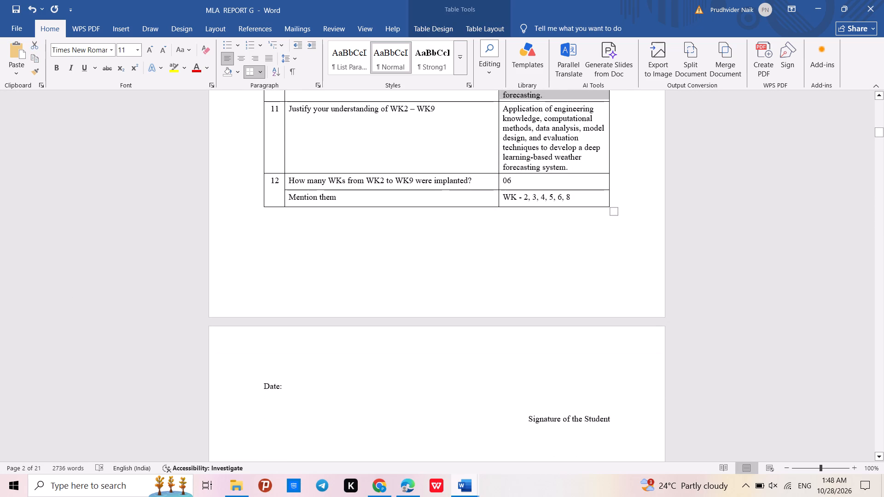
Copy the CO 1 to CO 6 course outcome texts from KRR REPORT G into the Course Outcomes rows of MLA REPORT G.
scroll(517, 262, up, 9)
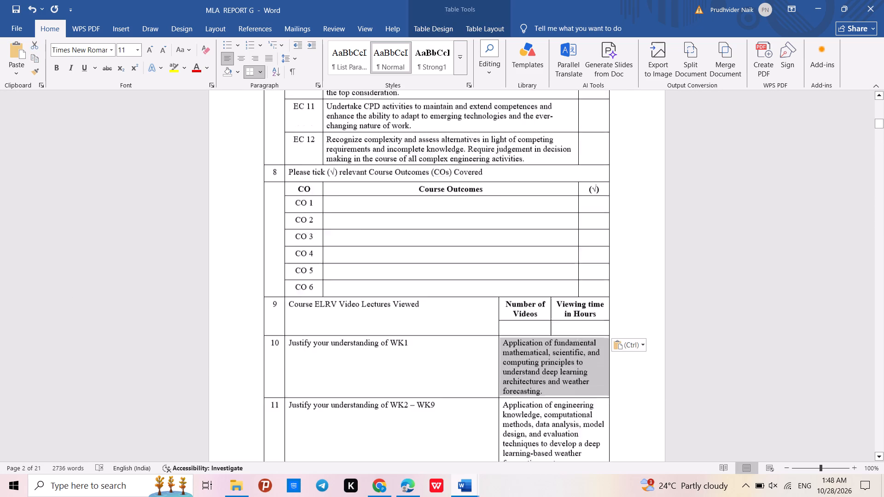
scroll(517, 262, up, 3)
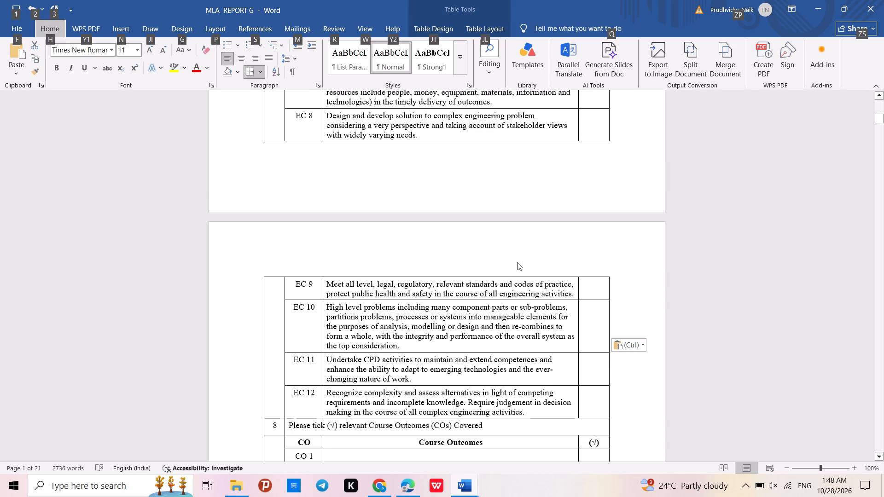
key(alt+Tab)
scroll(517, 262, up, 4)
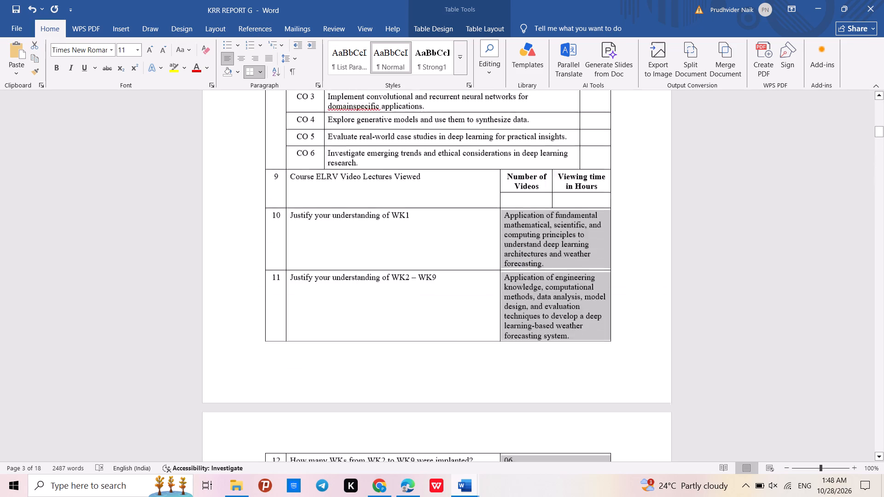
scroll(517, 262, up, 3)
drag(329, 206, 356, 316)
key(ctrl+c)
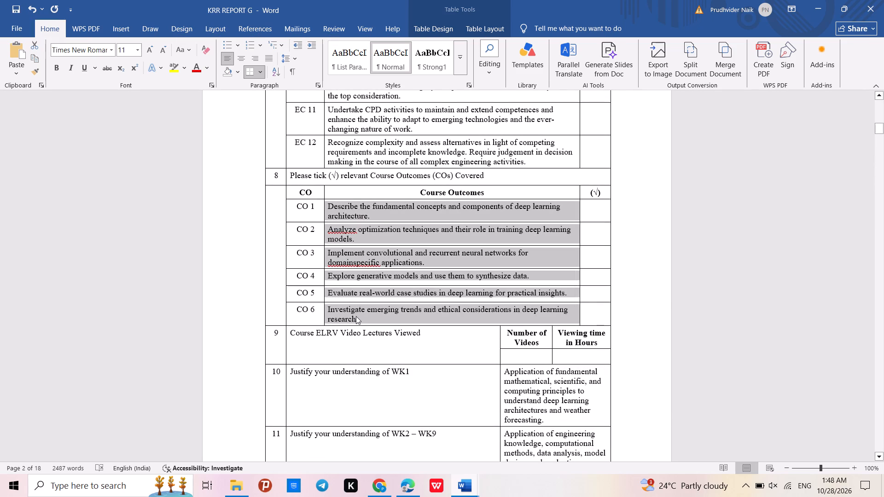
key(alt+Tab)
scroll(316, 229, down, 3)
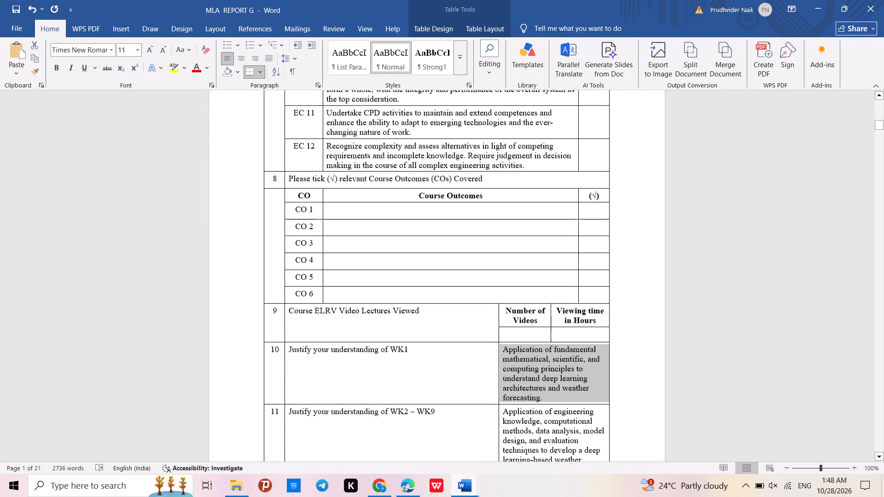
click(337, 206)
key(ctrl+v)
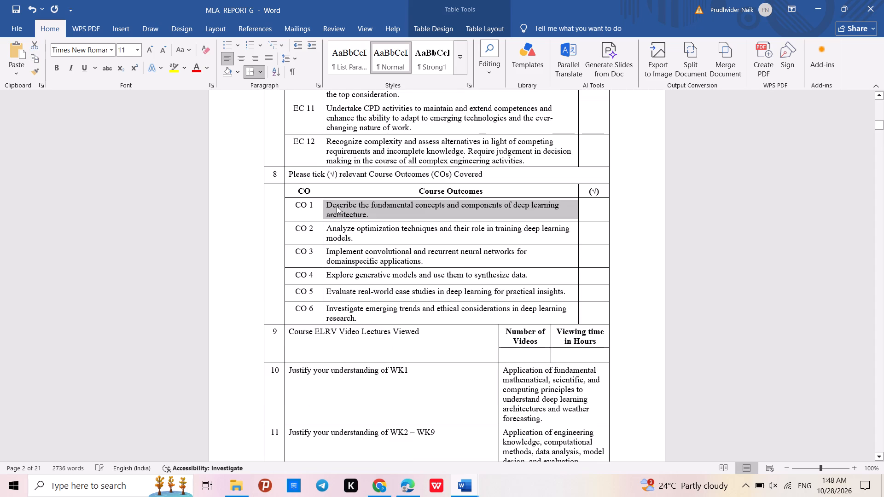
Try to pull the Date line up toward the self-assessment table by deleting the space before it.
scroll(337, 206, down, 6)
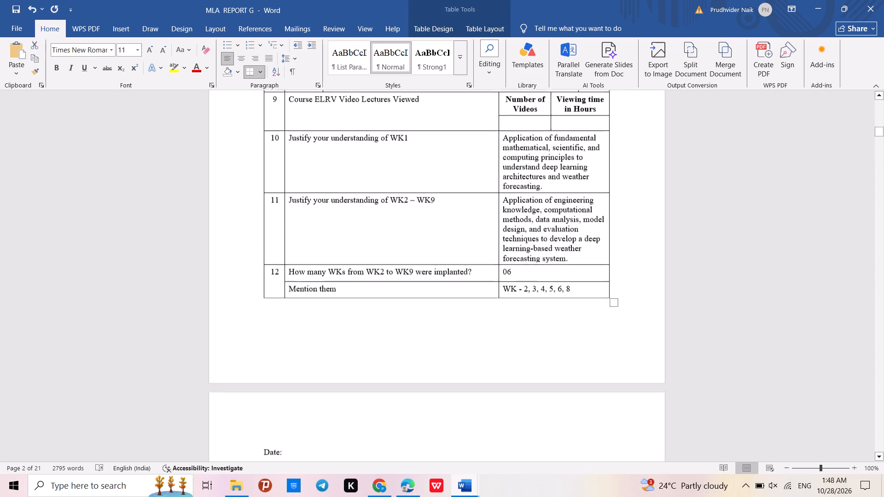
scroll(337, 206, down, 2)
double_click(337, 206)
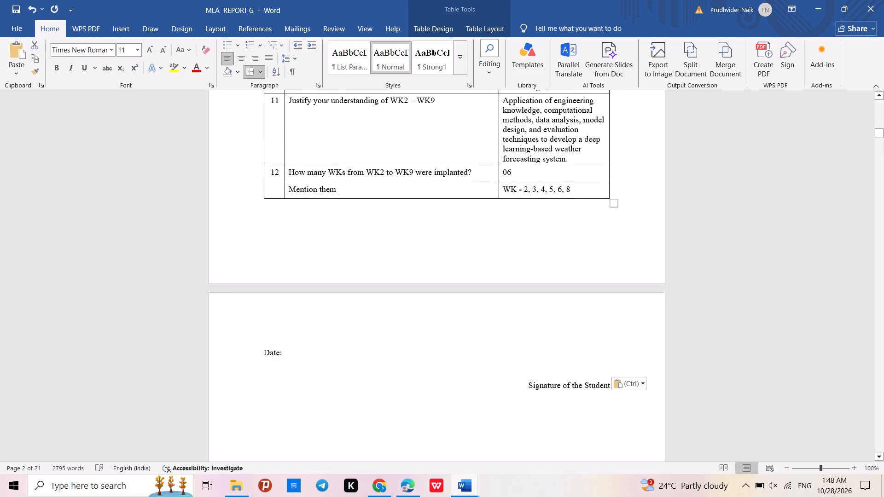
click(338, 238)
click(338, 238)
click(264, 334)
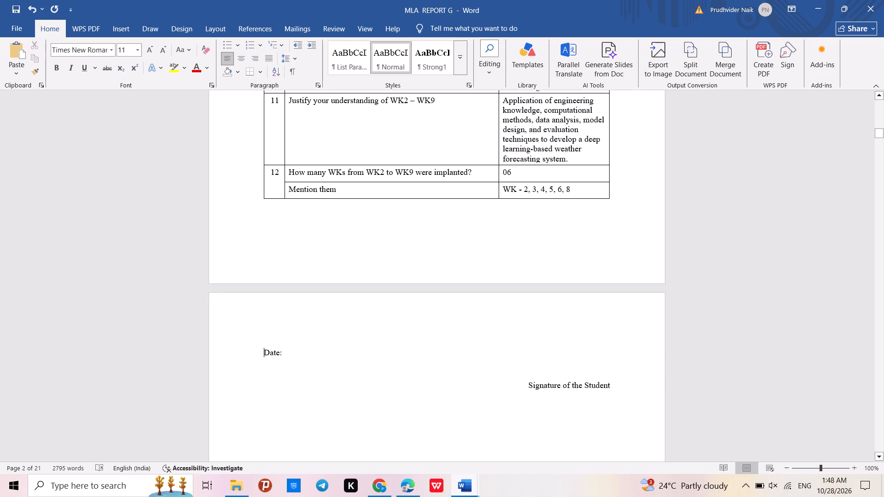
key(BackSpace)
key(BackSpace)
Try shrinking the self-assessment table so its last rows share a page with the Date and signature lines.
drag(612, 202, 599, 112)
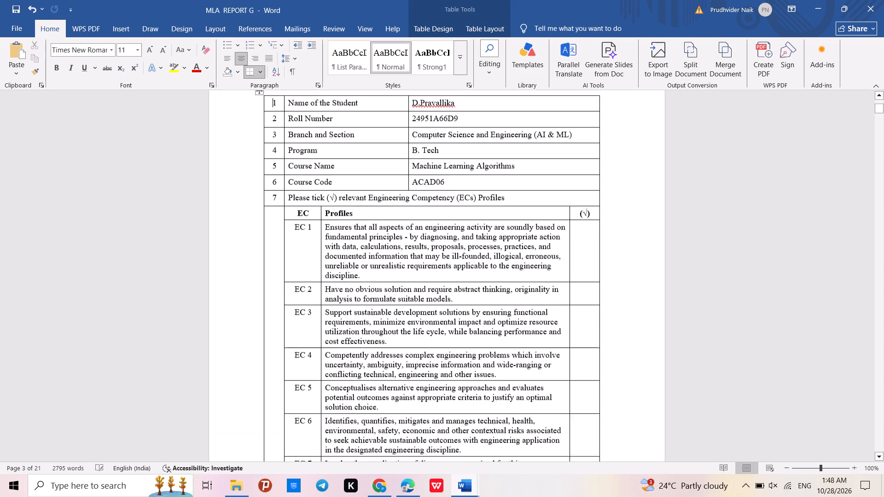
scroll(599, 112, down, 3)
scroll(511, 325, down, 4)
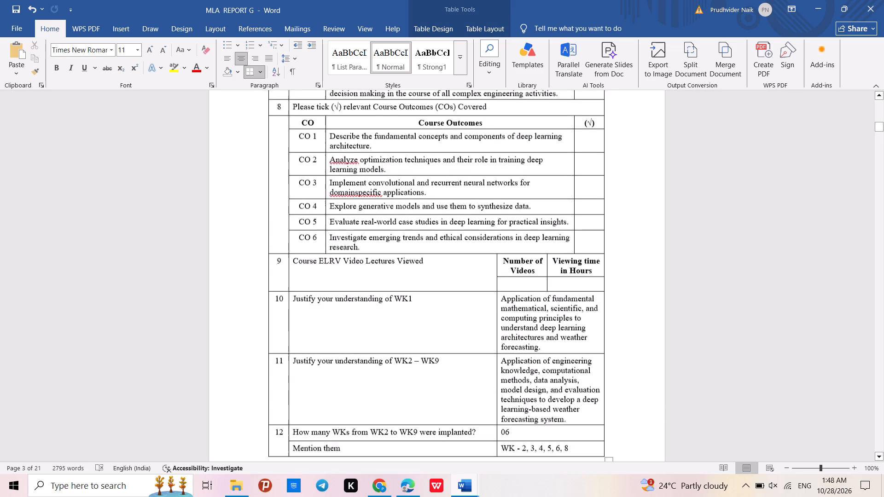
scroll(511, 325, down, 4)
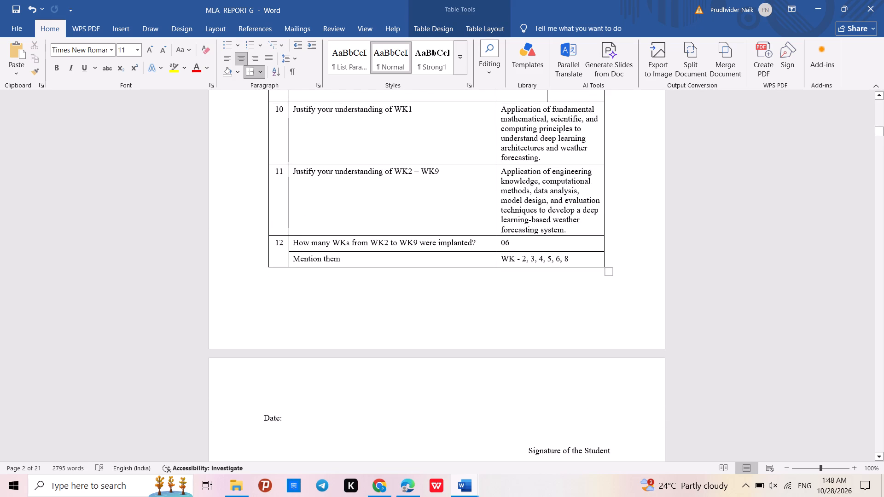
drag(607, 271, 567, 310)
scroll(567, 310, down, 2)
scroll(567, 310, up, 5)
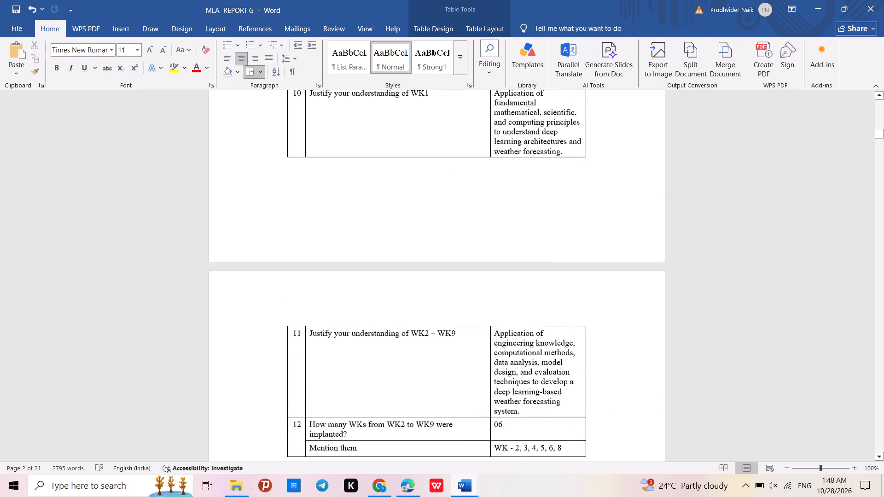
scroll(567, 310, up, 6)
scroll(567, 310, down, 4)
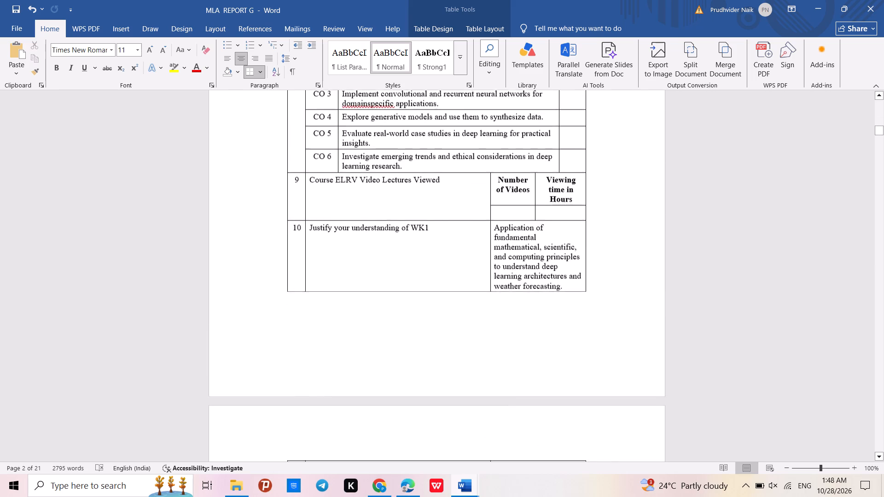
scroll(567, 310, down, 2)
Resize the self-assessment table so that row 12 moves onto the page with the Date and signature lines.
drag(590, 394, 609, 364)
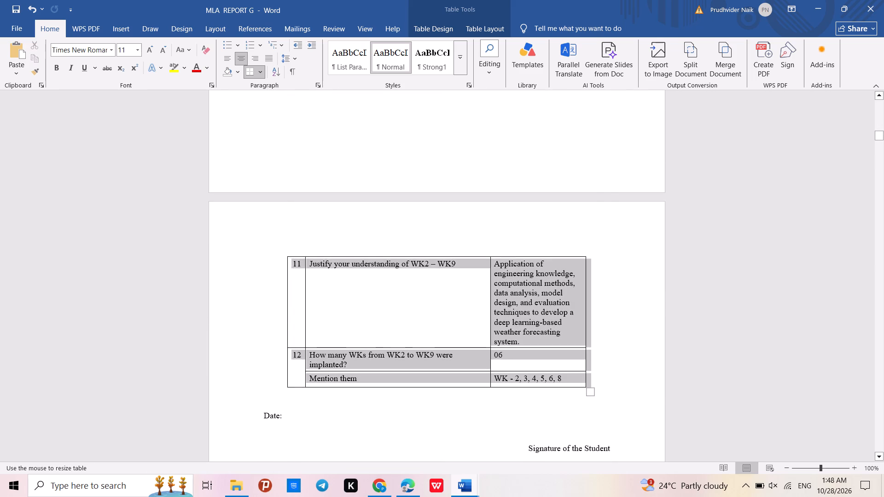
drag(609, 364, 615, 359)
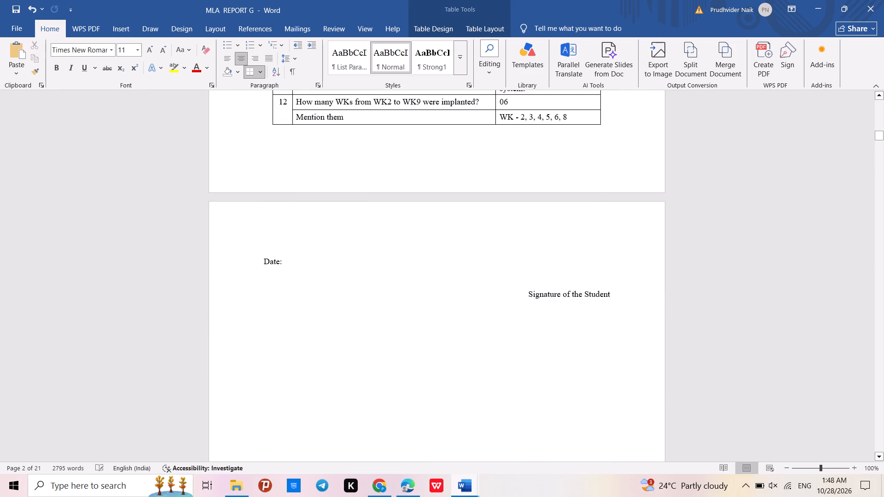
click(600, 118)
click(588, 142)
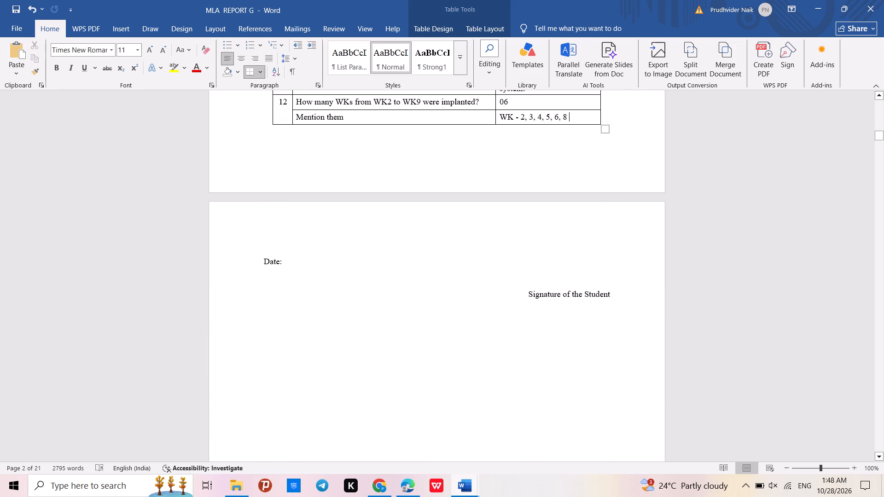
drag(606, 129, 593, 143)
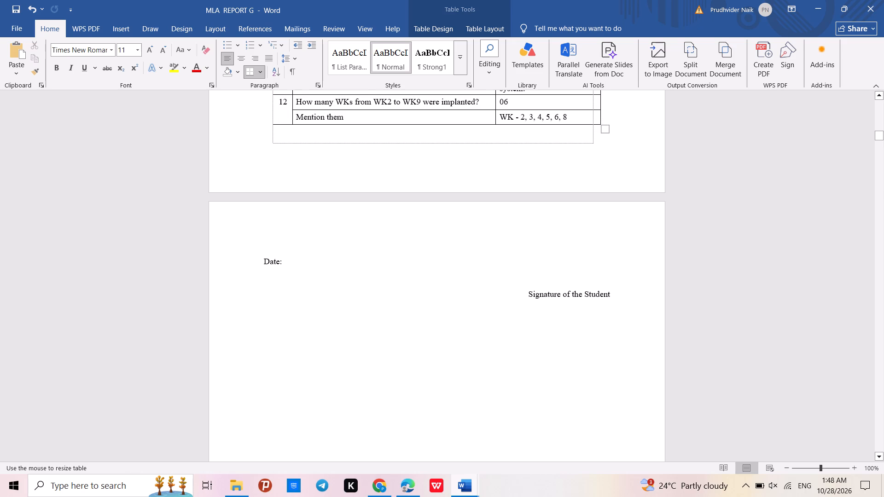
drag(593, 143, 593, 143)
scroll(593, 143, down, 4)
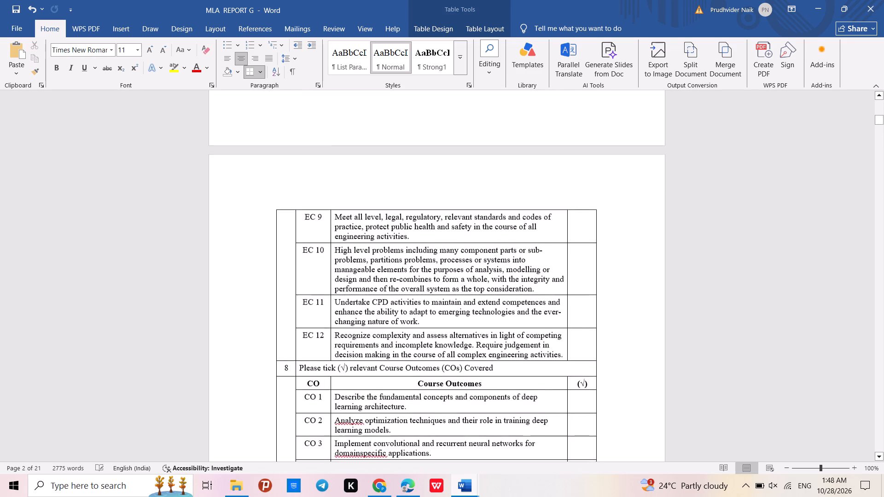
scroll(593, 143, down, 7)
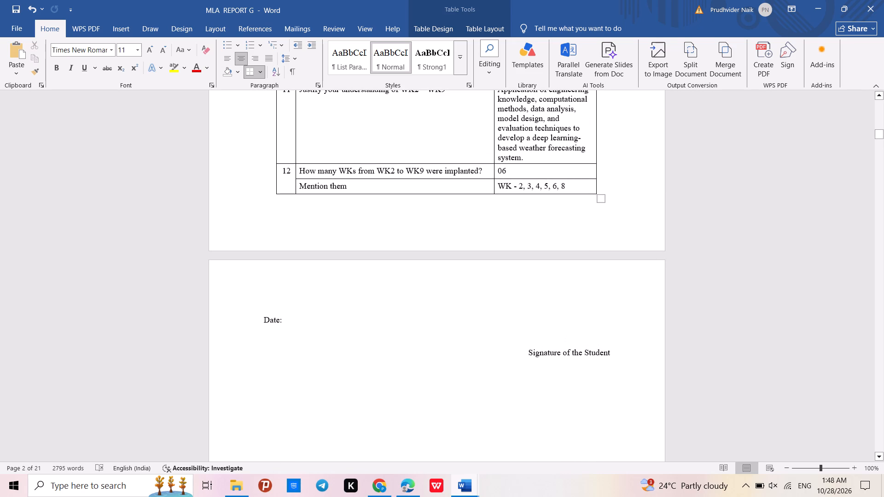
drag(601, 200, 585, 212)
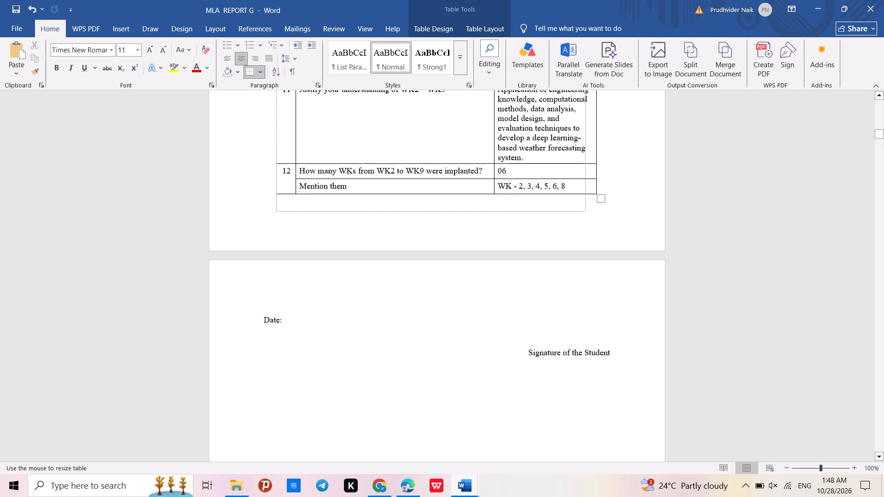
drag(585, 212, 583, 212)
Review the layout of the resized self-assessment form and the project report cover page that follows it.
scroll(583, 212, up, 4)
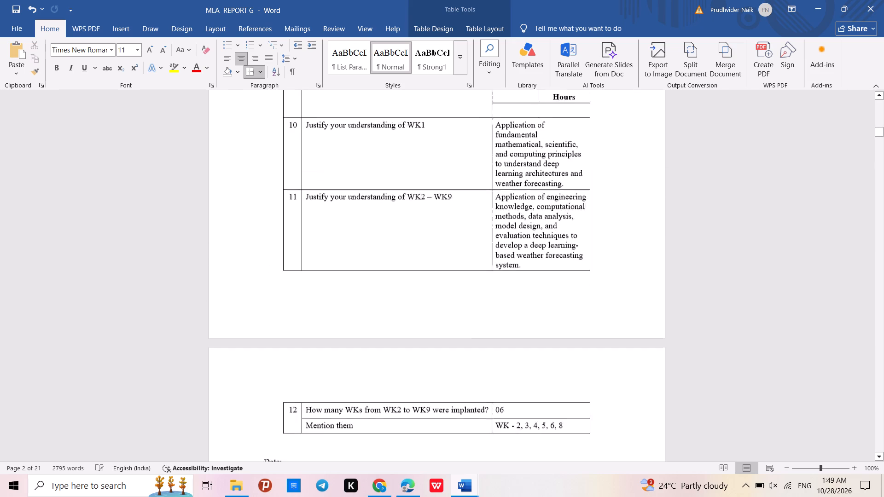
scroll(583, 212, up, 7)
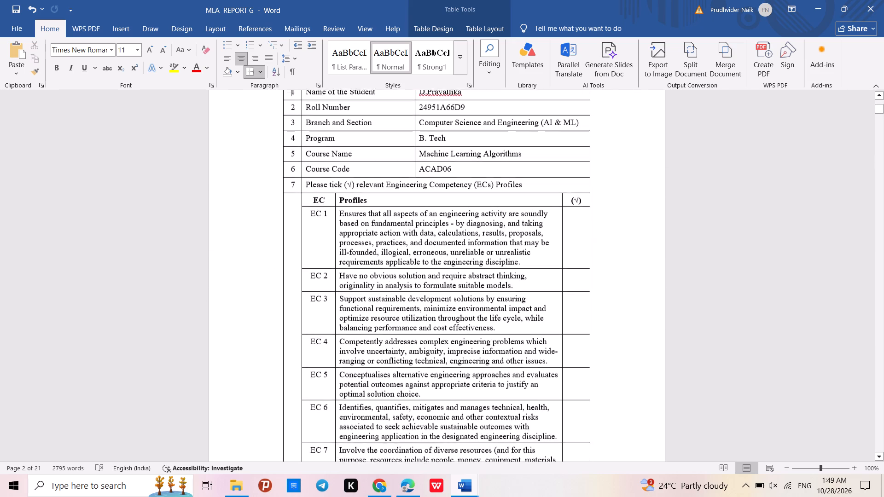
scroll(583, 212, up, 2)
scroll(583, 212, right, 1)
scroll(583, 212, down, 1)
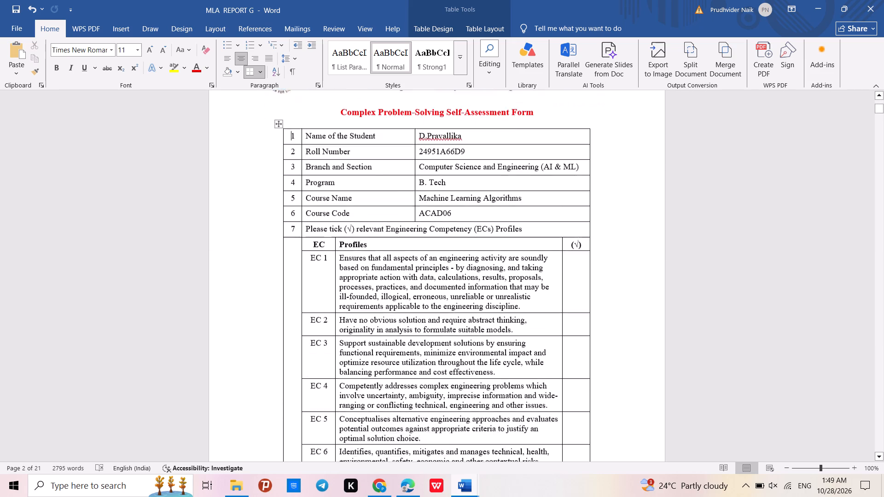
scroll(583, 212, down, 3)
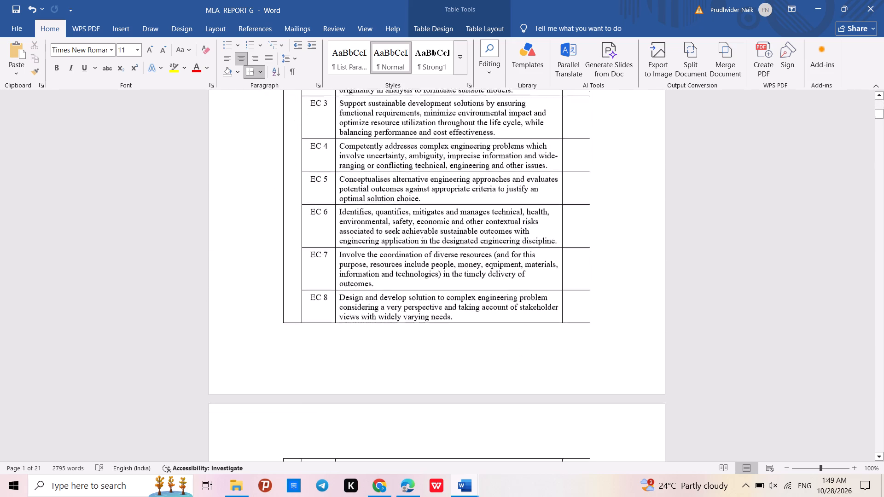
scroll(583, 212, down, 8)
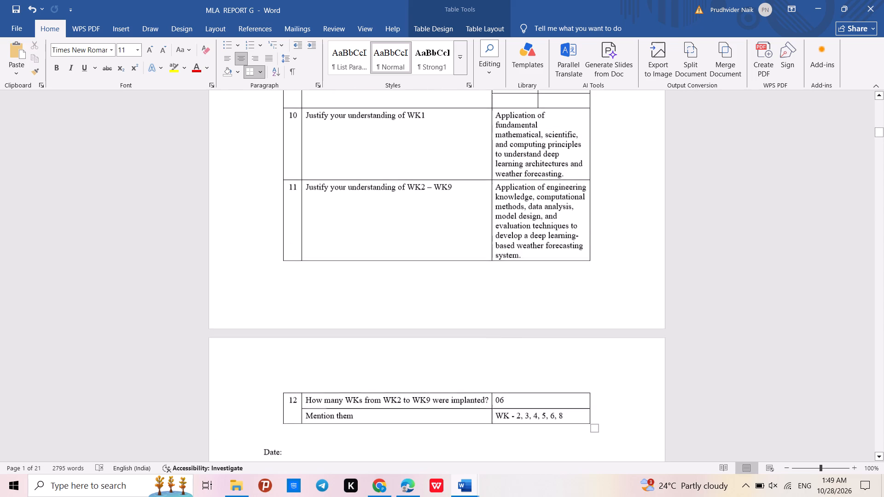
scroll(583, 212, down, 10)
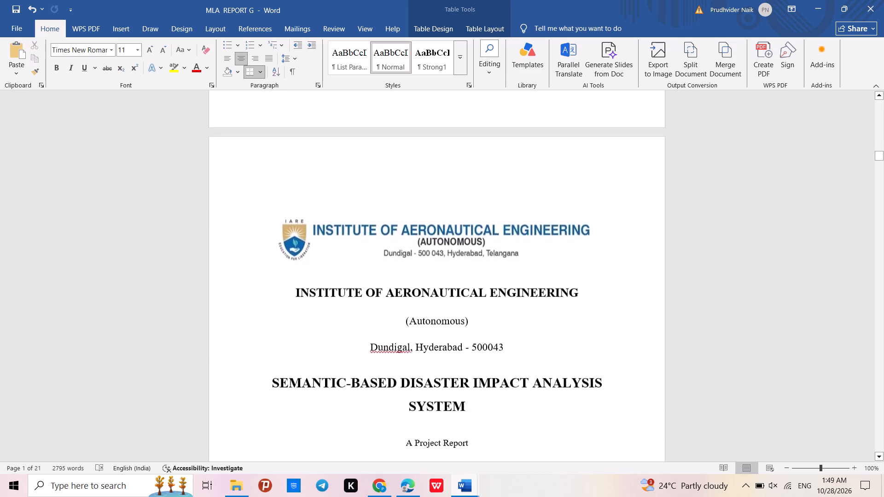
scroll(583, 212, down, 2)
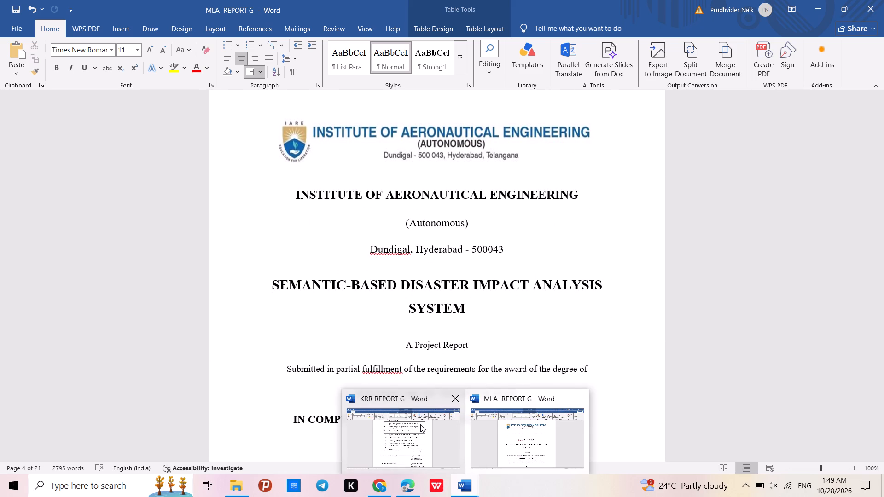
Copy the front matter of KRR REPORT G, from the Complex Engineering Problem cover page through the end of the Declaration.
click(420, 424)
scroll(336, 304, down, 3)
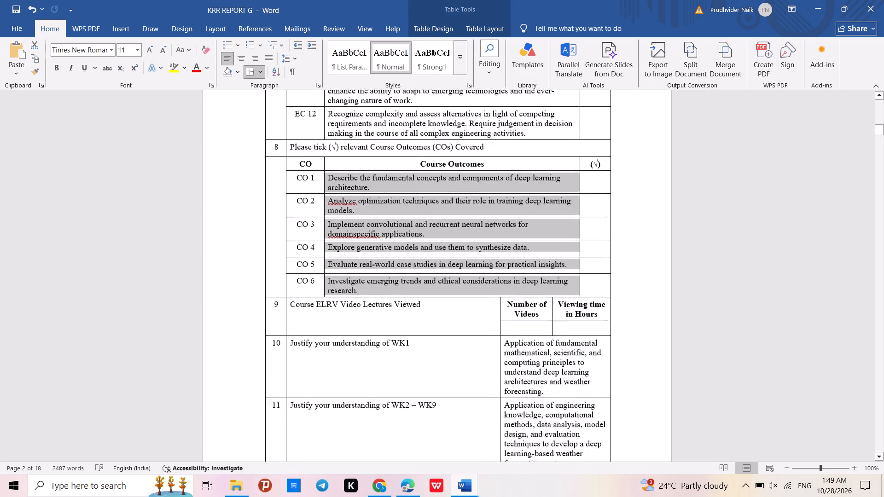
scroll(336, 304, down, 6)
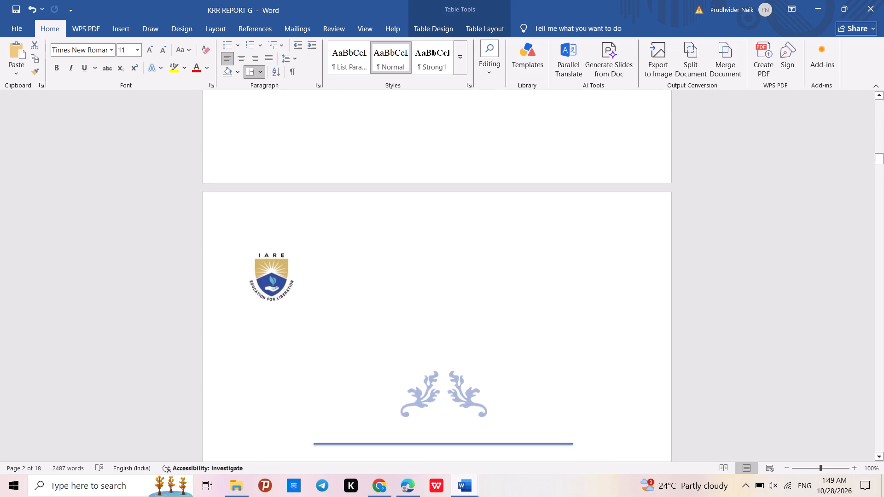
scroll(336, 304, down, 2)
drag(234, 136, 278, 262)
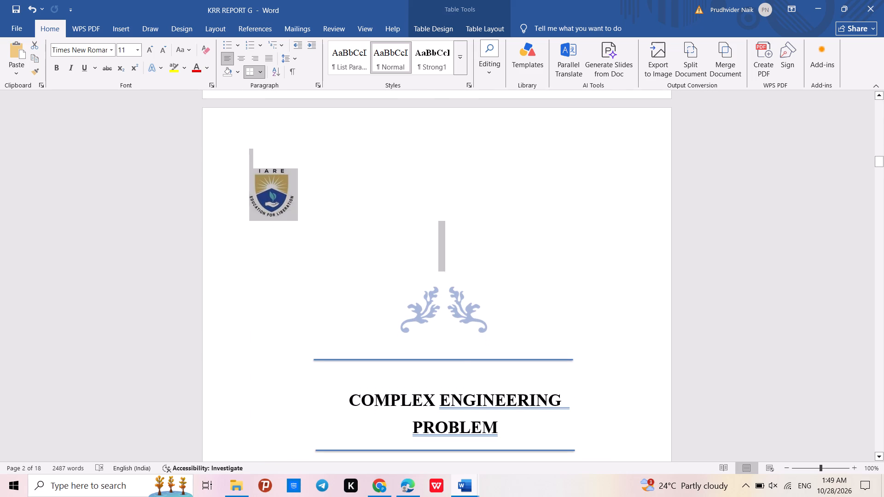
drag(278, 262, 293, 343)
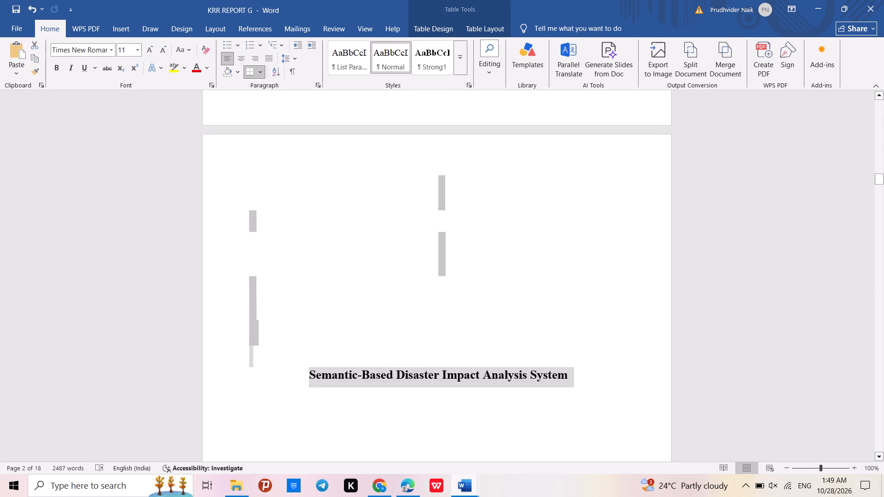
drag(293, 343, 317, 496)
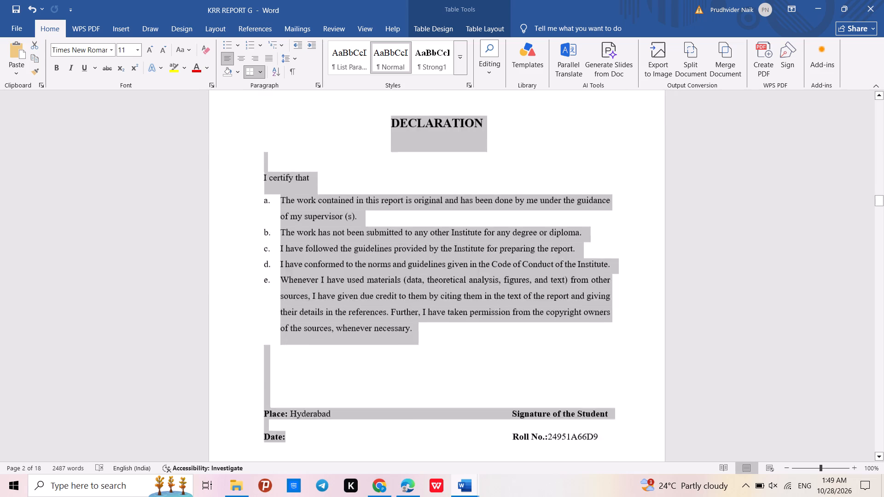
drag(317, 496, 362, 381)
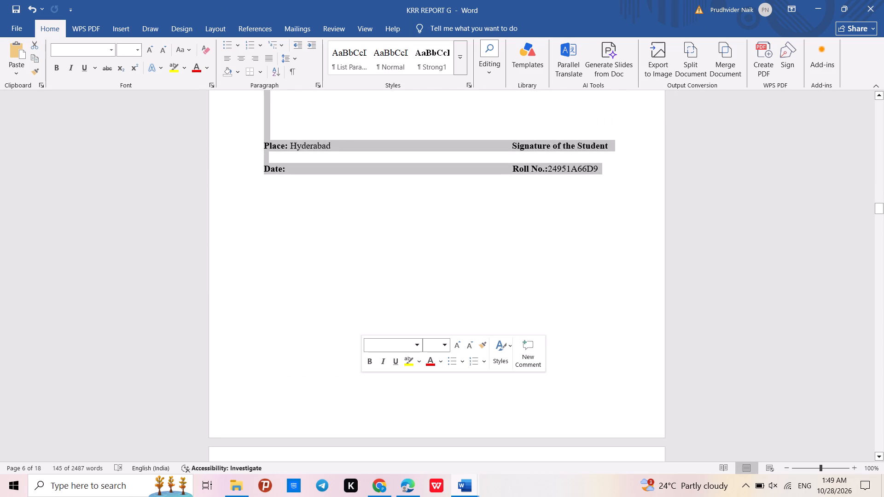
key(ctrl+c)
Delete the whole Table of Contents section before the Abstract in MLA REPORT G.
key(alt+Tab)
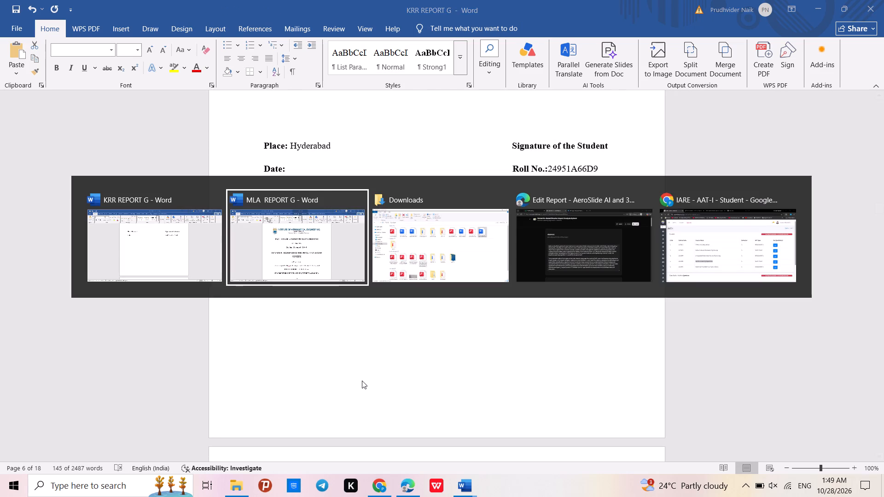
scroll(292, 327, down, 11)
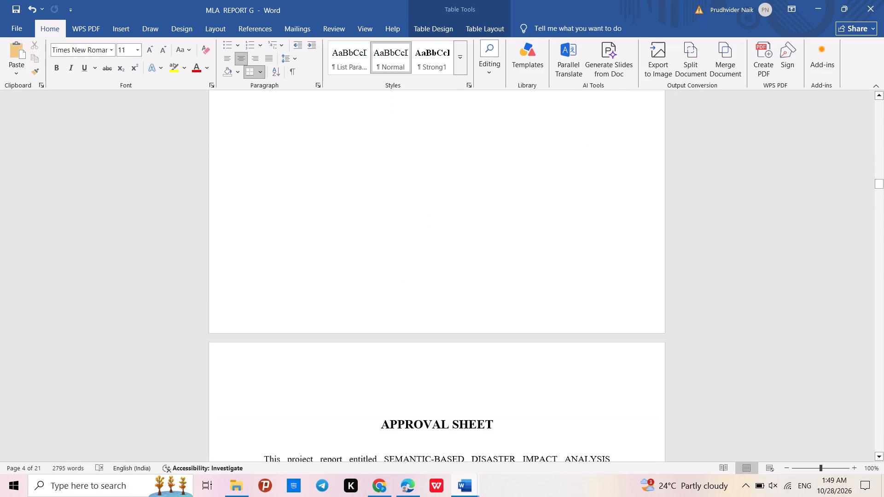
scroll(292, 327, down, 19)
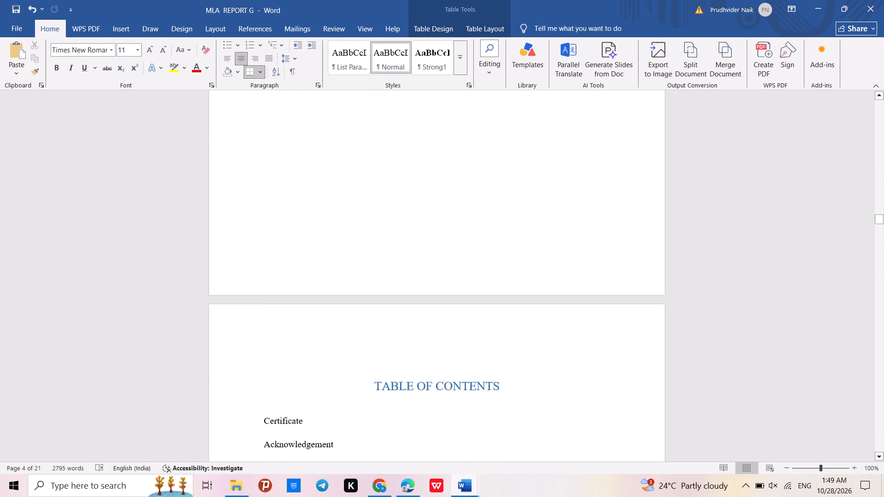
scroll(292, 327, down, 6)
scroll(292, 327, up, 3)
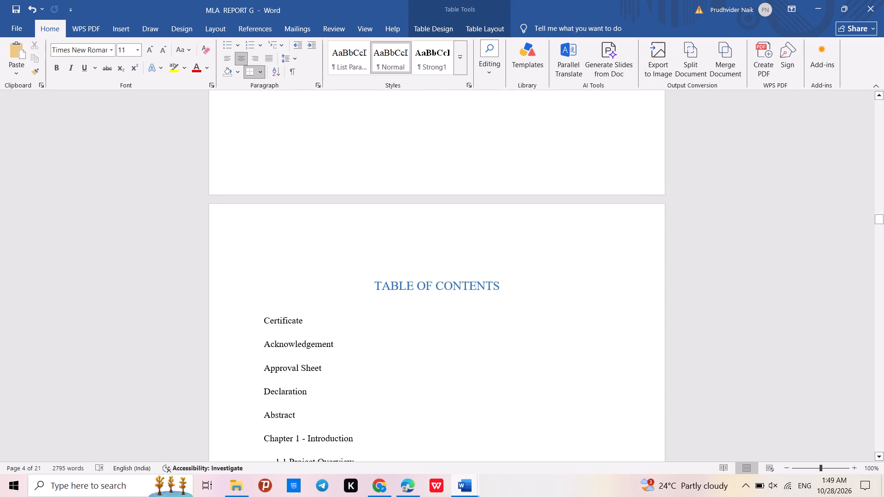
click(320, 260)
click(322, 282)
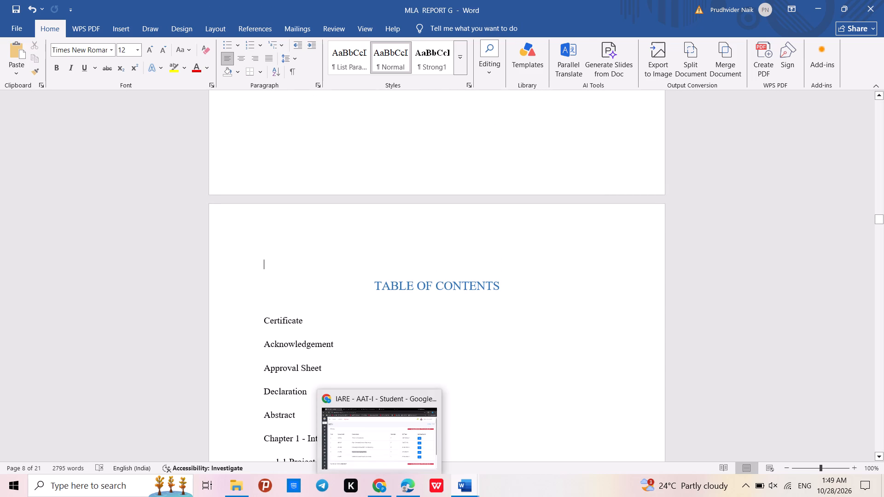
click(264, 249)
drag(264, 249, 300, 475)
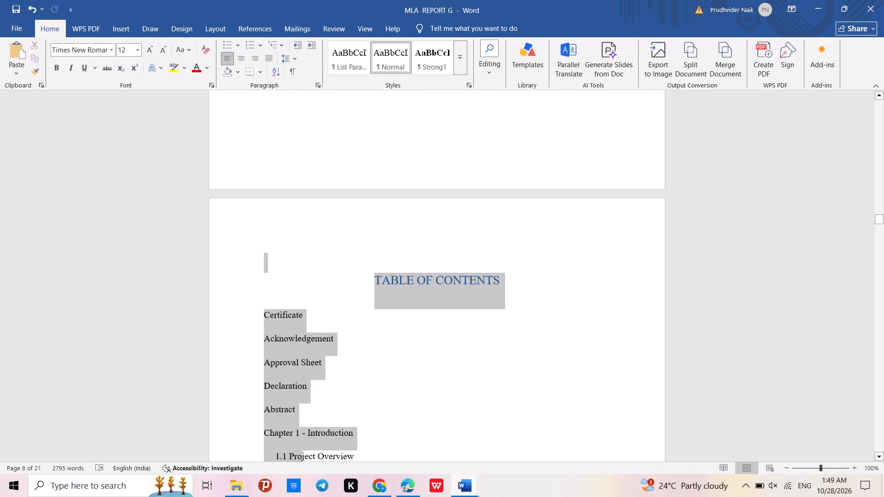
drag(300, 475, 359, 366)
key(Delete)
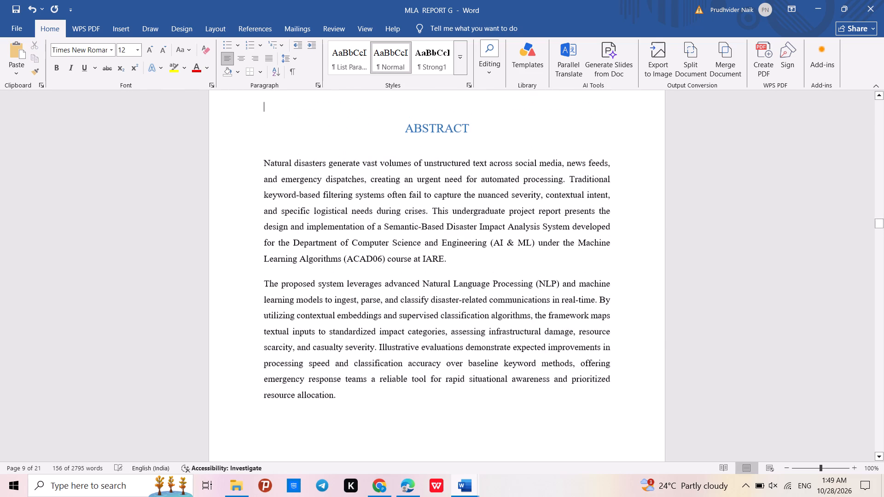
Replace the project report title page before the Certificate in MLA REPORT G with the front matter copied from KRR REPORT G.
scroll(359, 366, up, 12)
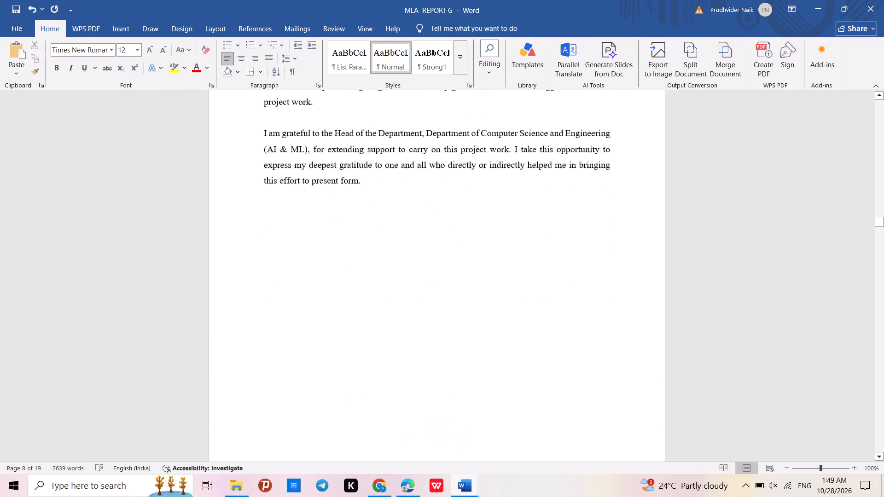
scroll(359, 366, up, 11)
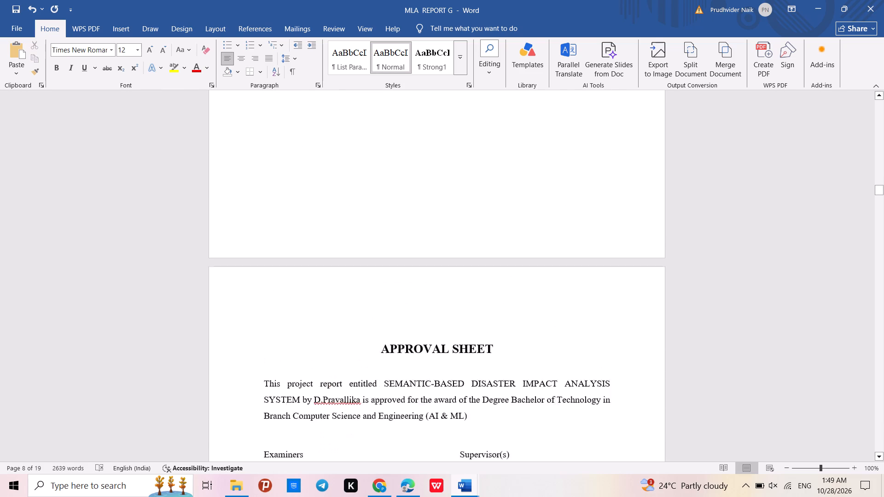
scroll(359, 366, up, 7)
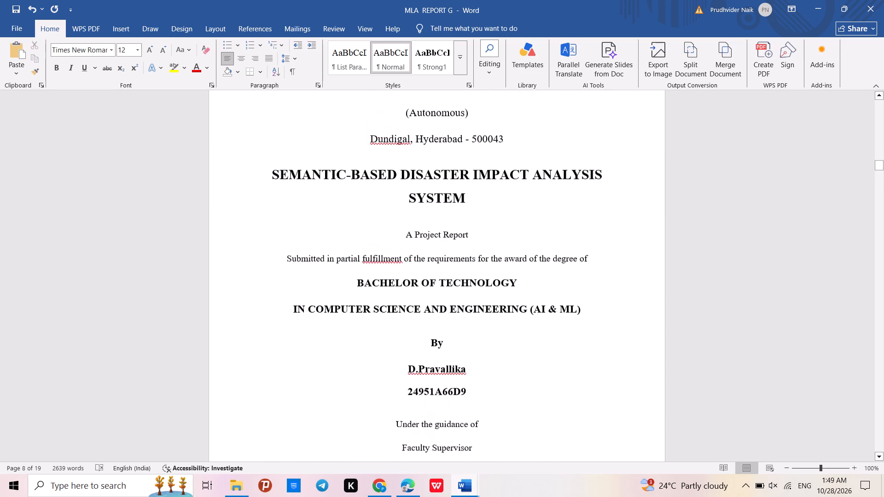
scroll(359, 366, up, 5)
scroll(314, 299, up, 4)
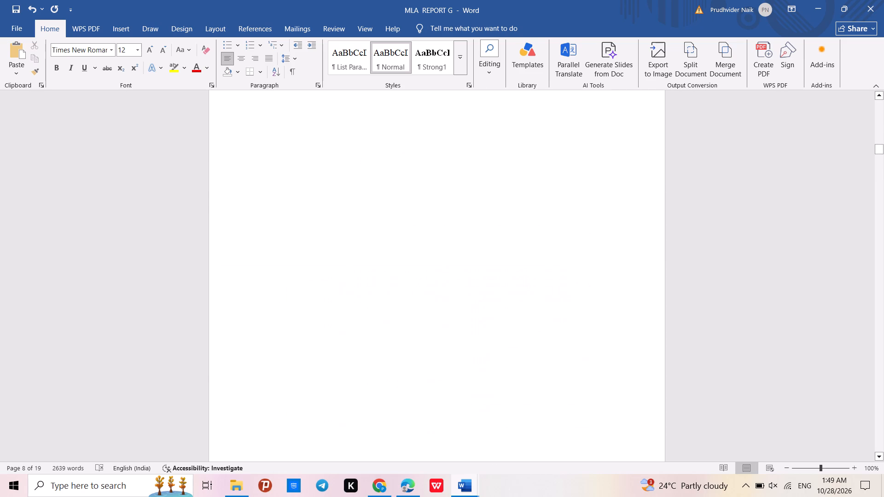
scroll(314, 299, up, 3)
scroll(314, 299, down, 2)
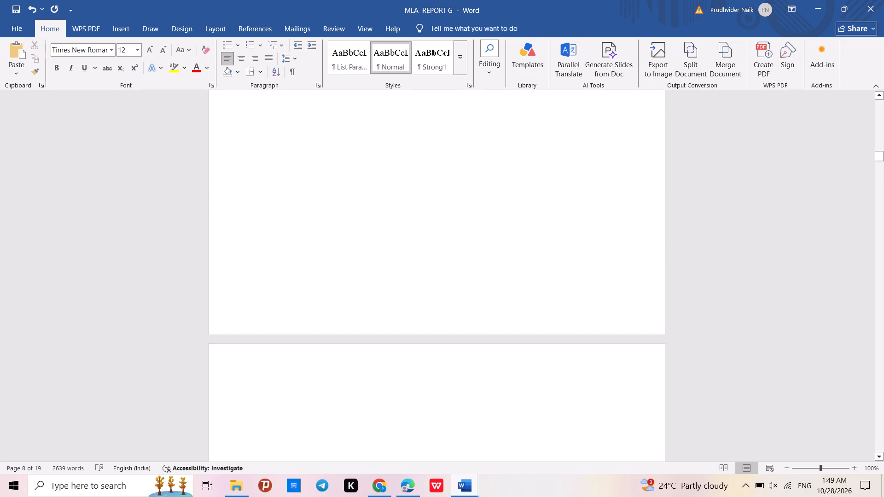
scroll(314, 299, down, 3)
scroll(264, 168, up, 9)
scroll(264, 168, down, 2)
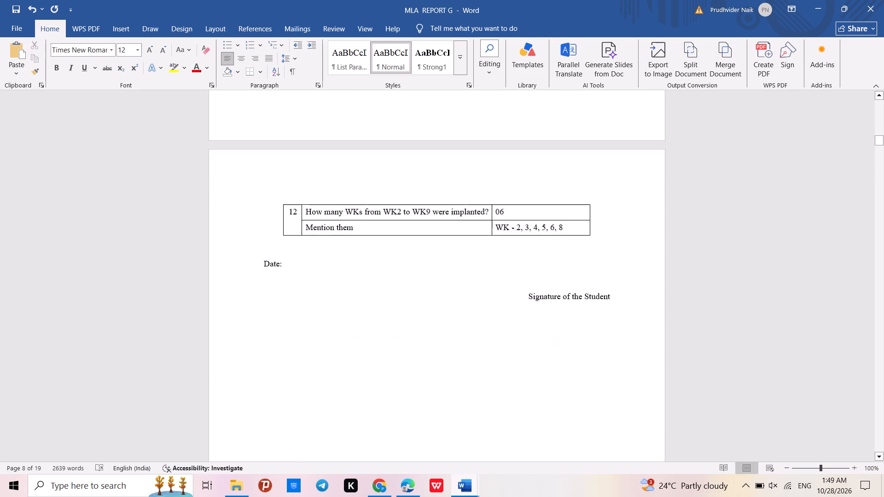
scroll(264, 168, down, 4)
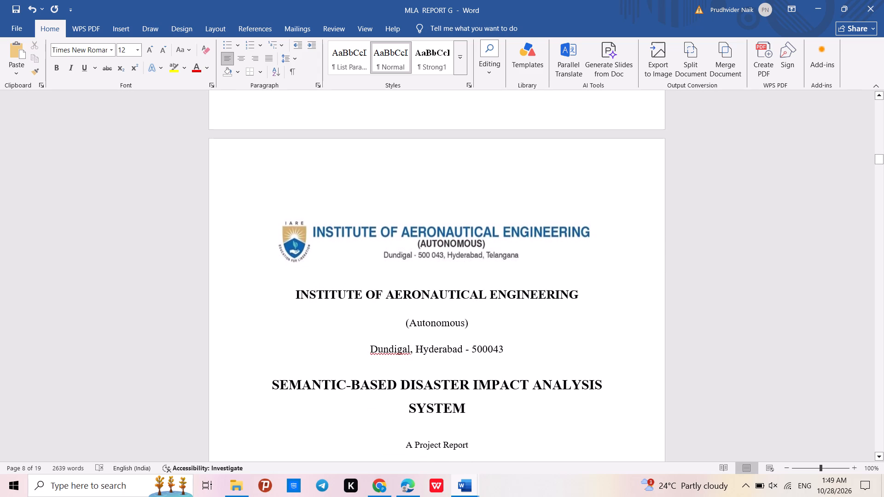
drag(258, 181, 320, 441)
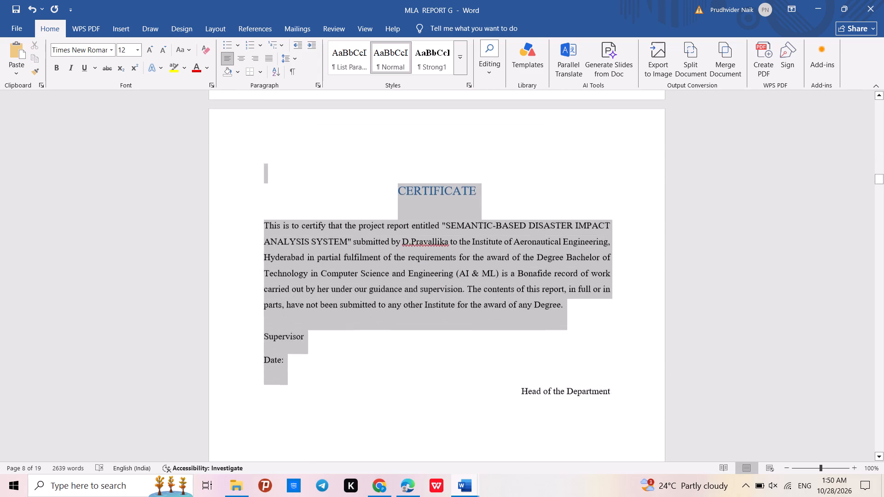
drag(320, 441, 343, 90)
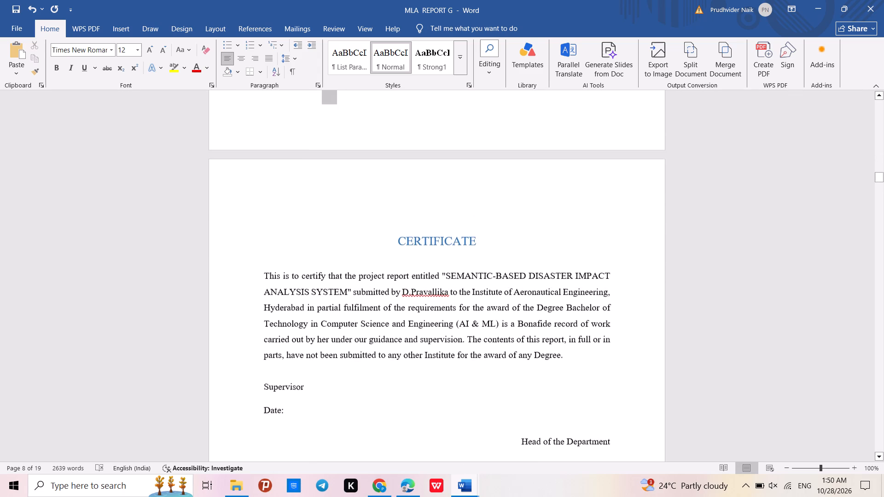
drag(343, 90, 538, 153)
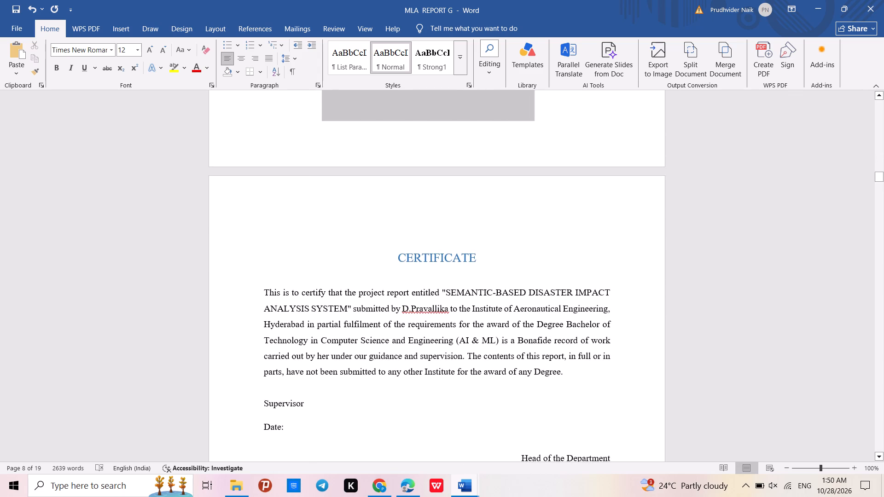
drag(538, 153, 614, 152)
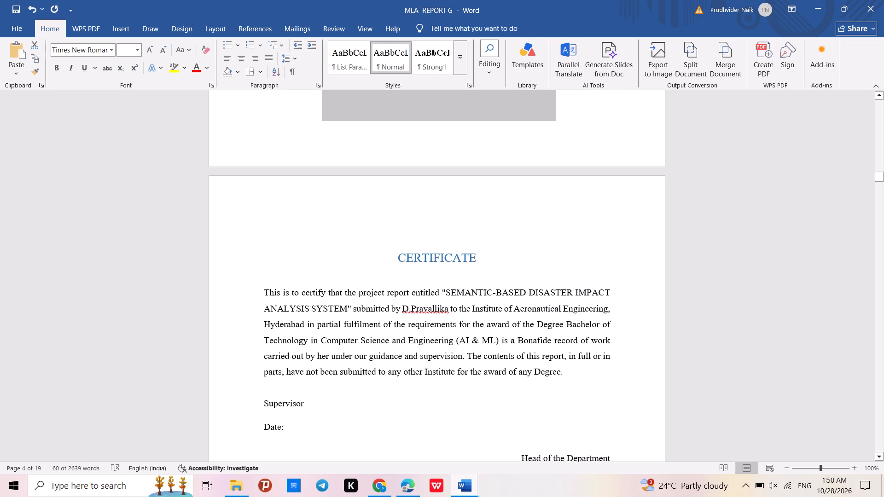
key(ctrl+v)
Review the pasted front matter pages from the Declaration back to the Semantic-Based Disaster Impact Analysis System cover page.
scroll(486, 214, up, 3)
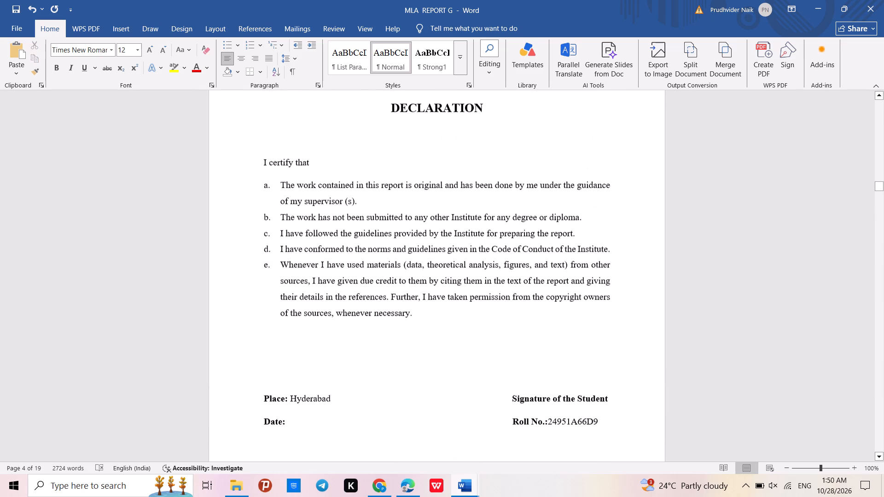
scroll(486, 214, up, 11)
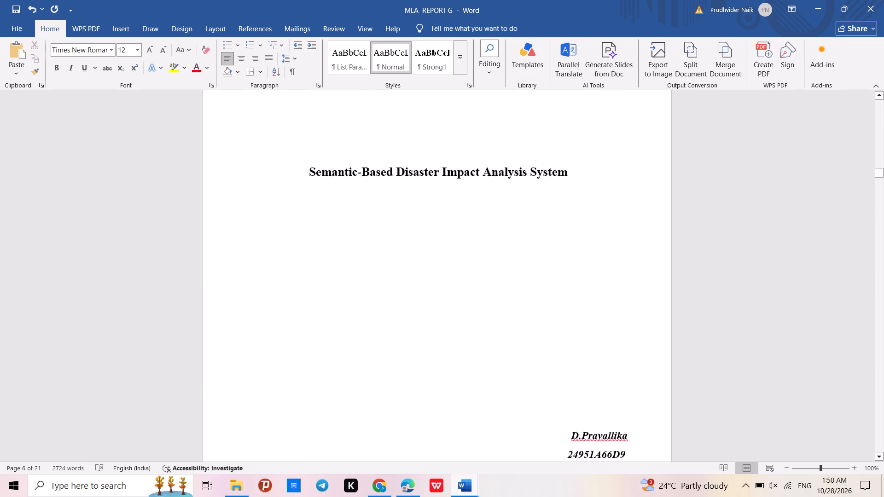
scroll(486, 214, up, 3)
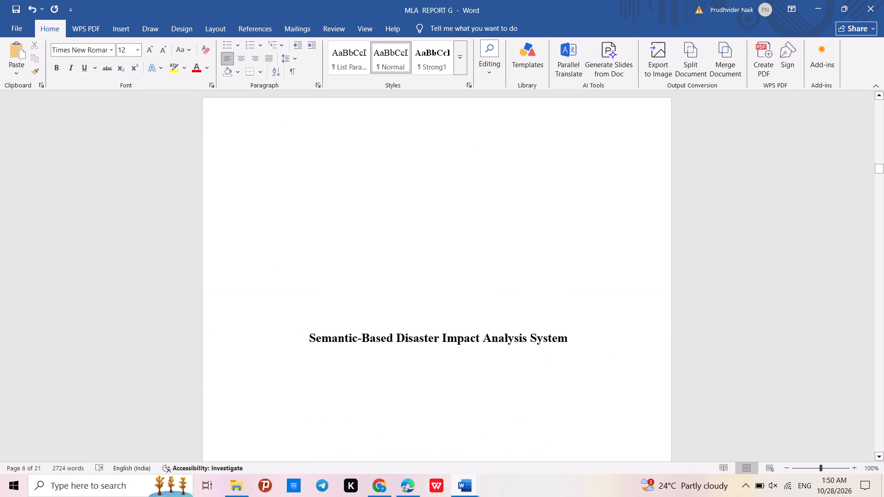
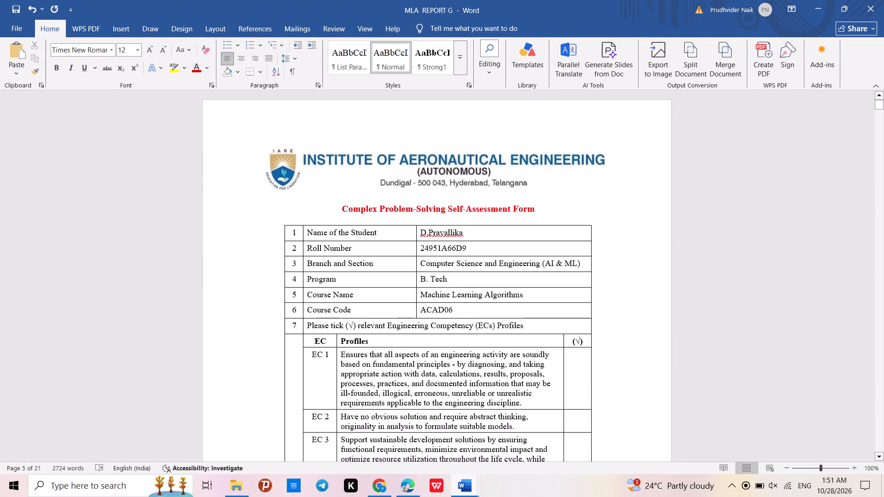
Review MLA REPORT G from the Complex Problem-Solving Self-Assessment Form through the Declaration and Certificate to the Approval Sheet.
scroll(703, 151, down, 16)
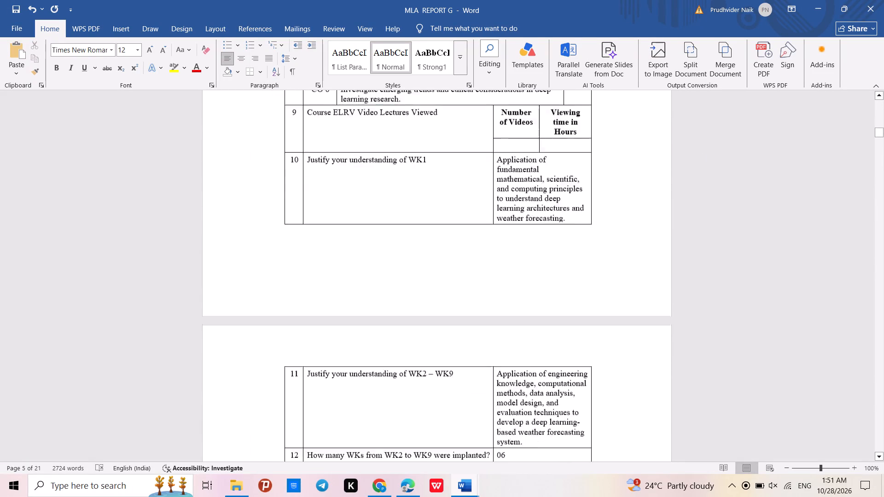
scroll(703, 151, down, 10)
scroll(703, 151, down, 11)
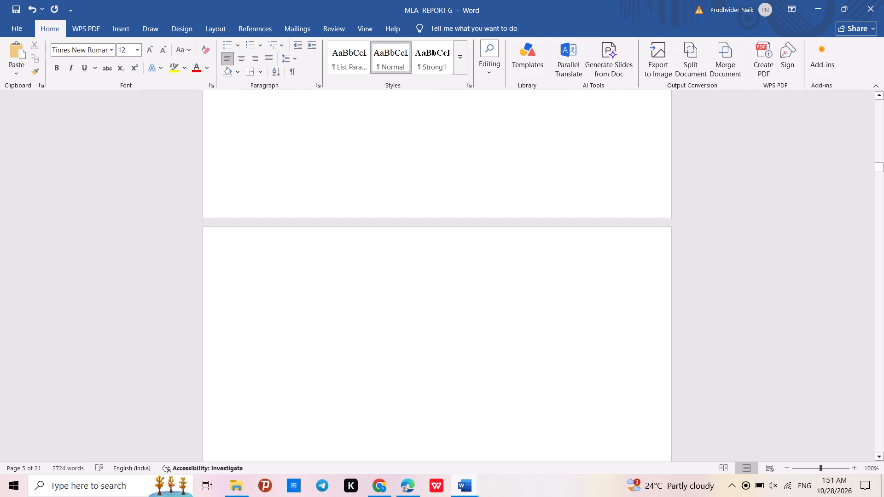
scroll(703, 151, down, 11)
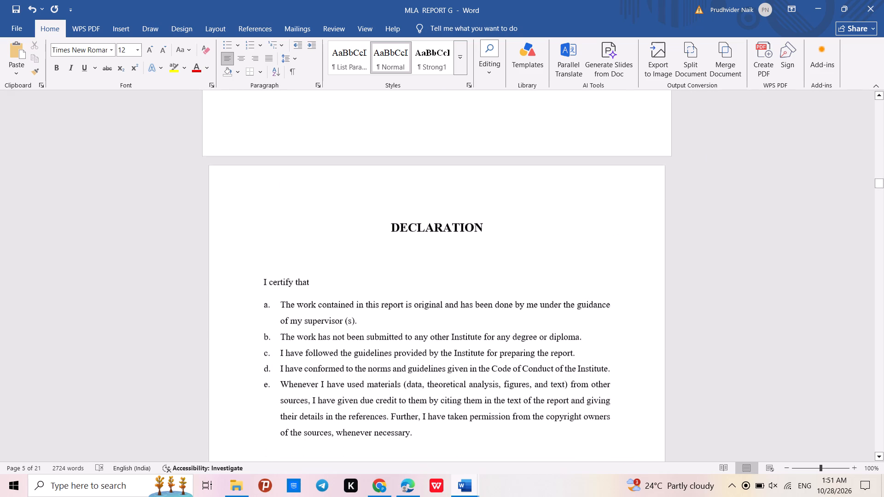
scroll(703, 151, down, 8)
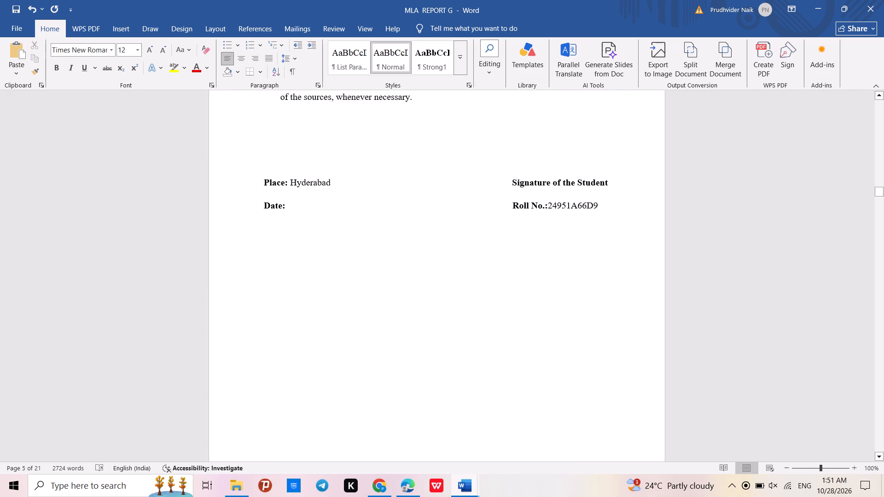
scroll(703, 151, down, 5)
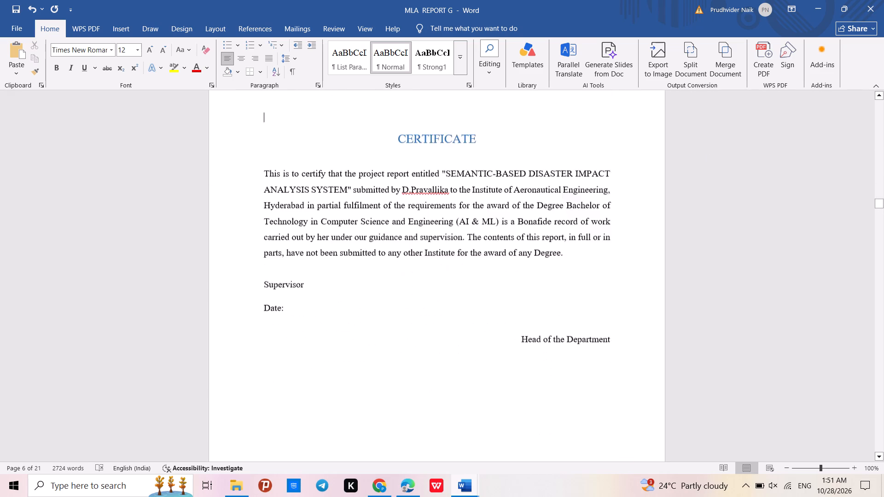
scroll(703, 151, down, 6)
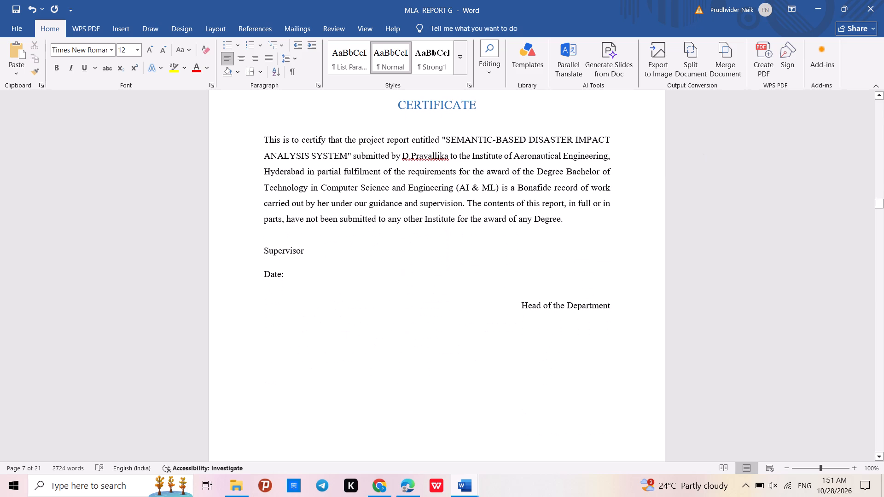
scroll(703, 151, down, 3)
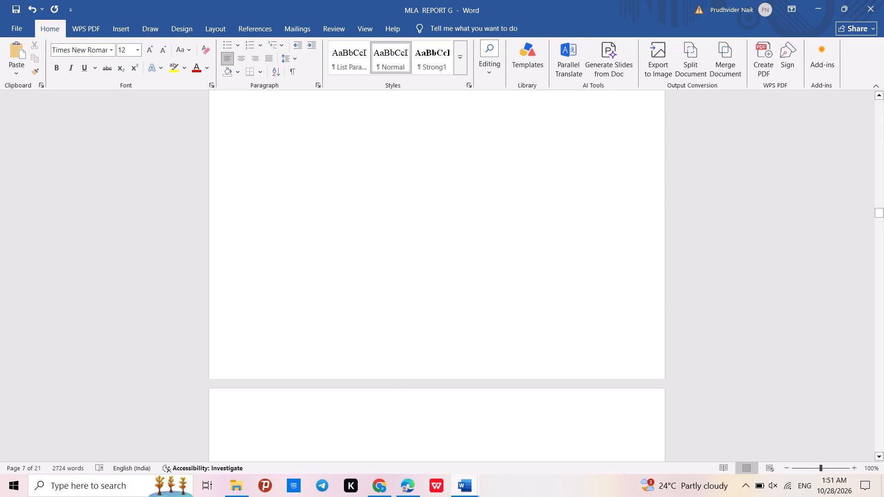
scroll(703, 151, down, 5)
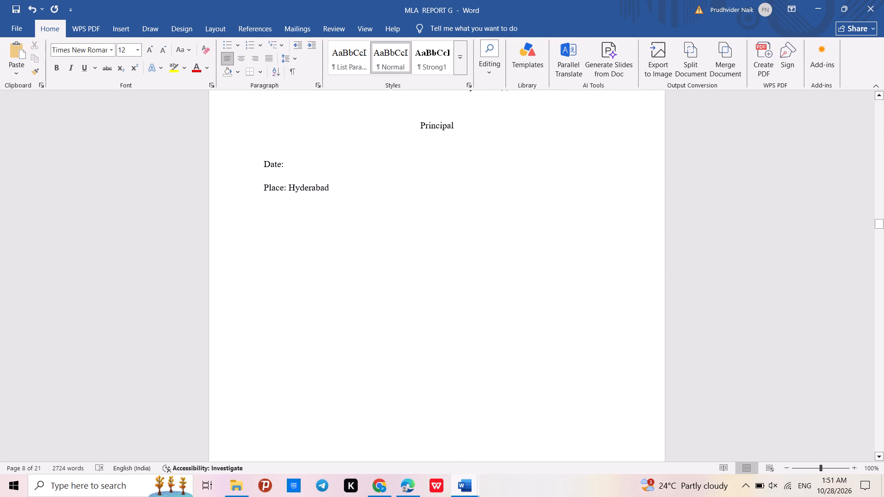
Shift the Supervisor(s) label on the Approval Sheet farther from Examiners, toward the line's right margin, using tab spacing.
scroll(501, 186, up, 1)
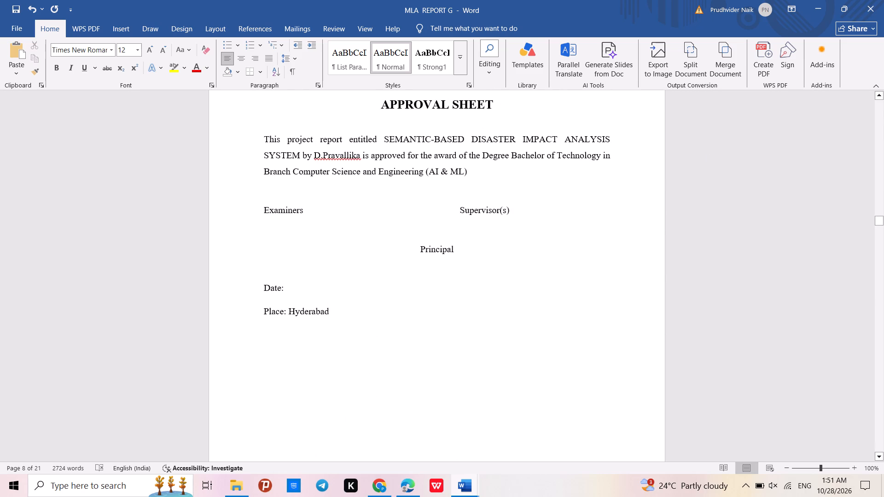
click(459, 208)
key(Tab)
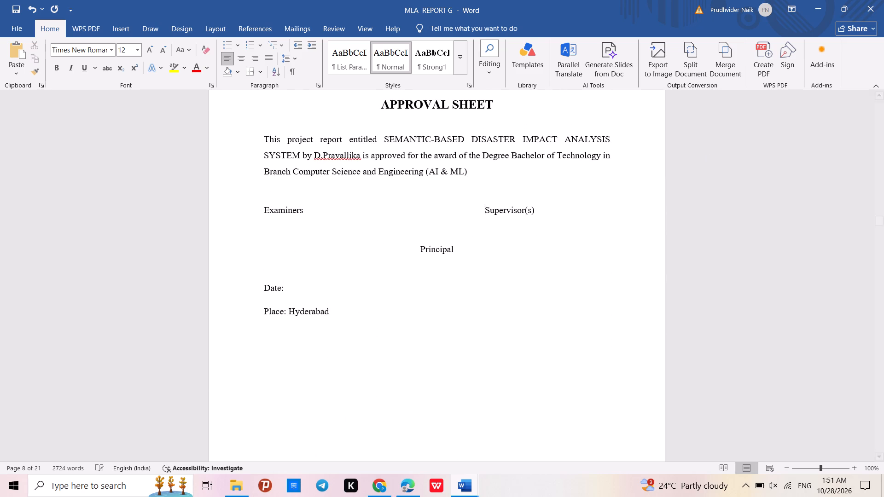
key(Tab)
key(Tab)
key(Tab)
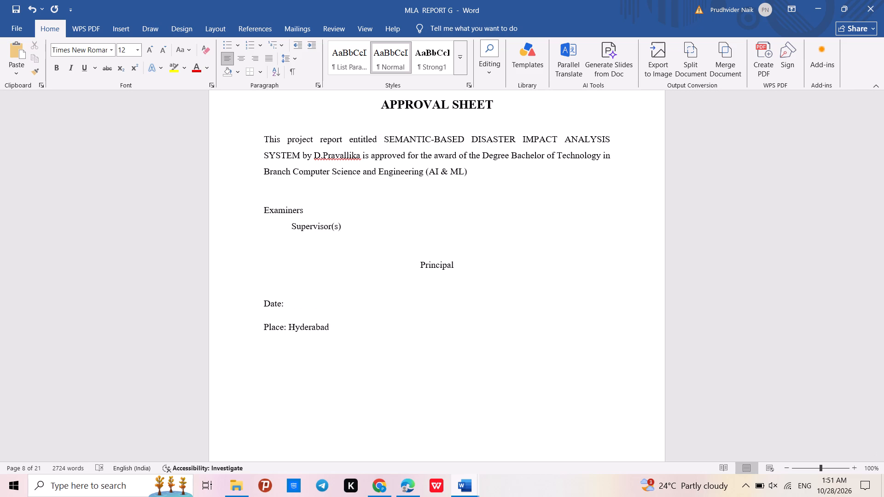
Delete one character back at the cursor, check the pages through Chapter 2's requirements, and save the report.
key(BackSpace)
scroll(650, 200, down, 3)
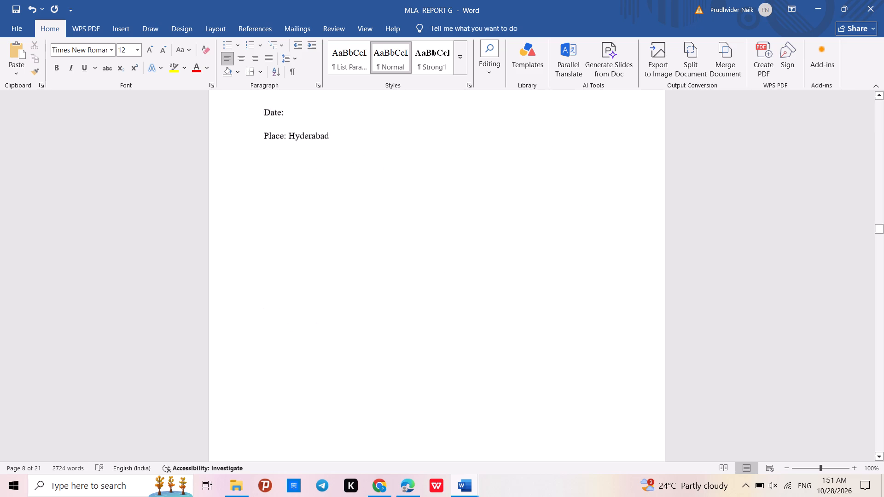
scroll(650, 200, down, 20)
scroll(650, 200, down, 4)
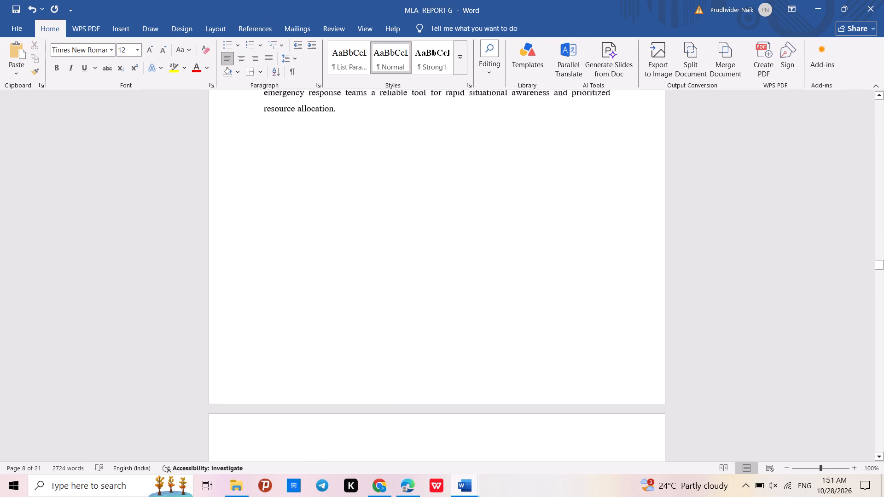
scroll(650, 200, down, 18)
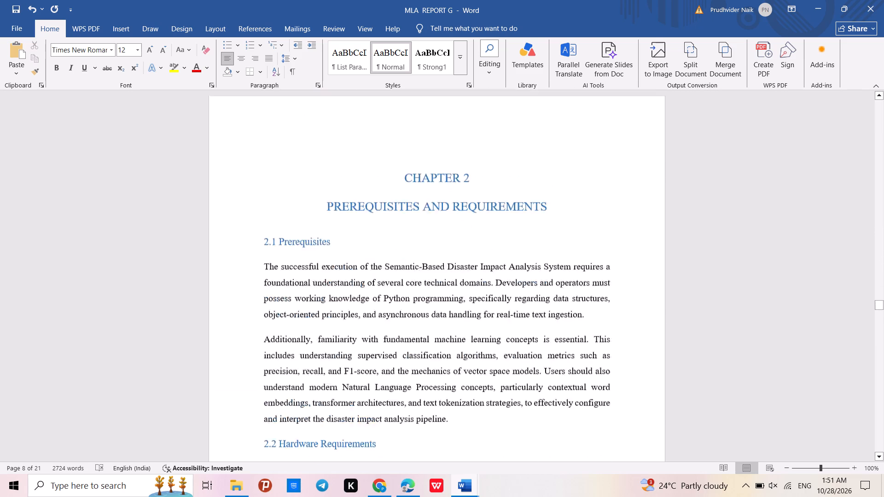
scroll(650, 200, down, 2)
click(15, 23)
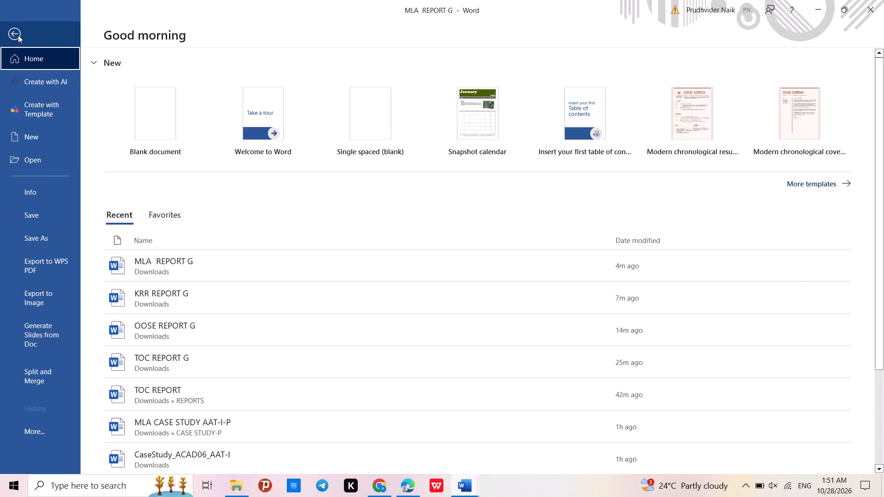
click(18, 35)
key(ctrl+s)
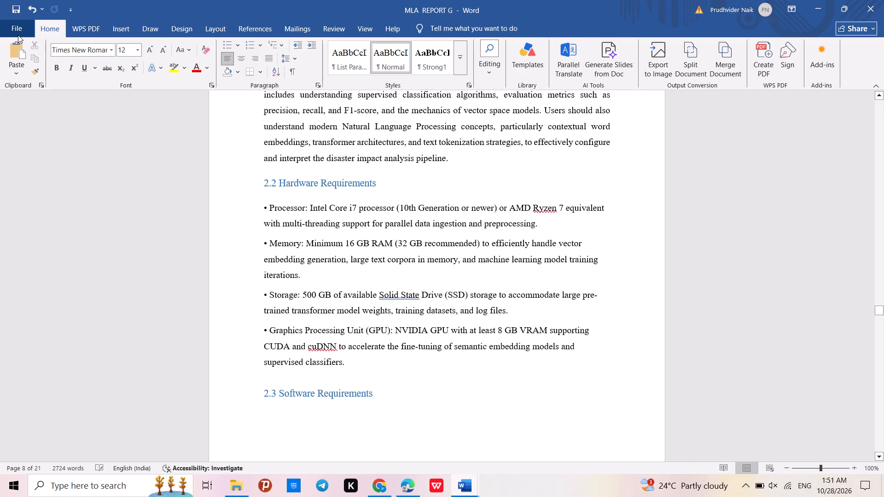
Save a PDF copy of the report in the Downloads folder, keeping the file name MLA REPORT G.
click(10, 26)
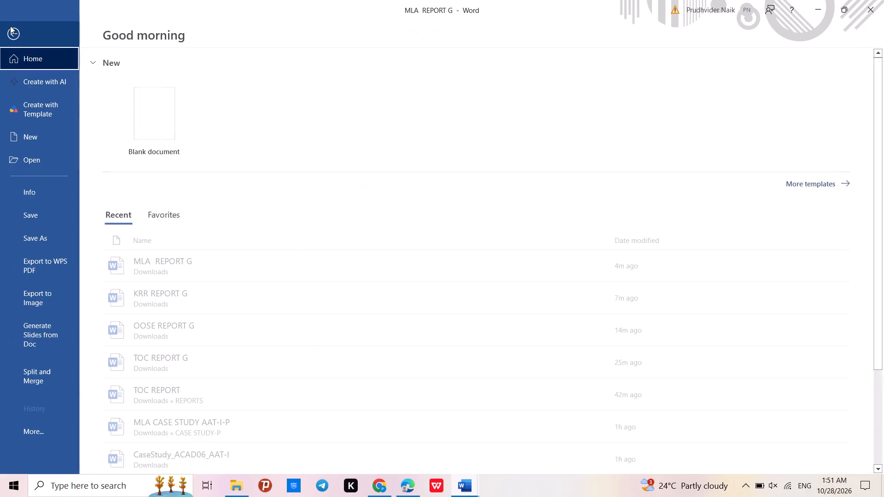
click(49, 236)
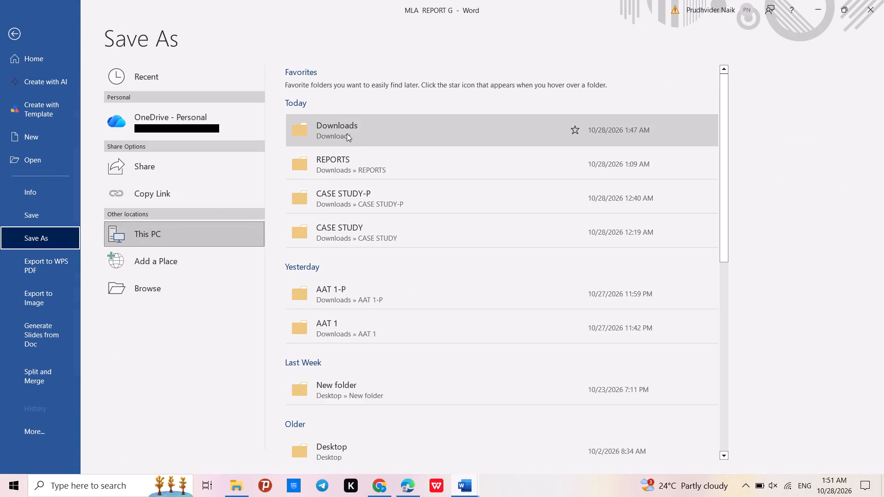
click(349, 135)
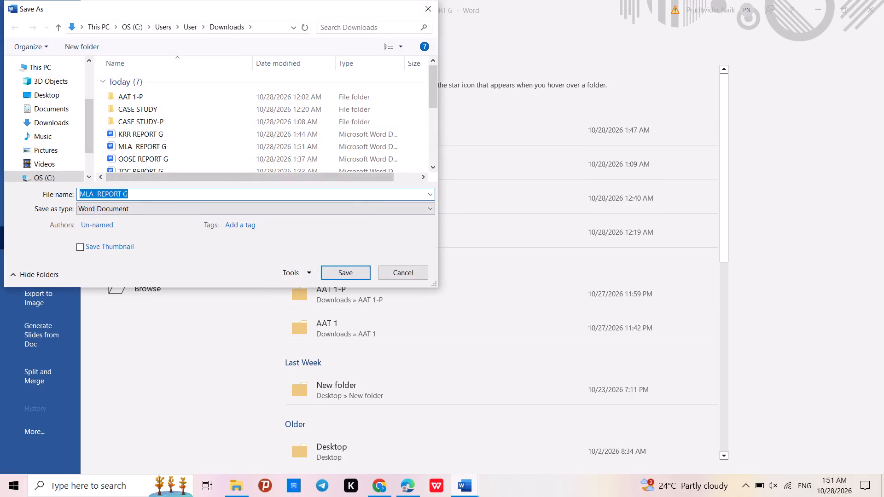
click(358, 210)
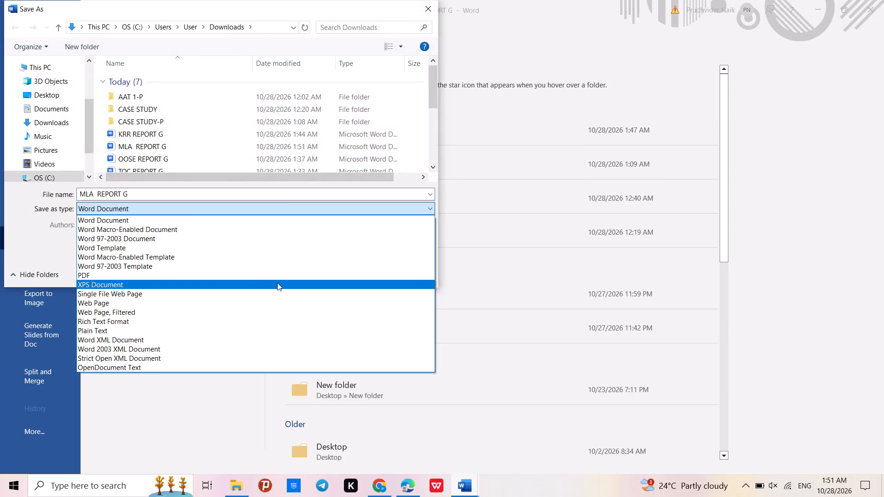
click(277, 277)
click(331, 302)
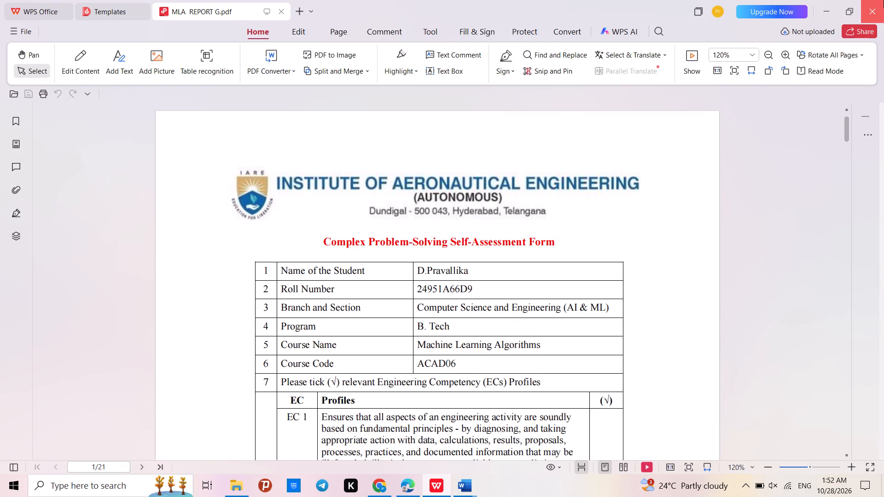
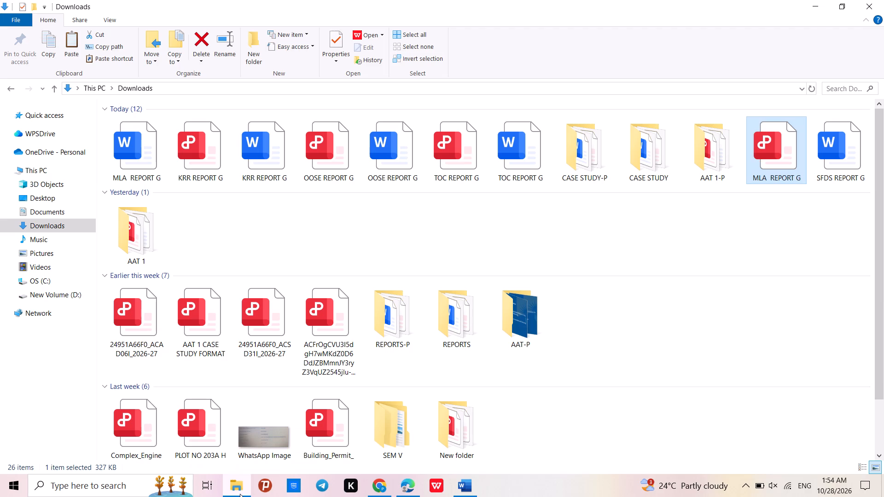
double_click(827, 169)
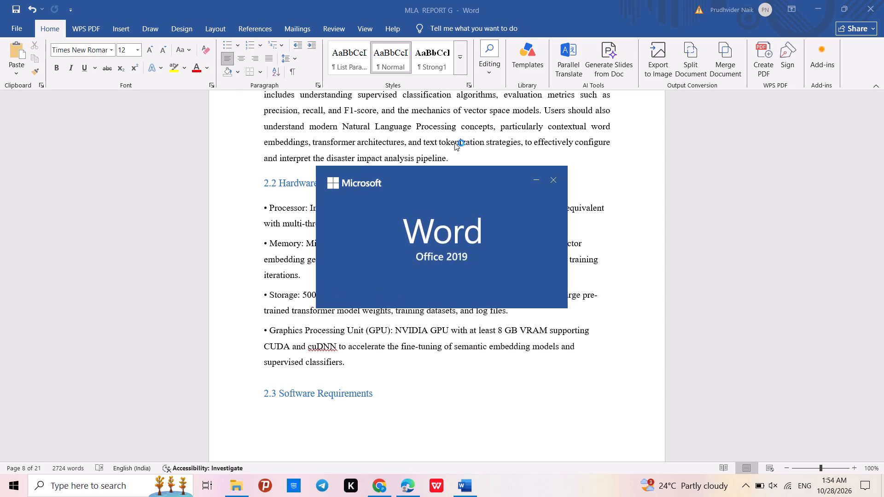
click(456, 43)
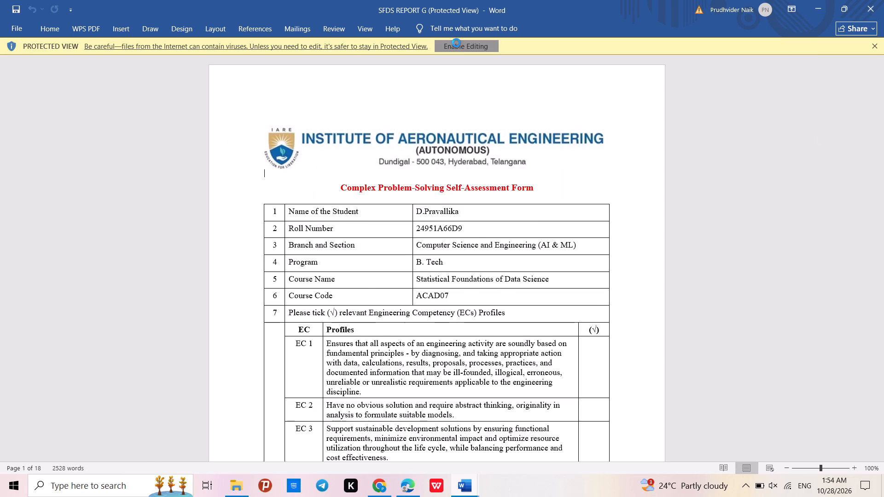
Copy the answers for rows 10 to 12 of the self-assessment table from MLA REPORT G into the matching cells of SFDS REPORT G.
key(alt+Tab)
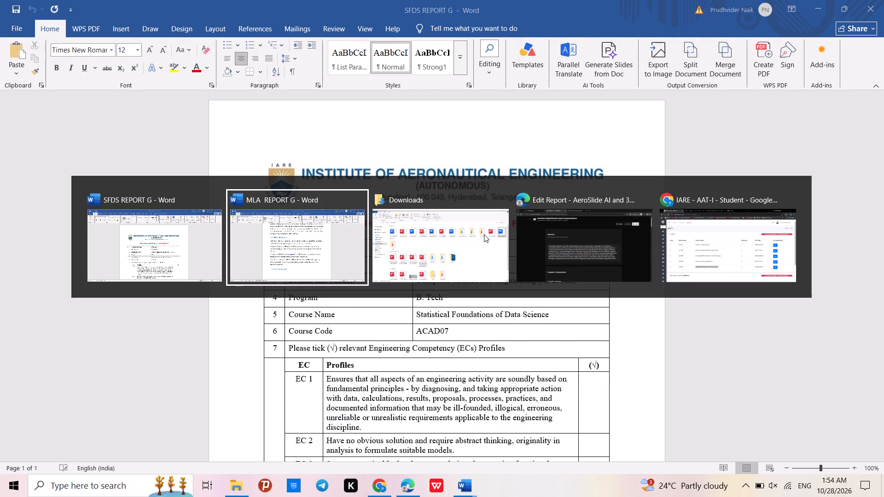
scroll(484, 234, up, 7)
scroll(484, 234, up, 17)
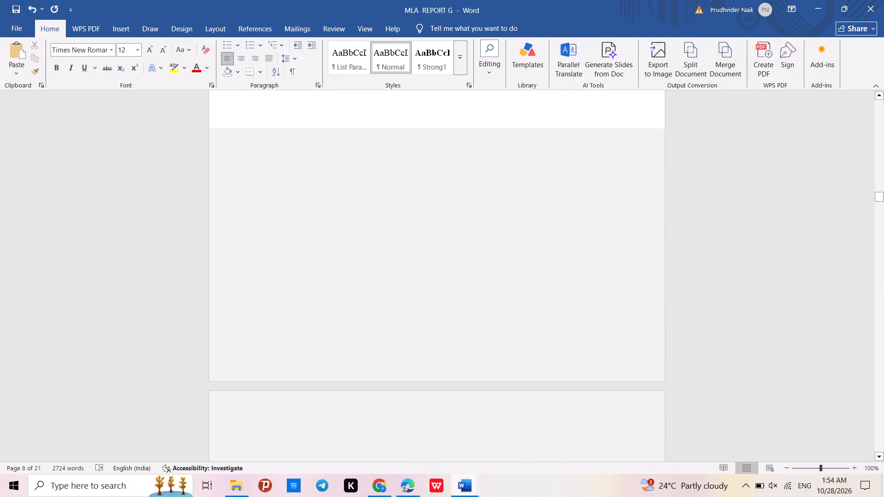
scroll(484, 234, up, 7)
scroll(484, 234, down, 2)
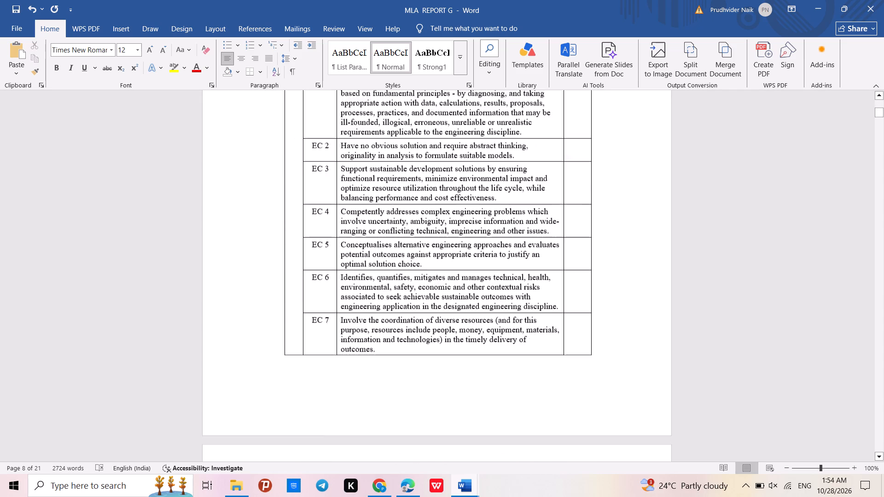
scroll(484, 234, down, 9)
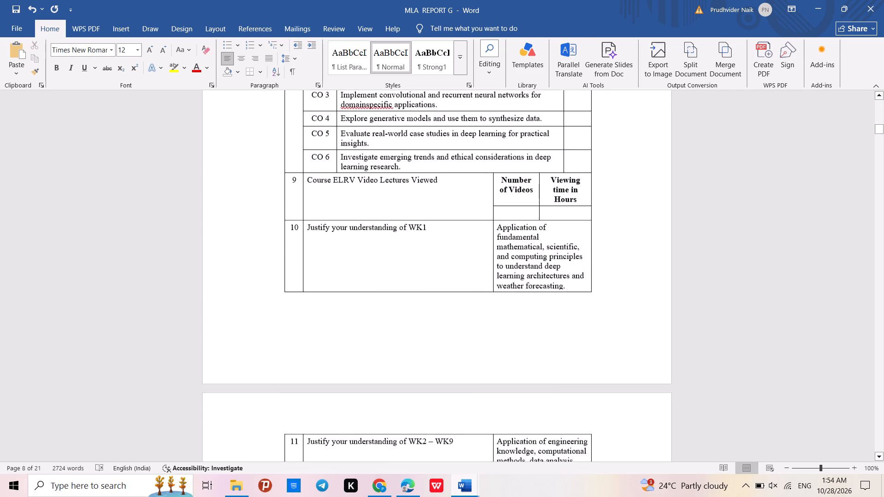
scroll(484, 234, down, 2)
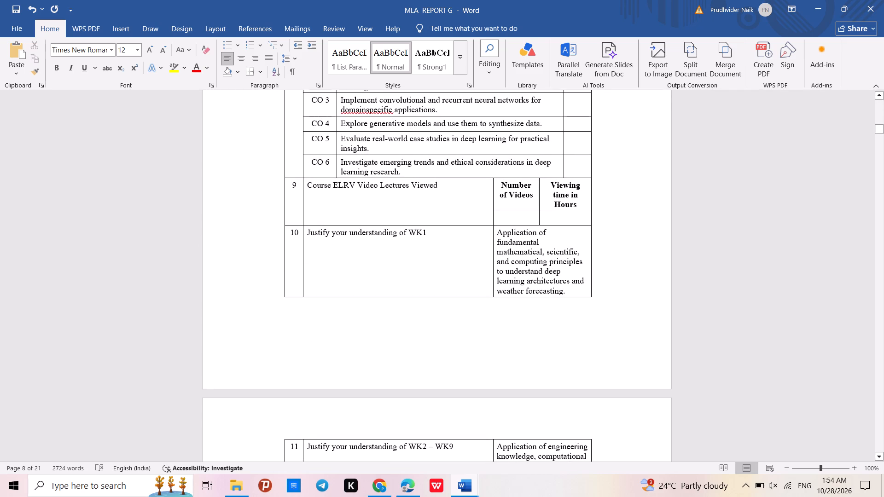
drag(499, 232, 558, 470)
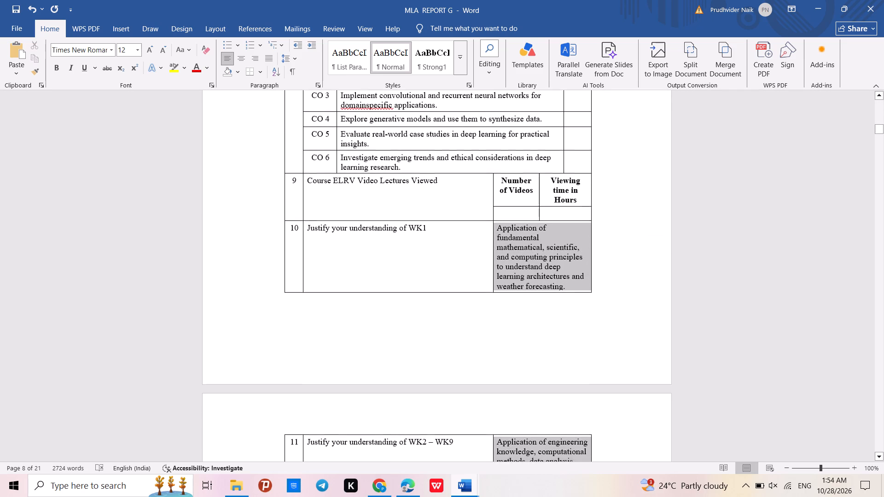
drag(558, 470, 570, 191)
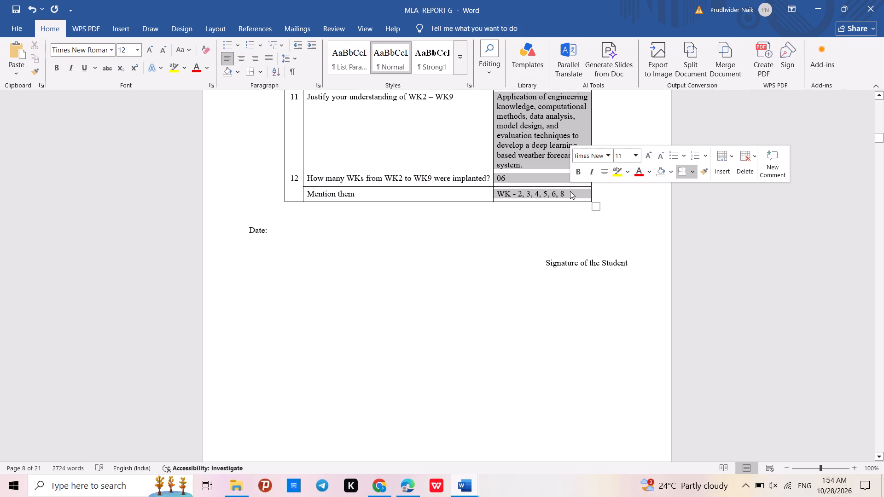
key(ctrl+c)
key(alt+Tab)
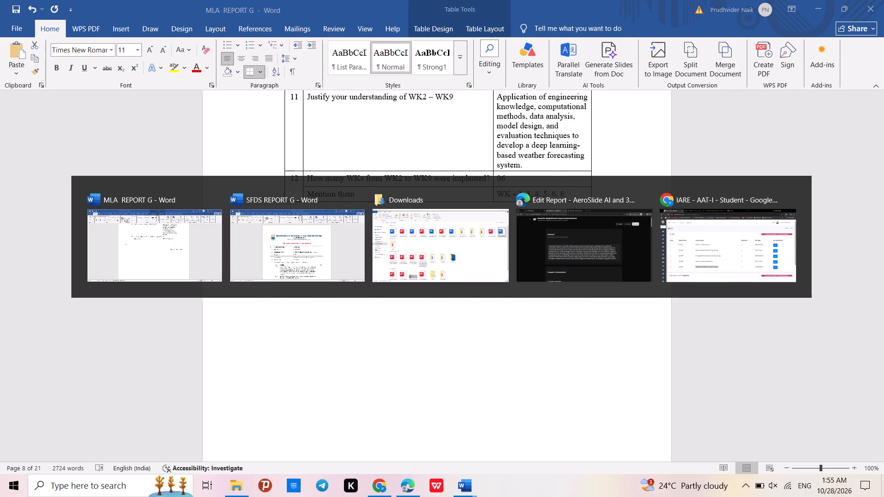
scroll(570, 191, down, 7)
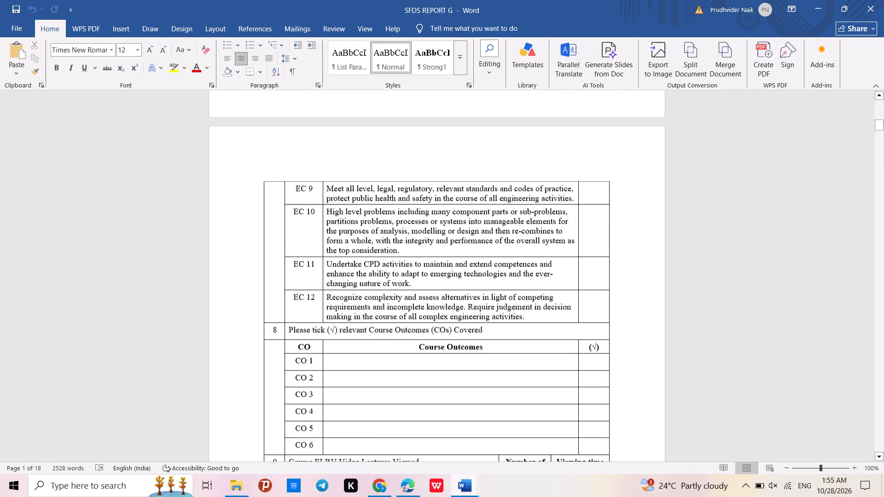
scroll(570, 191, down, 6)
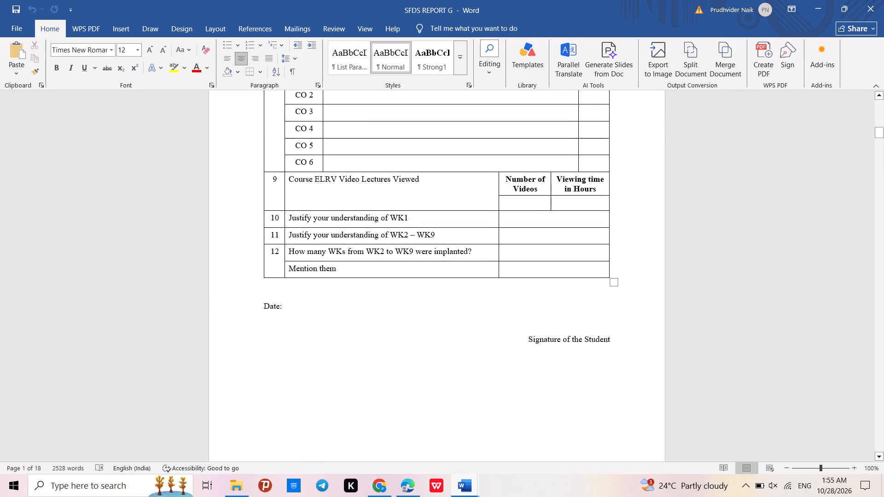
click(517, 219)
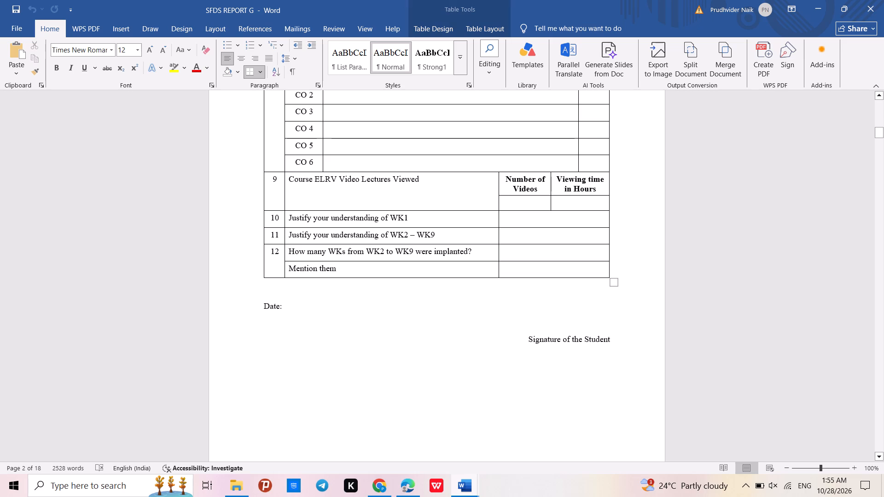
key(ctrl+v)
Copy the CO 1 to CO 6 course outcome descriptions from MLA REPORT G into the Course Outcomes cells of SFDS REPORT G.
key(alt+Tab)
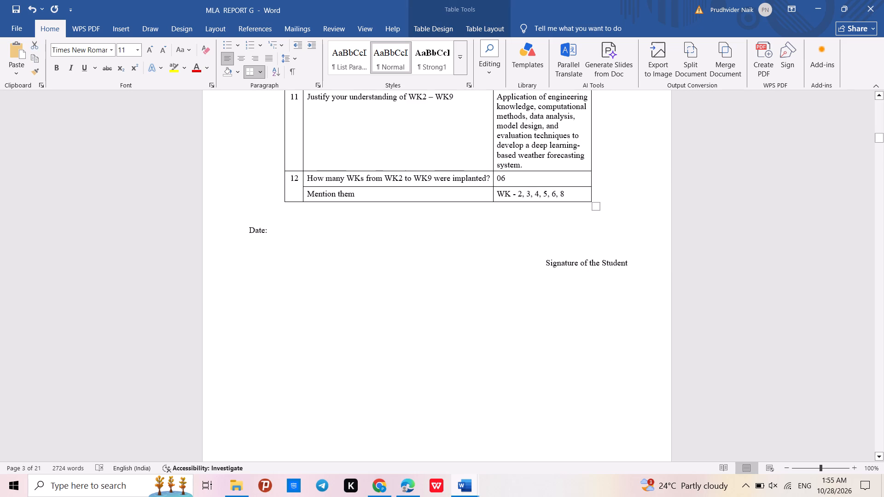
scroll(517, 219, up, 9)
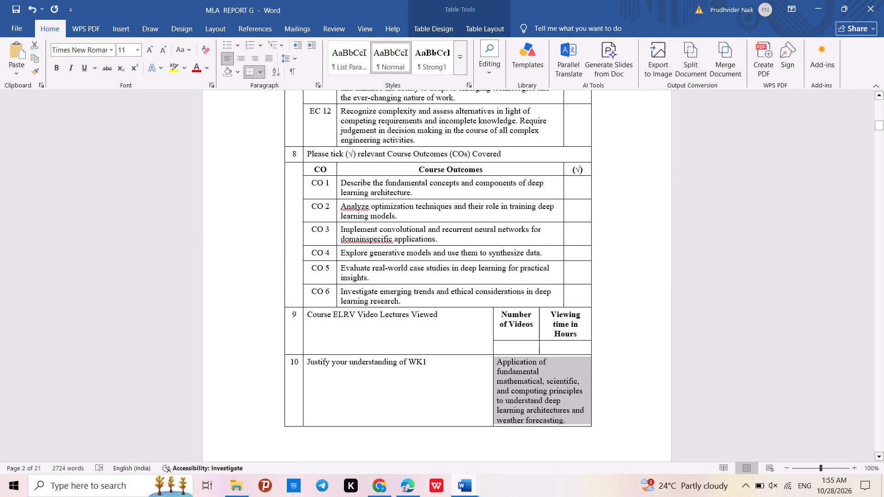
drag(341, 182, 390, 293)
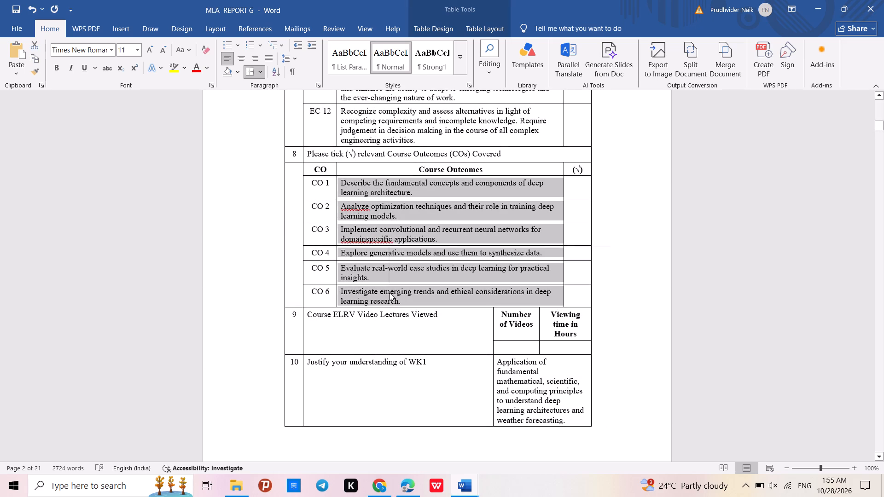
key(ctrl+c)
ctrl+click(390, 293)
key(alt+Tab)
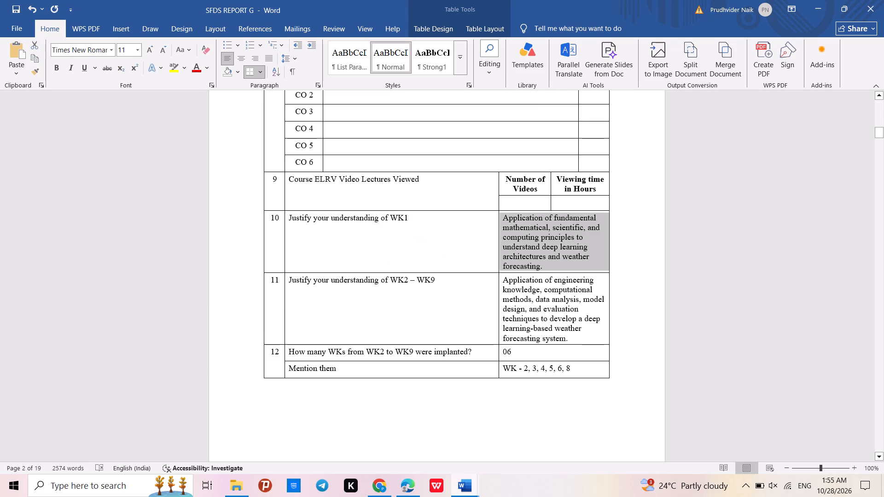
scroll(451, 354, up, 1)
scroll(451, 354, down, 1)
scroll(451, 354, up, 1)
scroll(451, 354, down, 1)
scroll(451, 354, up, 2)
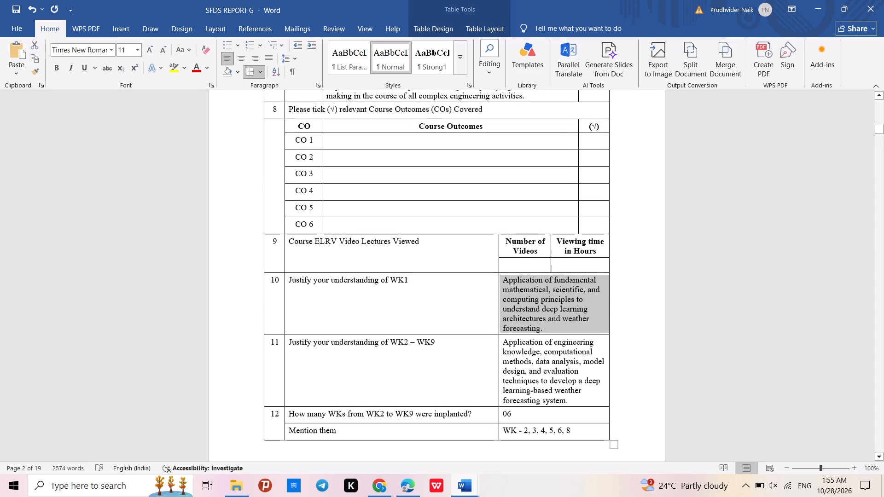
click(343, 146)
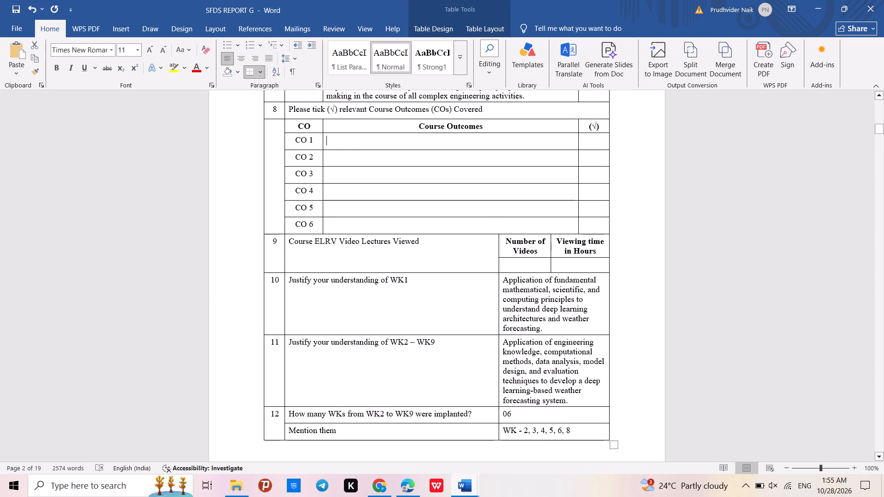
key(ctrl+v)
Narrow the self-assessment table in SFDS REPORT G by moving its outer right border slightly inward.
scroll(343, 146, down, 2)
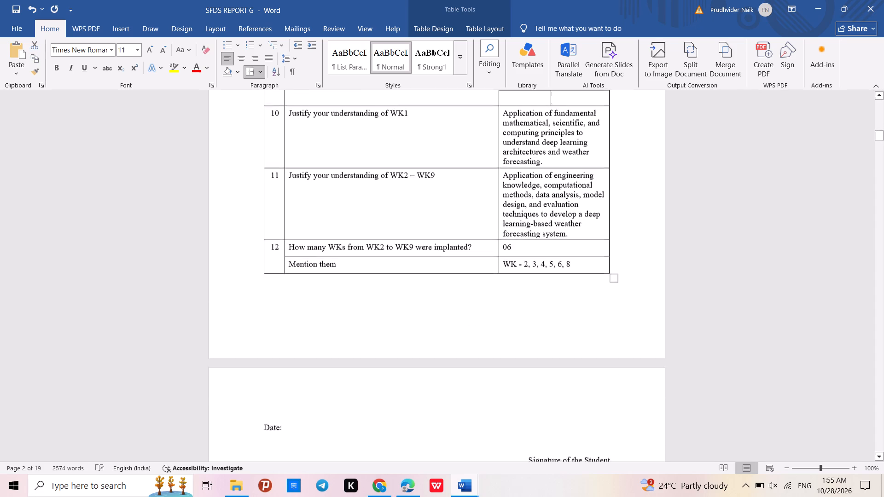
scroll(343, 146, down, 2)
scroll(343, 146, up, 1)
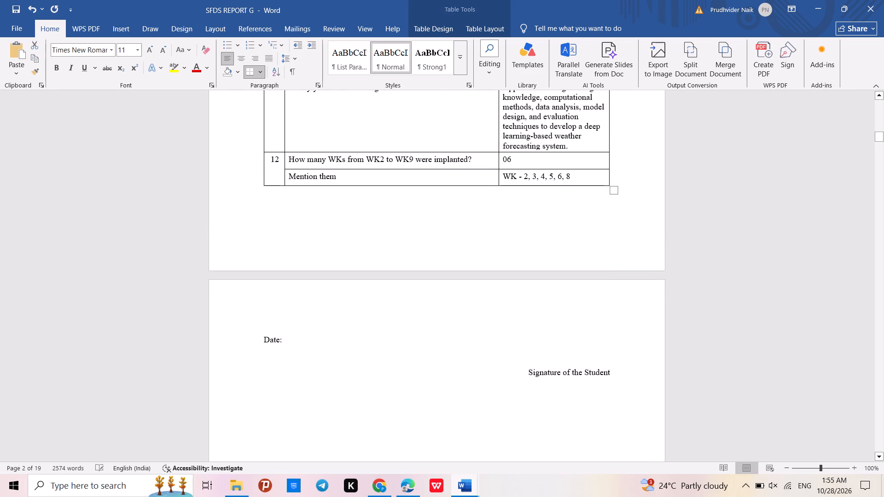
drag(608, 188, 604, 188)
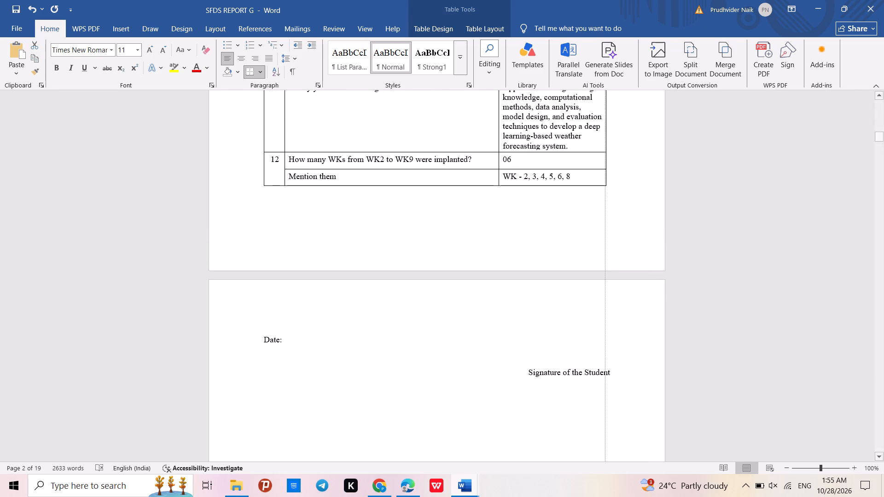
drag(604, 188, 608, 187)
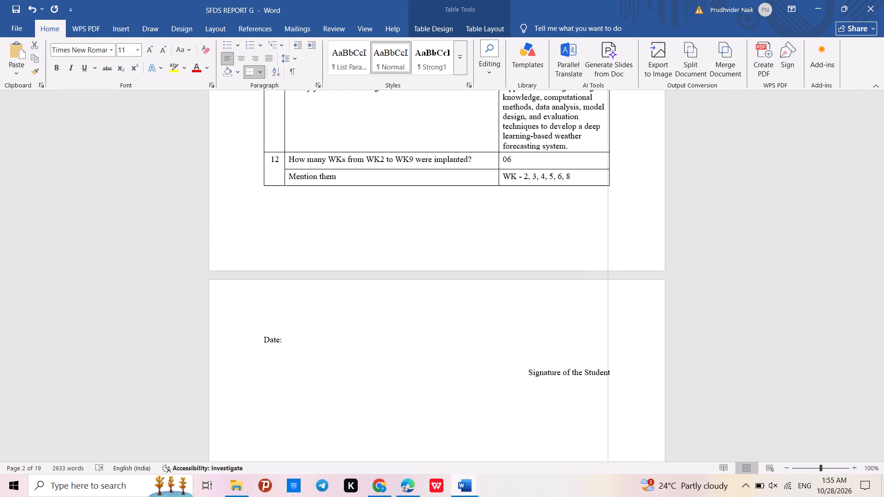
drag(608, 187, 596, 189)
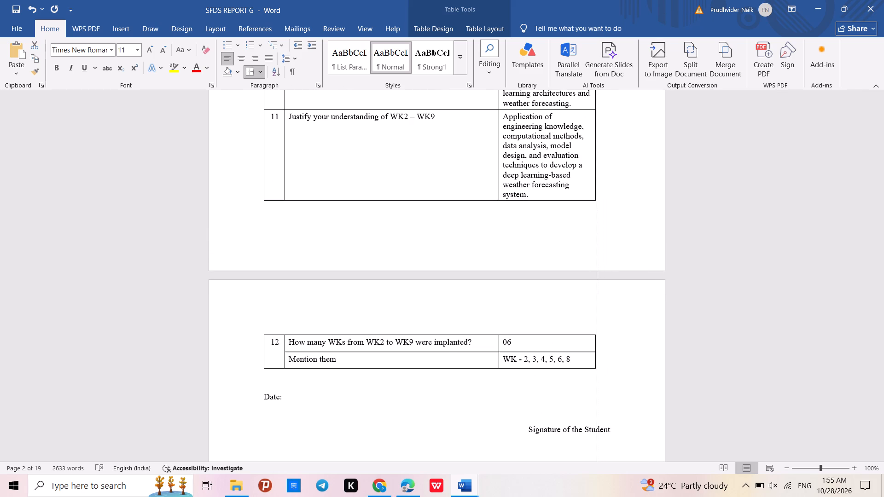
drag(596, 189, 596, 189)
click(631, 200)
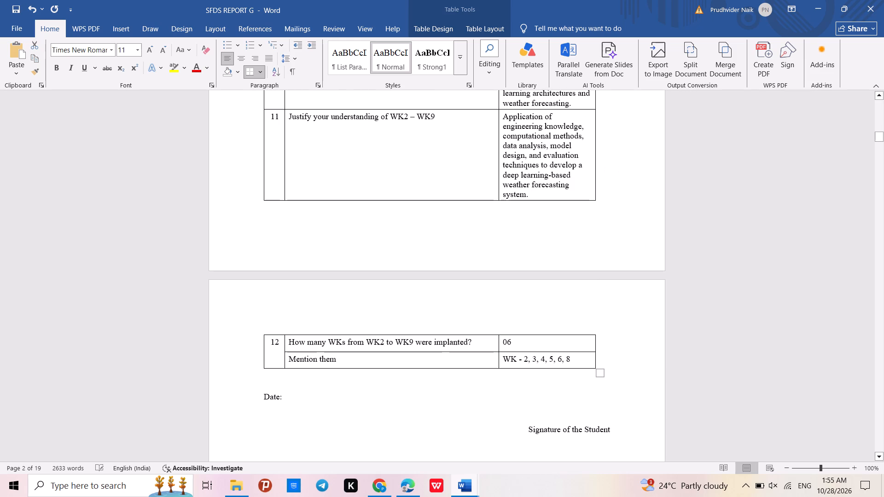
scroll(631, 200, up, 6)
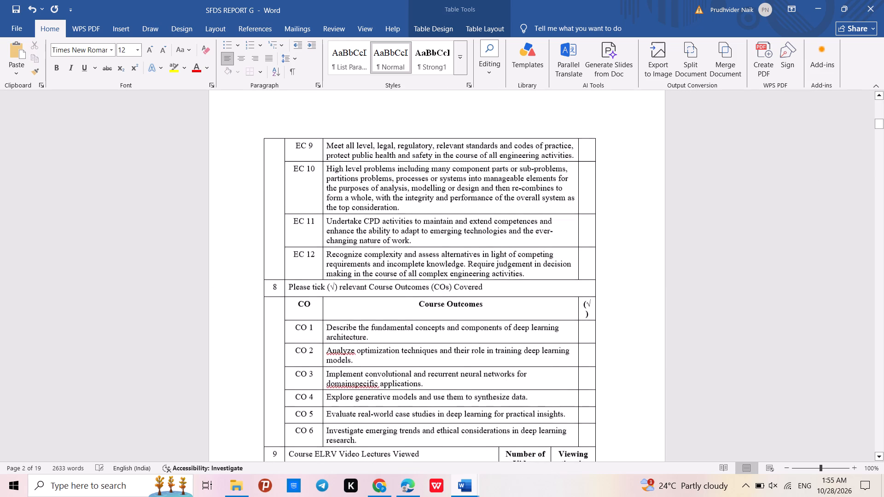
Copy the front pages of MLA REPORT G, from the COMPLEX ENGINEERING PROBLEM cover through the DECLARATION, and return to SFDS REPORT G.
scroll(631, 200, down, 11)
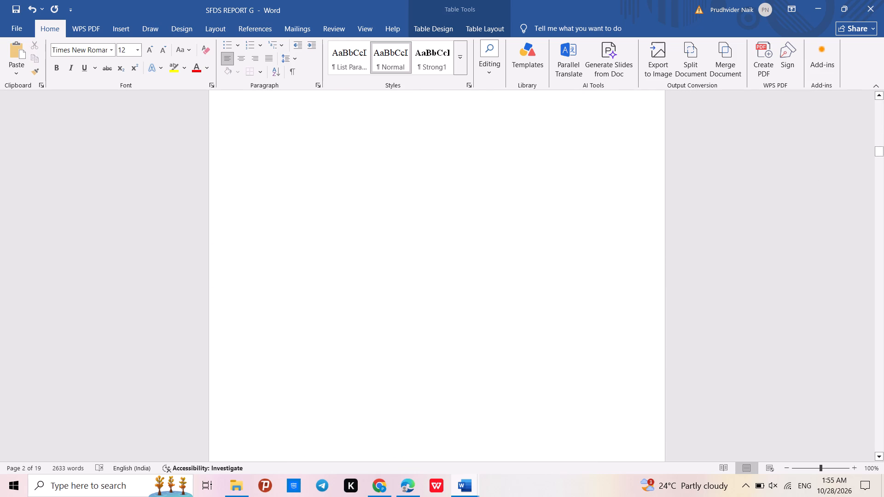
scroll(631, 200, down, 5)
key(alt+Tab)
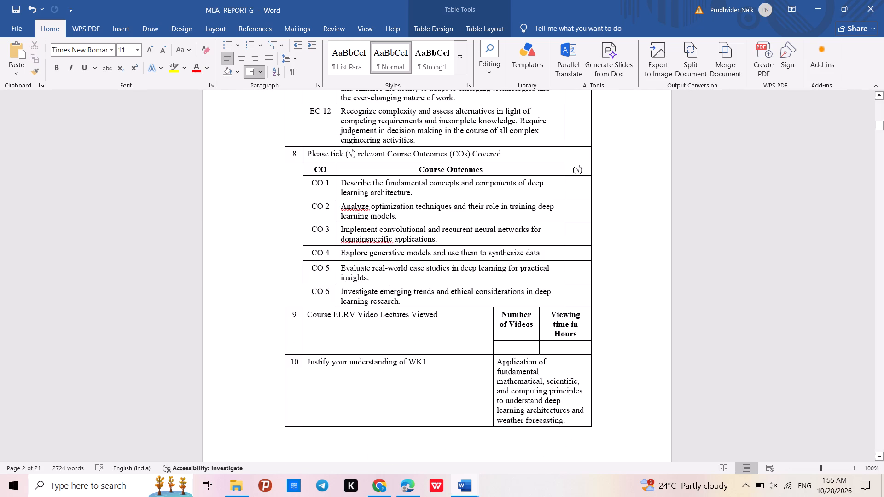
scroll(631, 200, down, 8)
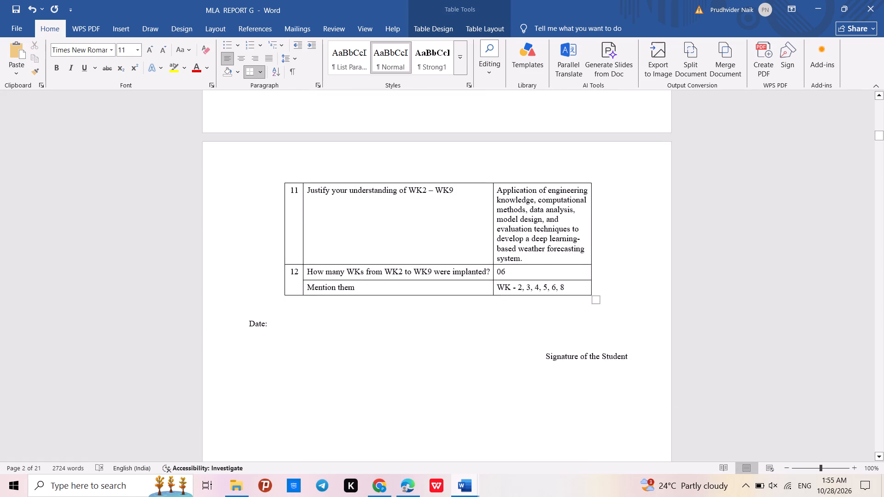
scroll(631, 200, down, 6)
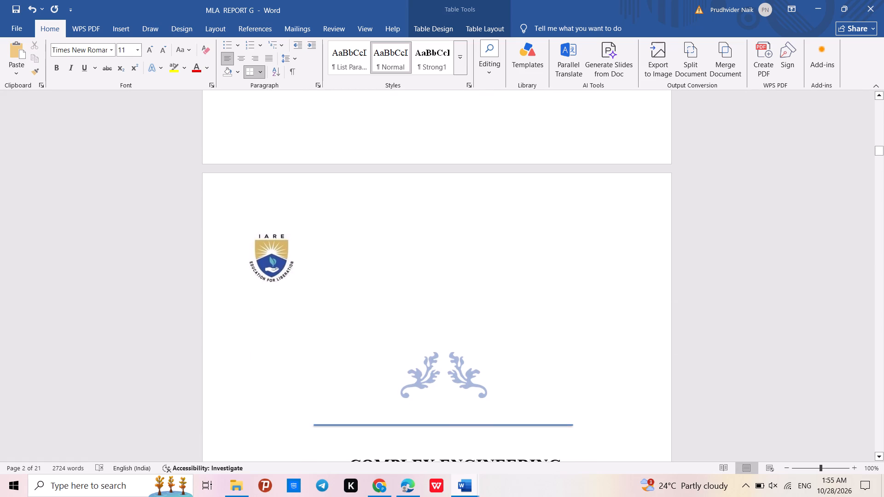
drag(238, 211, 327, 334)
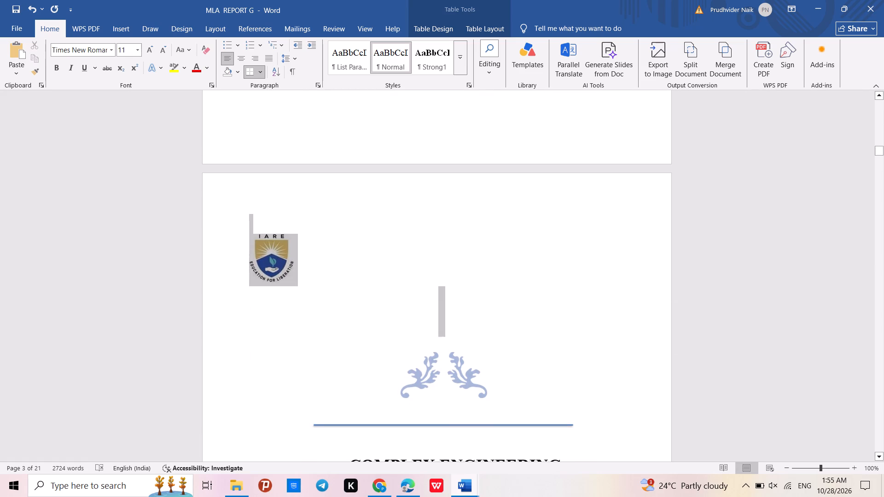
drag(327, 334, 384, 496)
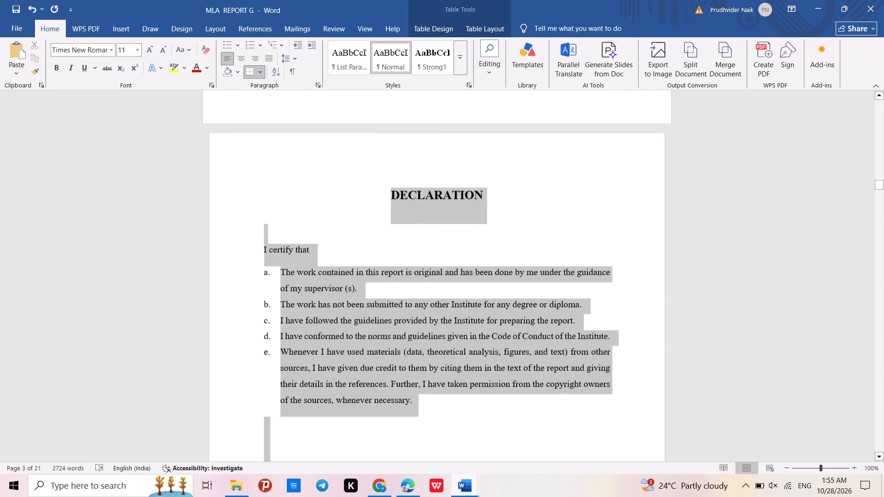
drag(384, 496, 393, 235)
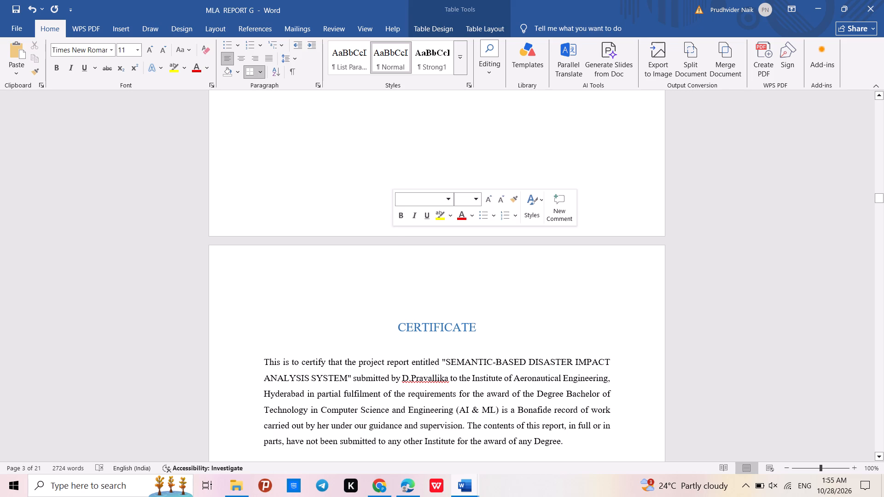
key(ctrl+c)
key(alt+Tab)
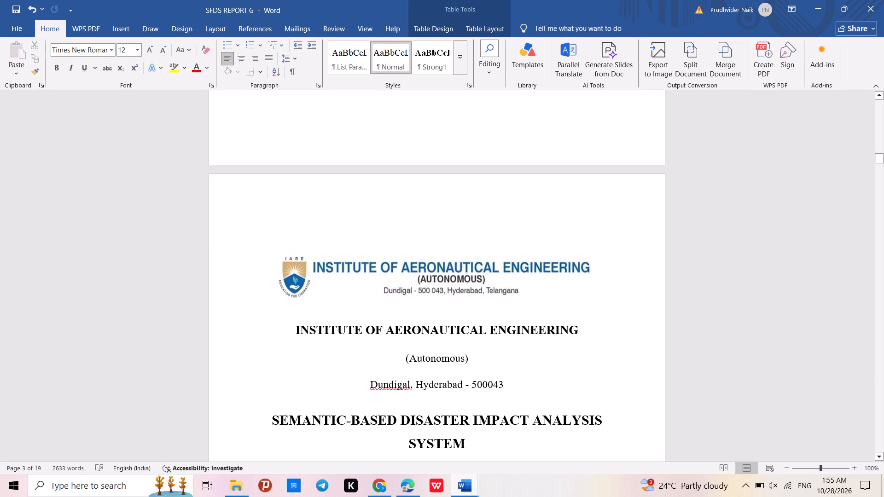
Delete the whole project title page that precedes the CERTIFICATE page in SFDS REPORT G.
drag(244, 228, 363, 496)
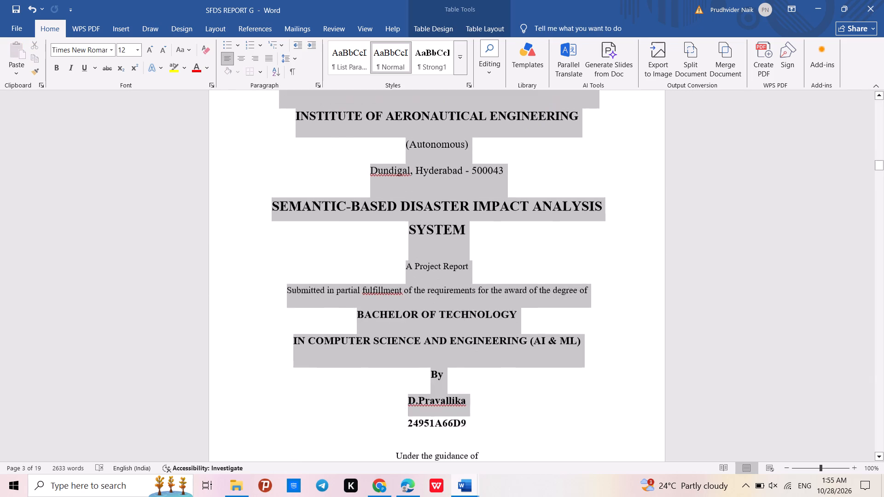
drag(363, 496, 381, 222)
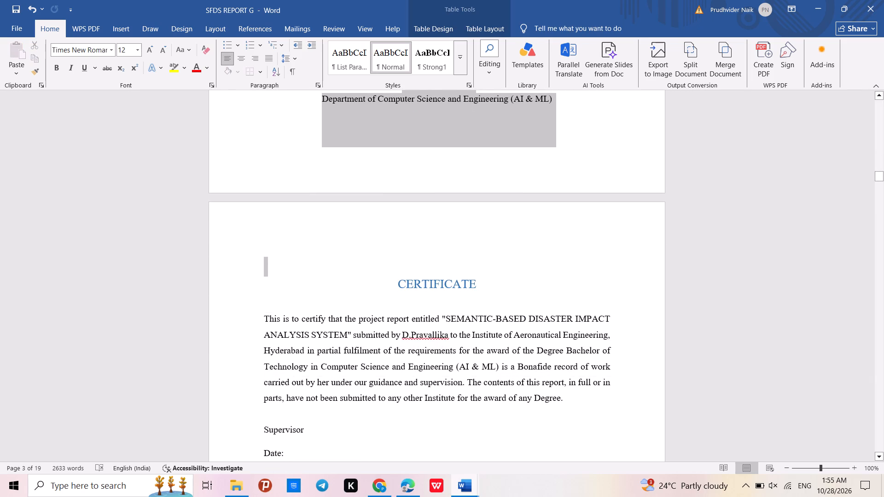
drag(381, 222, 378, 179)
key(BackSpace)
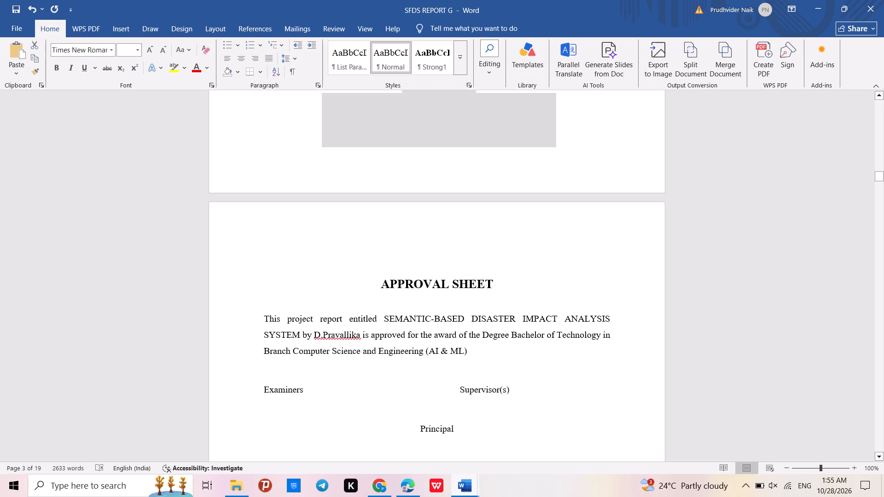
Shift the Supervisor(s) label on the APPROVAL SHEET toward the page's right margin with four tab stops.
scroll(378, 179, up, 12)
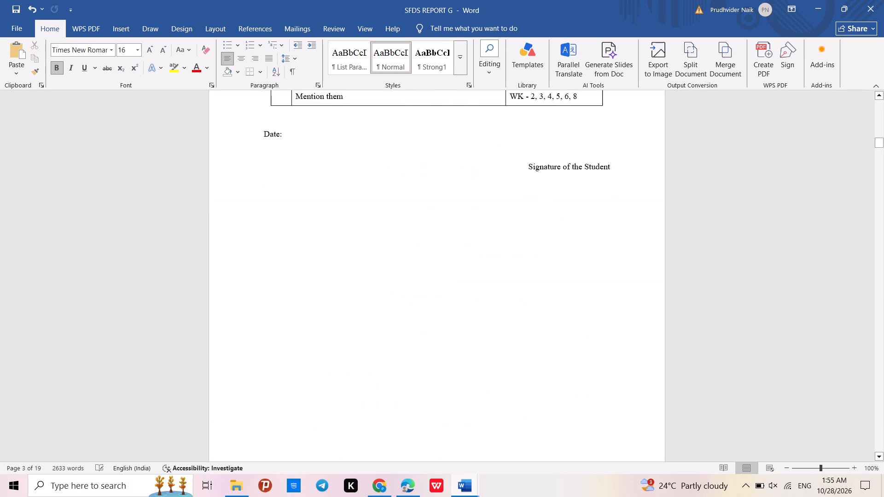
scroll(378, 179, up, 4)
scroll(378, 179, down, 14)
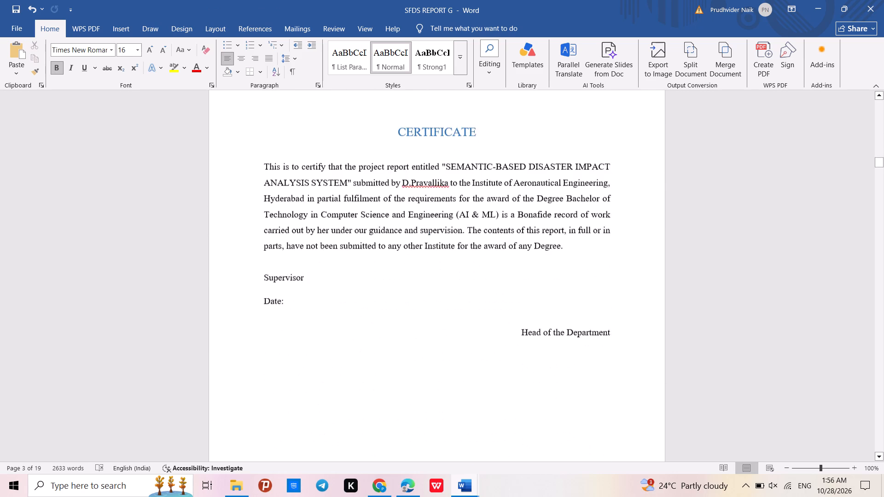
scroll(378, 179, down, 15)
scroll(378, 179, up, 1)
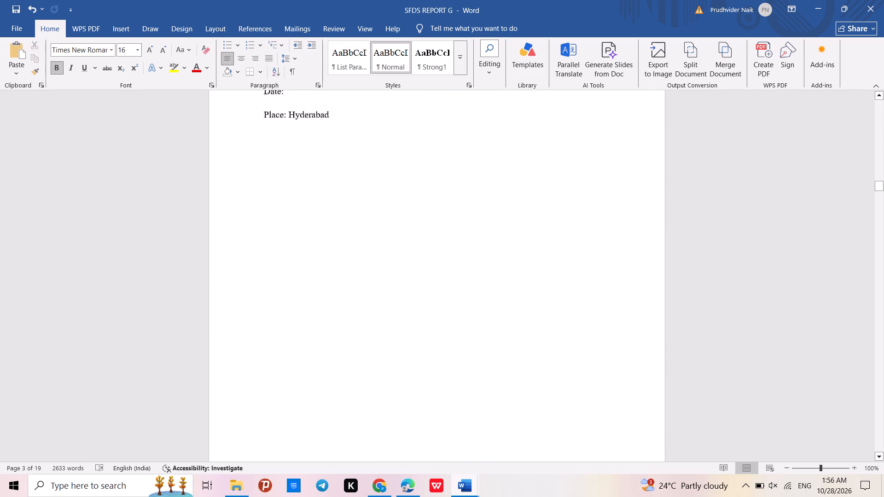
scroll(378, 179, up, 3)
click(448, 220)
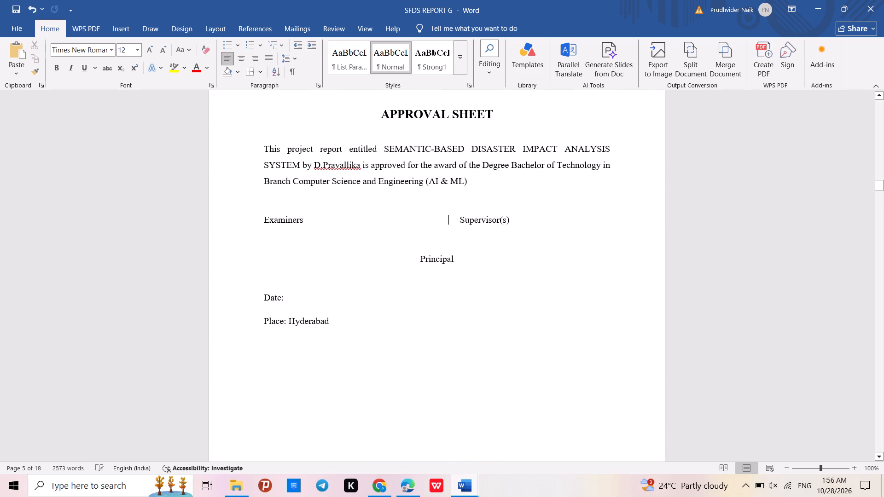
key(Tab)
key(Tab)
key(Tab)
key(Tab)
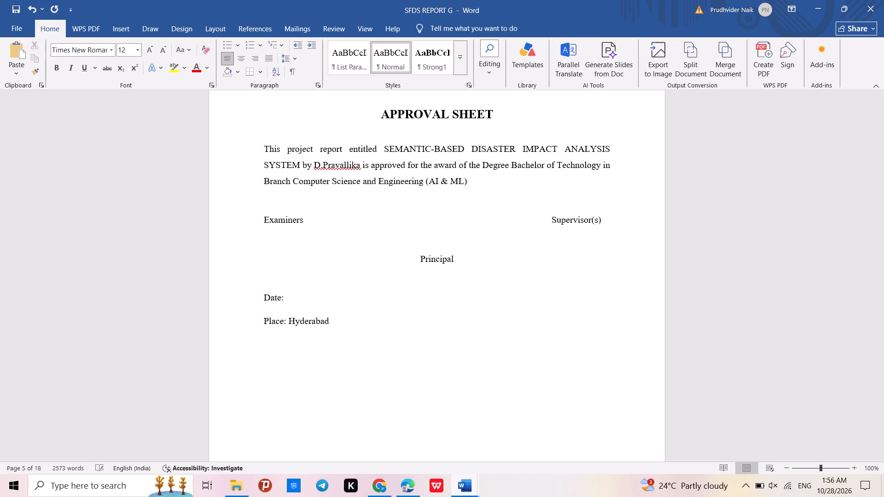
Delete the TABLE OF CONTENTS and the DECLARATION page from SFDS REPORT G.
scroll(448, 220, down, 12)
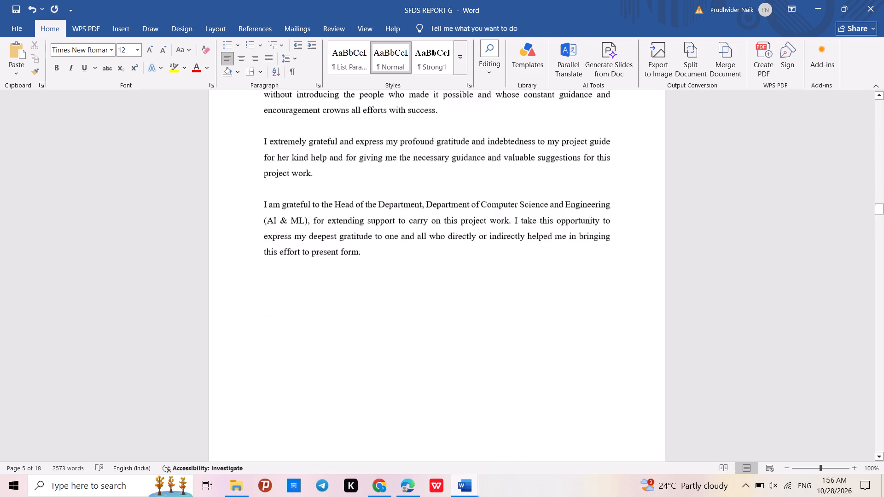
scroll(448, 220, down, 4)
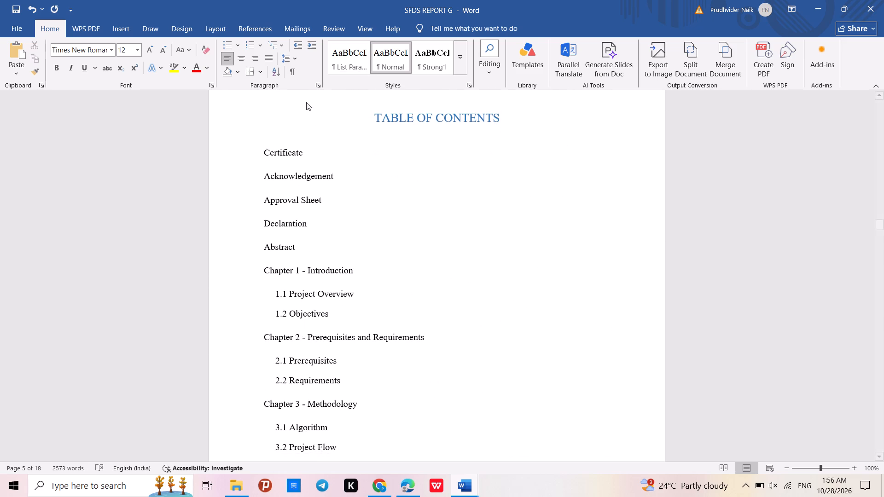
drag(257, 102, 434, 456)
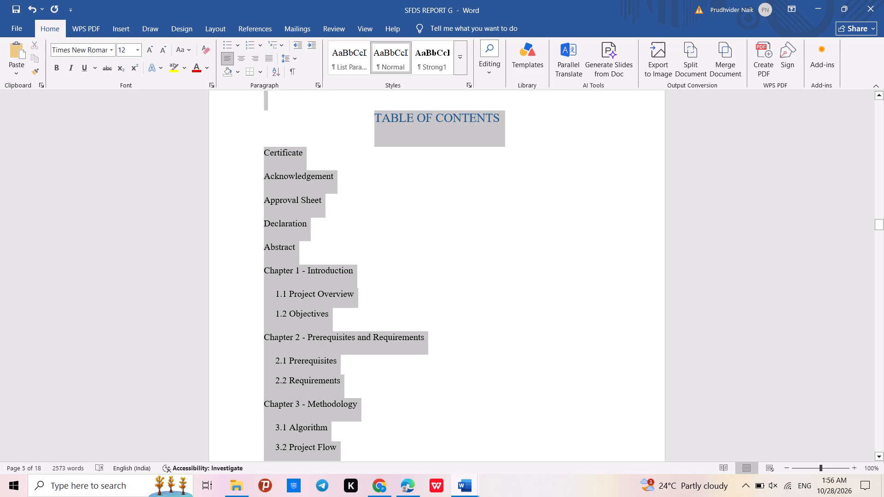
drag(434, 456, 440, 464)
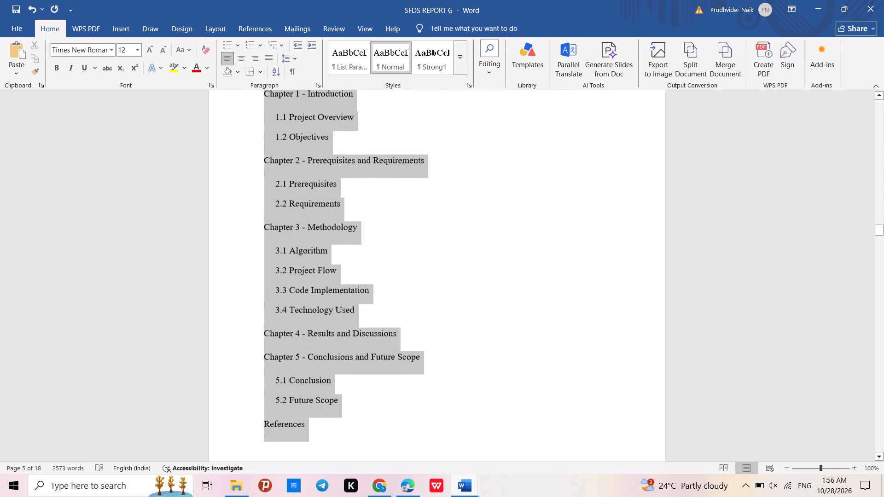
drag(440, 464, 440, 472)
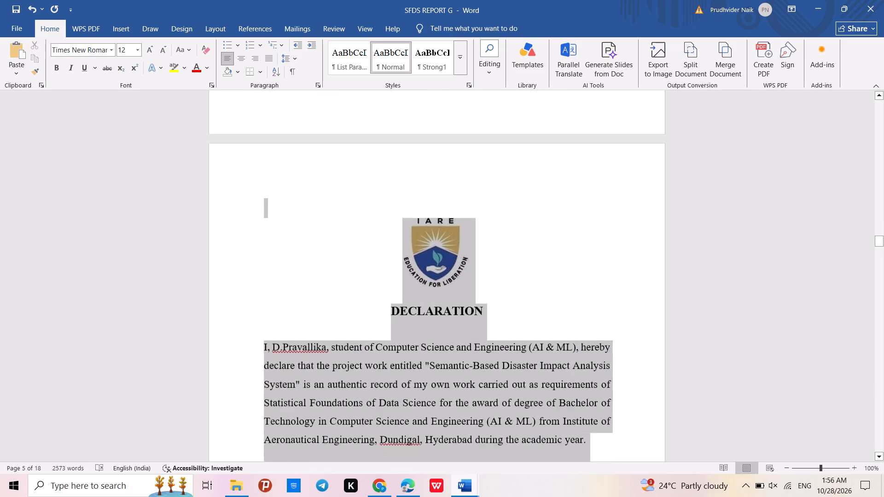
drag(440, 472, 414, 334)
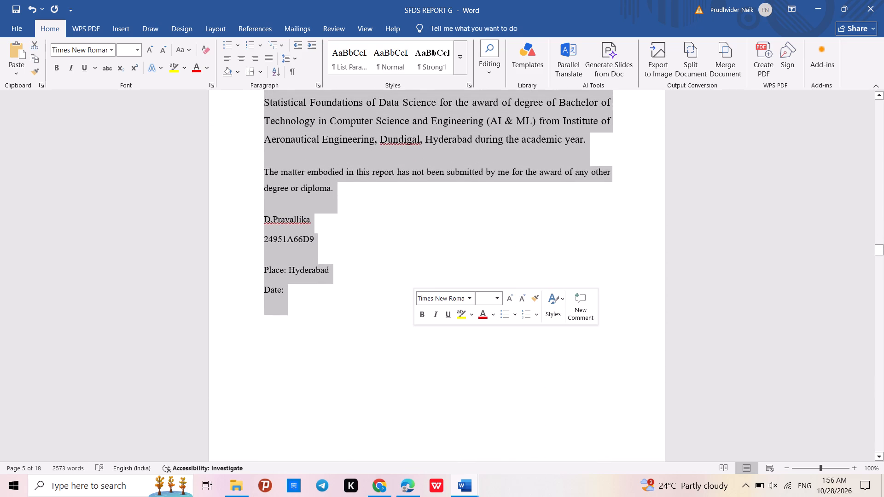
key(BackSpace)
Remove the empty line before the ABSTRACT heading and insert blank lines to move the heading to the top of a new page.
scroll(414, 334, up, 7)
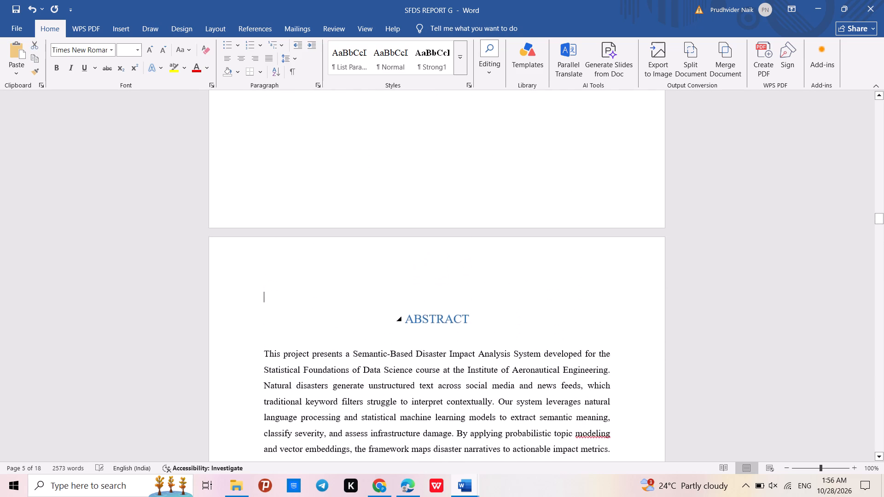
scroll(414, 334, up, 2)
scroll(414, 334, down, 1)
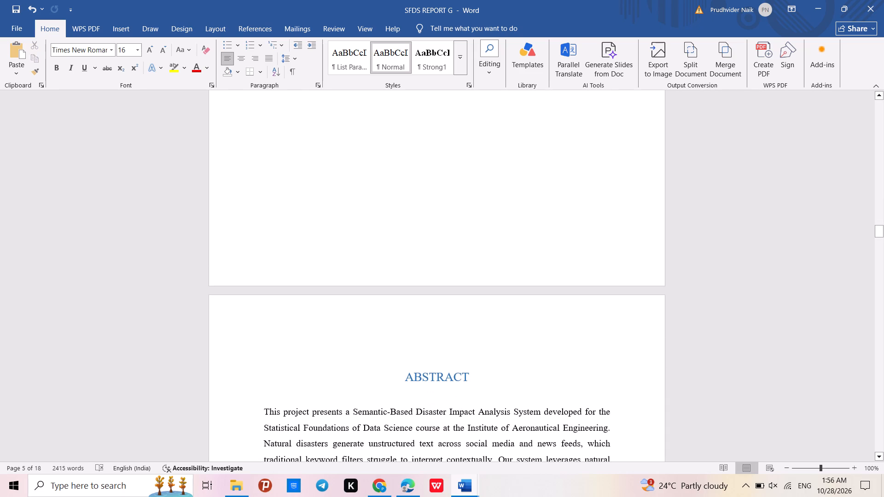
key(Delete)
key(Return)
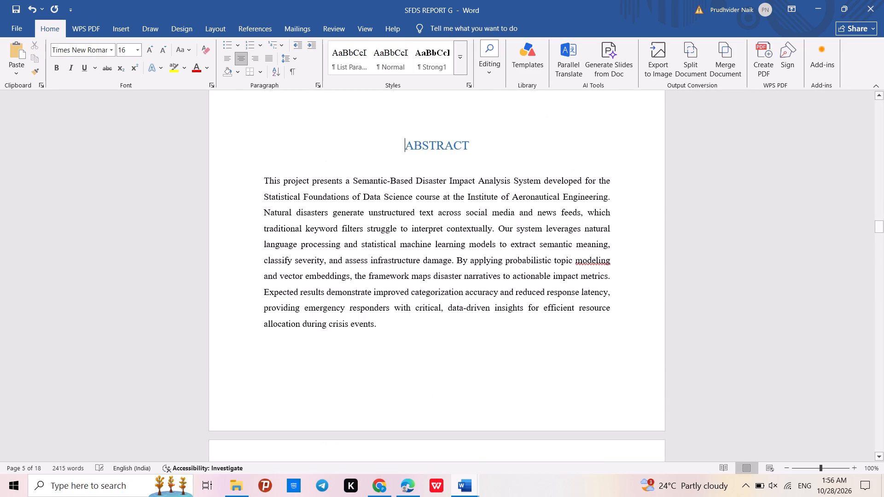
key(Return)
key(Return)
key(Return)
key(Return)
key(Return)
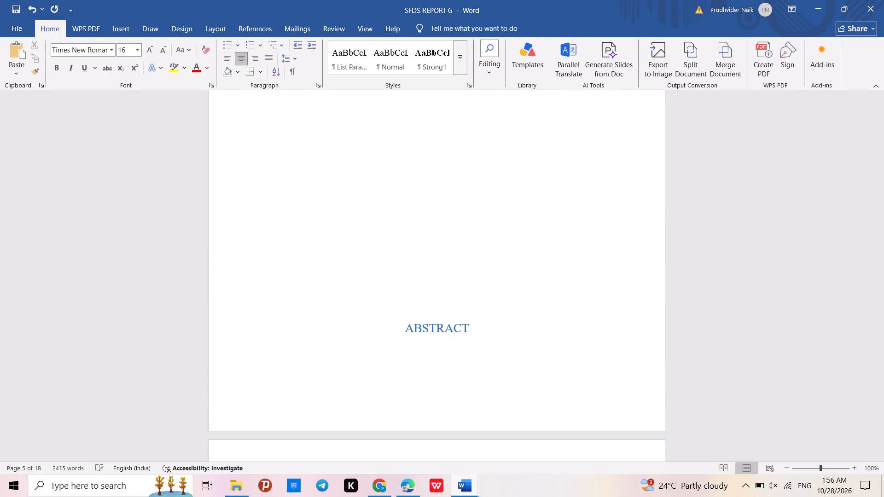
key(Return)
key(Return)
scroll(414, 334, down, 2)
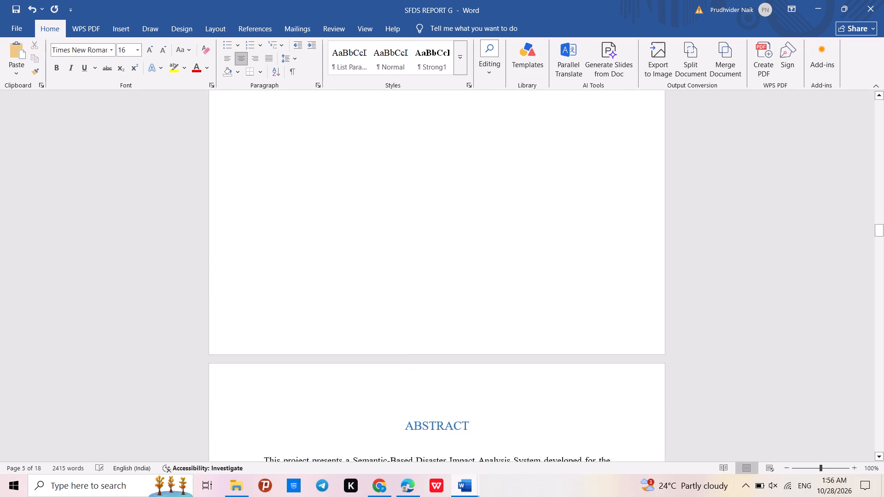
scroll(414, 334, down, 1)
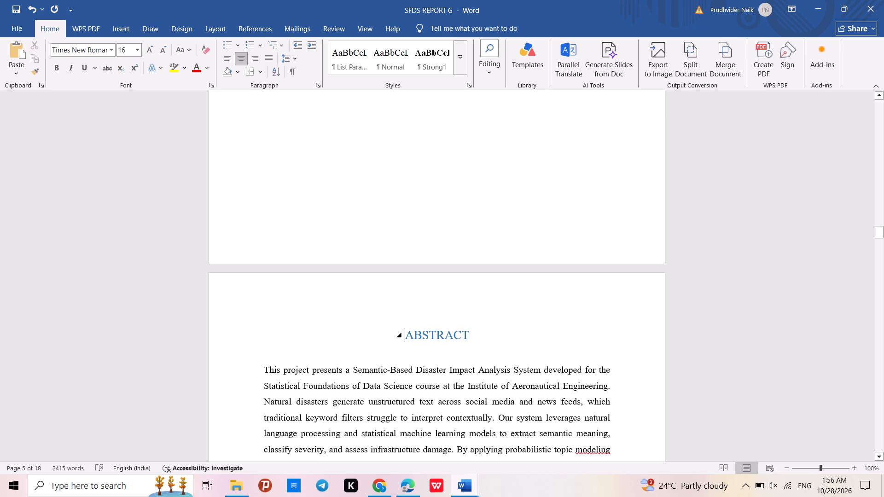
Paste the copied MLA REPORT G front pages on the empty line above the CERTIFICATE heading and look over the inserted cover pages.
scroll(414, 334, up, 10)
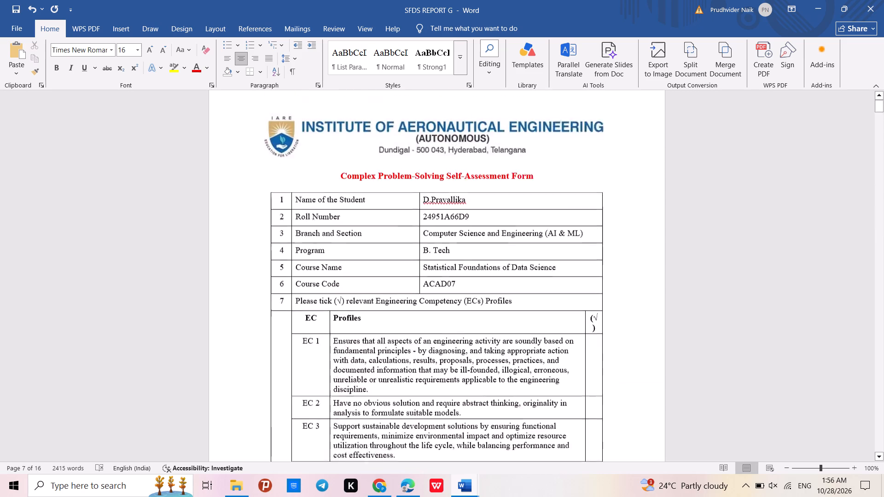
scroll(414, 334, down, 15)
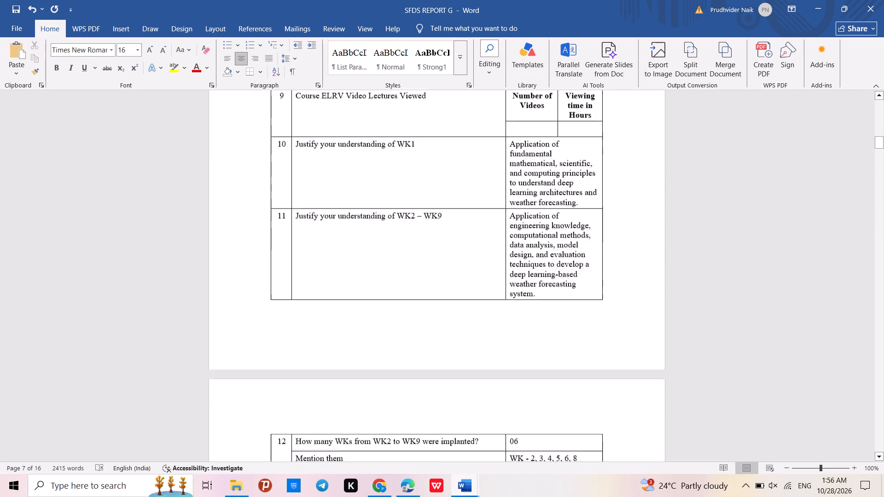
scroll(414, 334, down, 11)
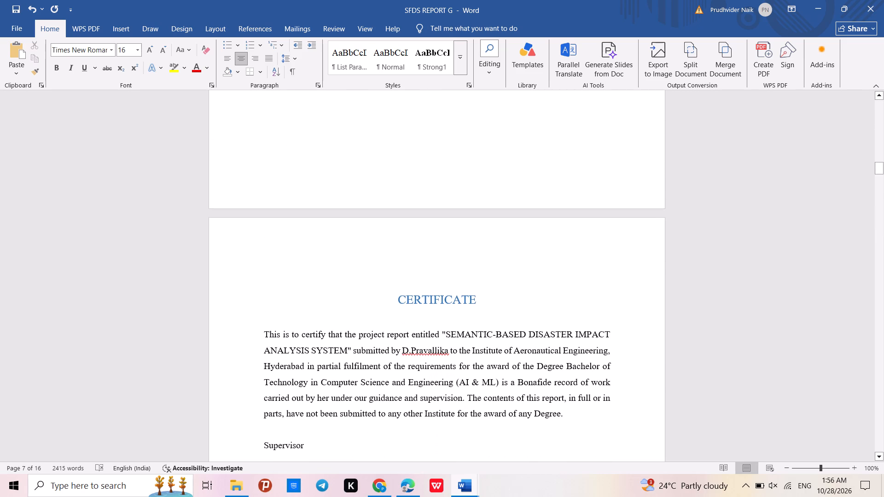
click(297, 277)
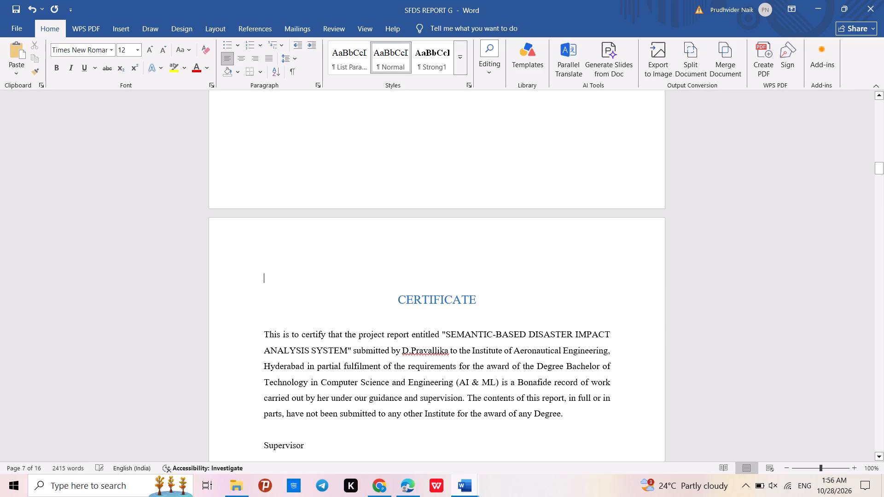
key(ctrl+v)
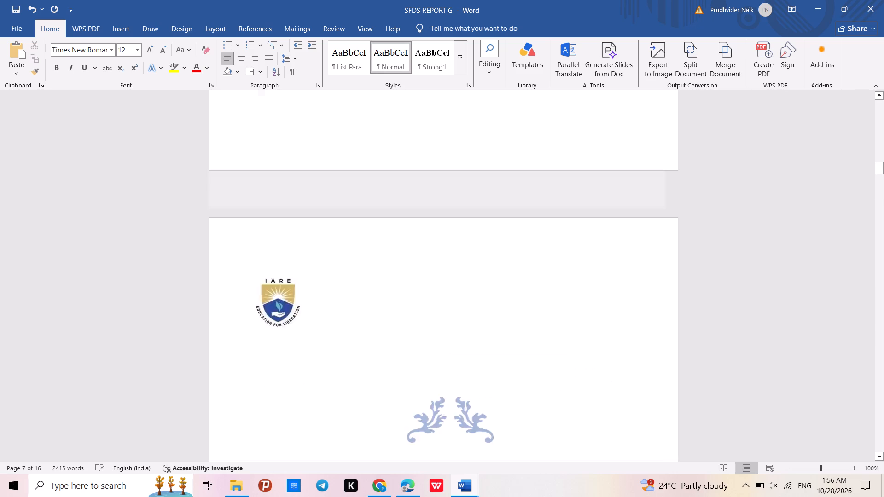
scroll(297, 277, up, 15)
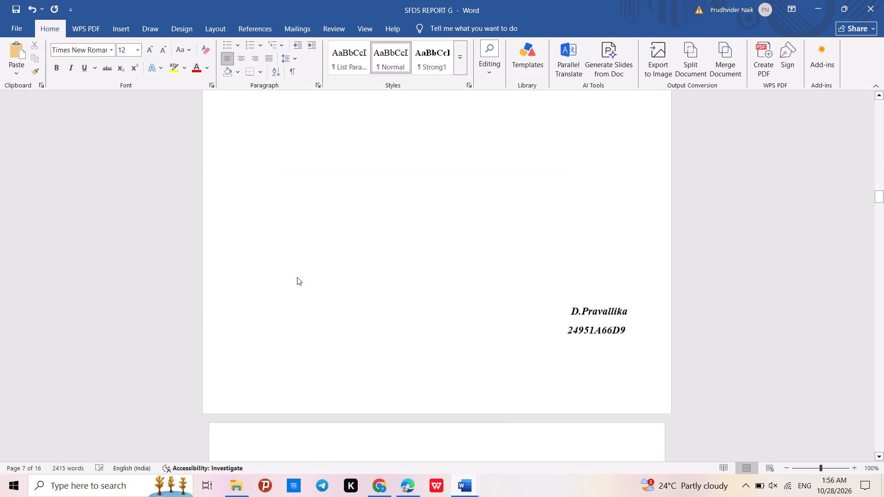
scroll(297, 277, up, 8)
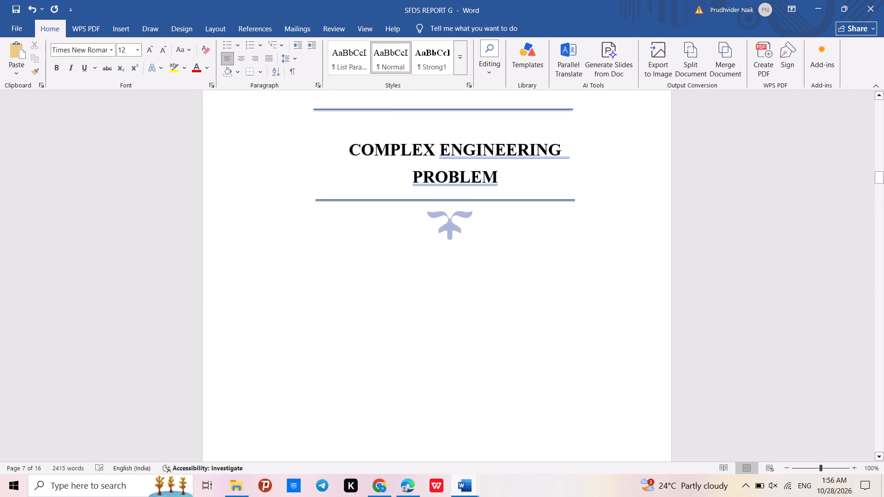
Look over the inserted cover, DECLARATION and CERTIFICATE pages of SFDS REPORT G.
scroll(297, 277, up, 3)
scroll(297, 277, down, 9)
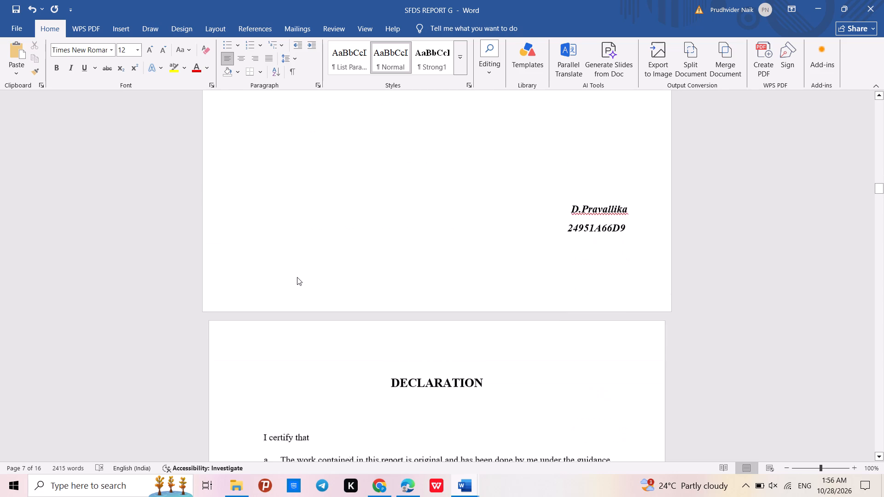
scroll(297, 277, down, 11)
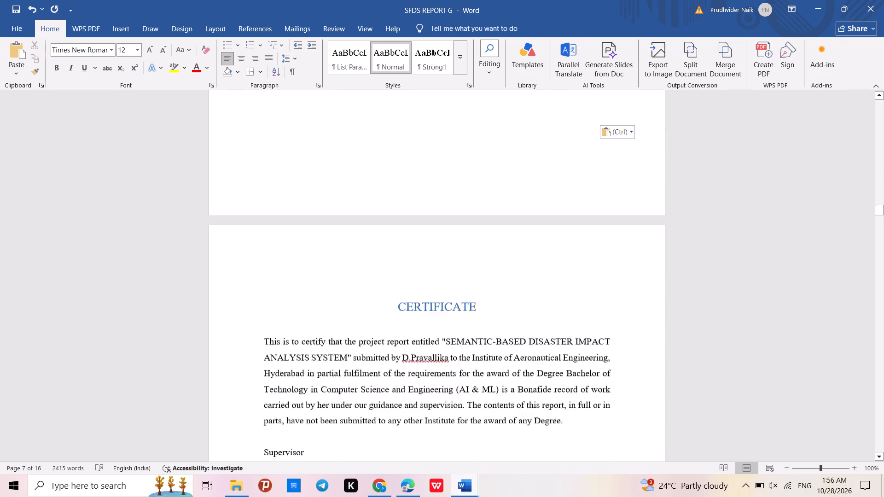
scroll(297, 277, down, 2)
scroll(297, 277, up, 8)
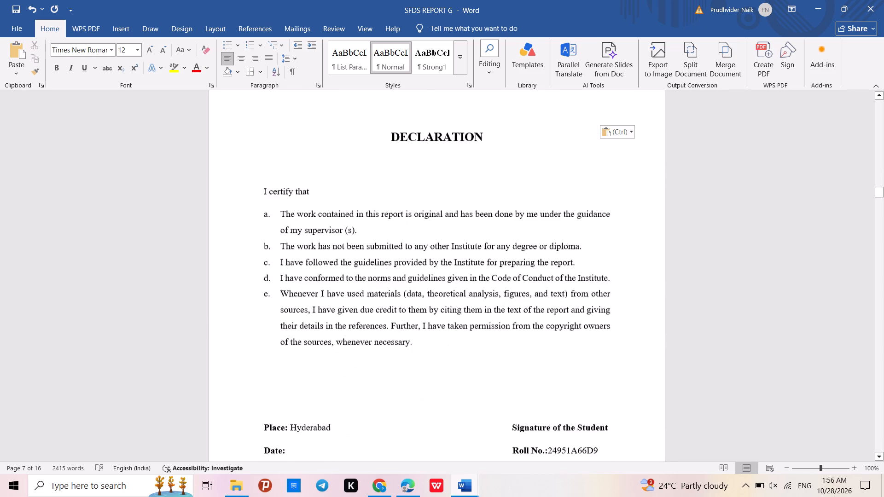
scroll(297, 277, up, 1)
scroll(297, 277, down, 7)
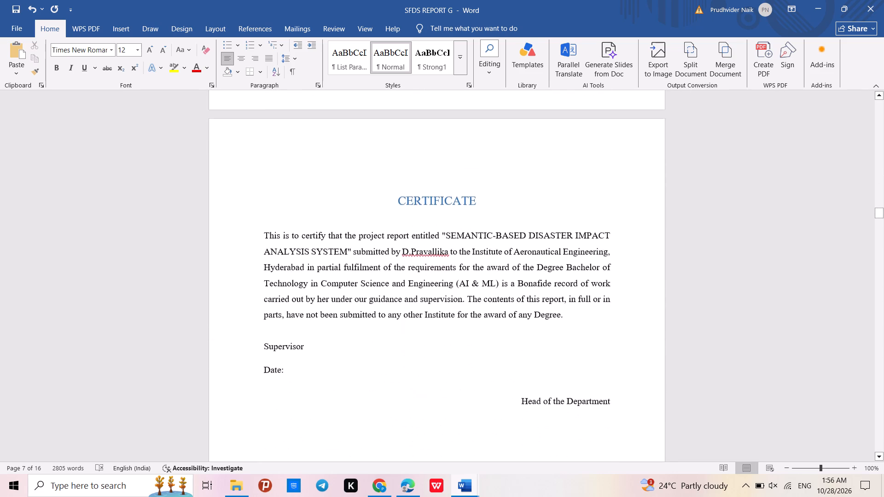
scroll(297, 277, down, 4)
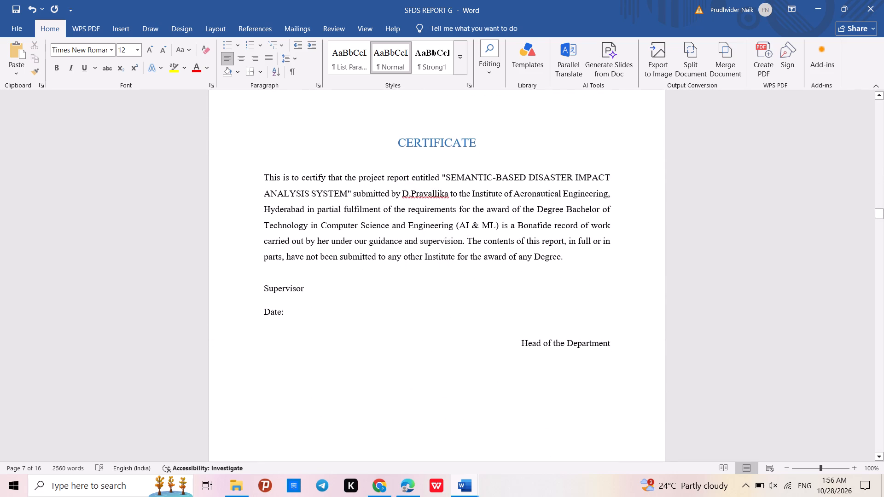
Save SFDS REPORT G and export it as a PDF with the same name to the Downloads folder.
key(ctrl+s)
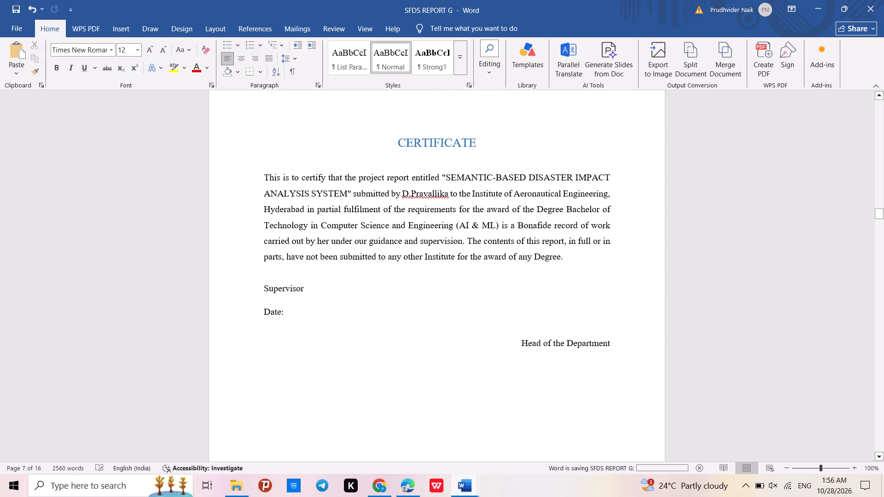
click(3, 32)
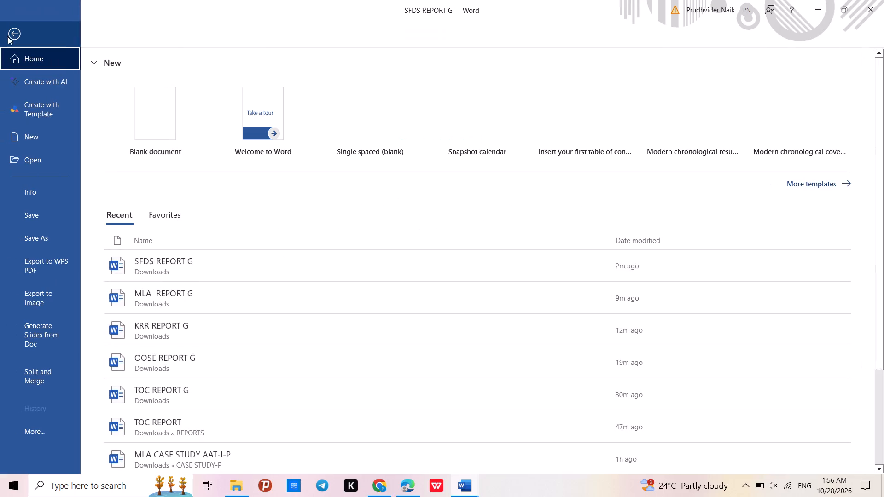
click(45, 246)
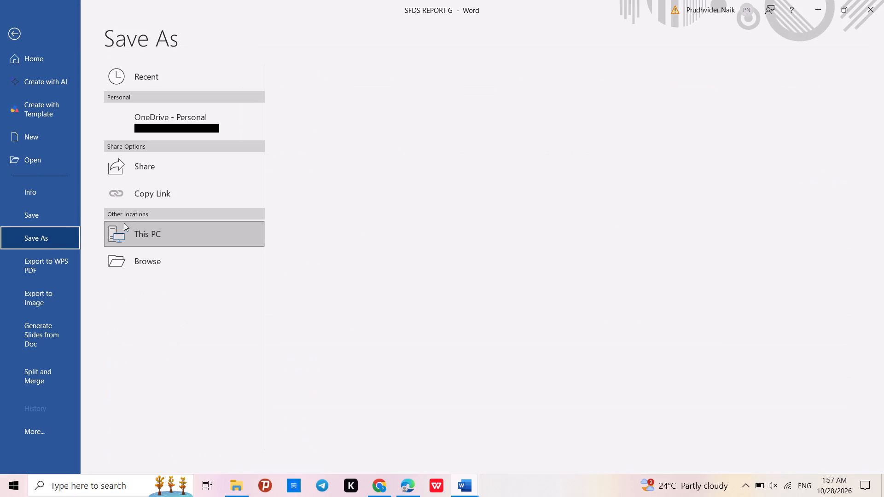
click(324, 130)
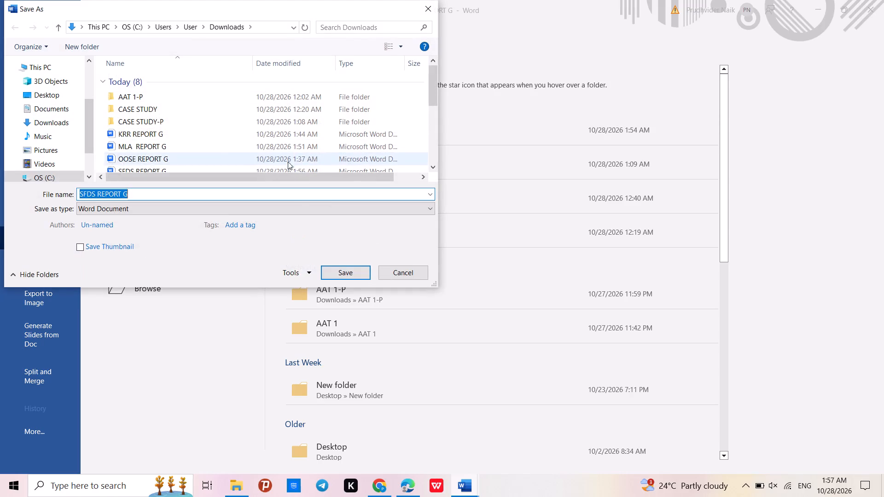
click(296, 210)
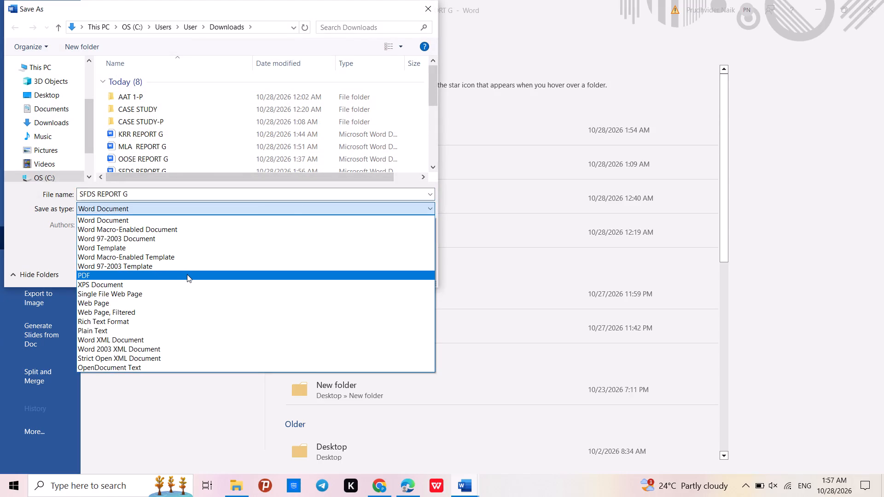
click(187, 274)
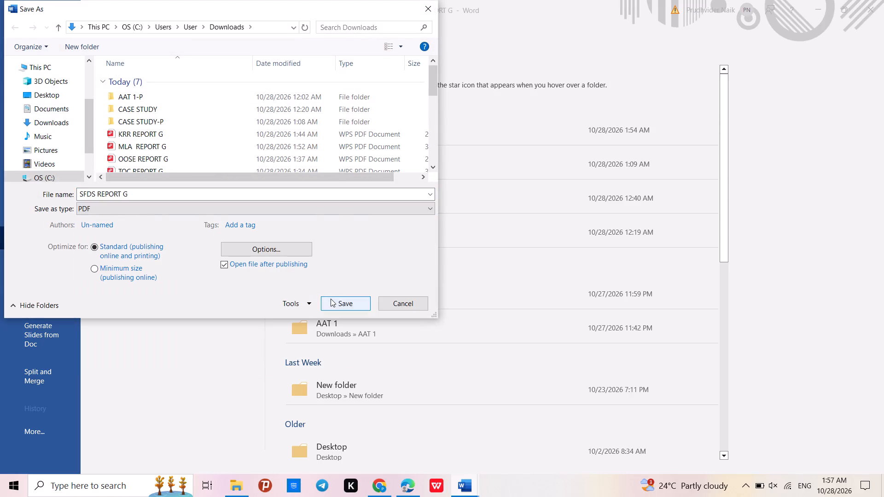
click(331, 299)
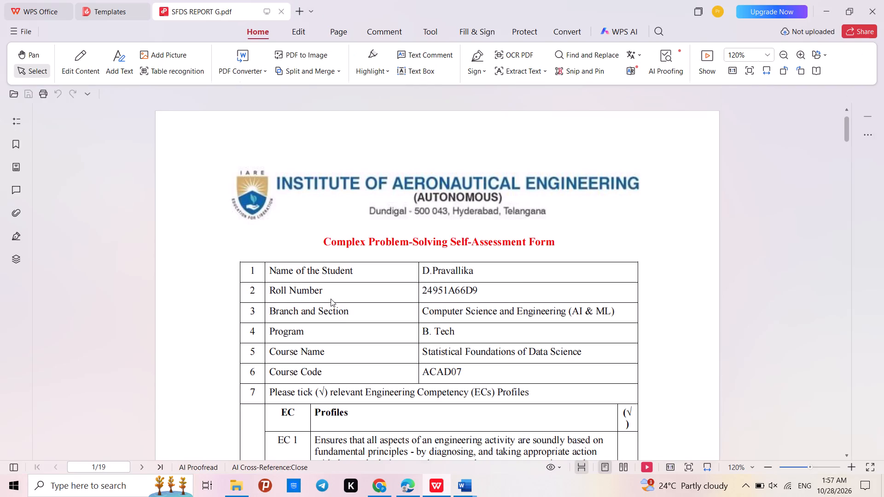
Switch to the Downloads folder in File Explorer and copy the SFDS REPORT G PDF file.
key(alt+Tab)
key(alt+Tab)
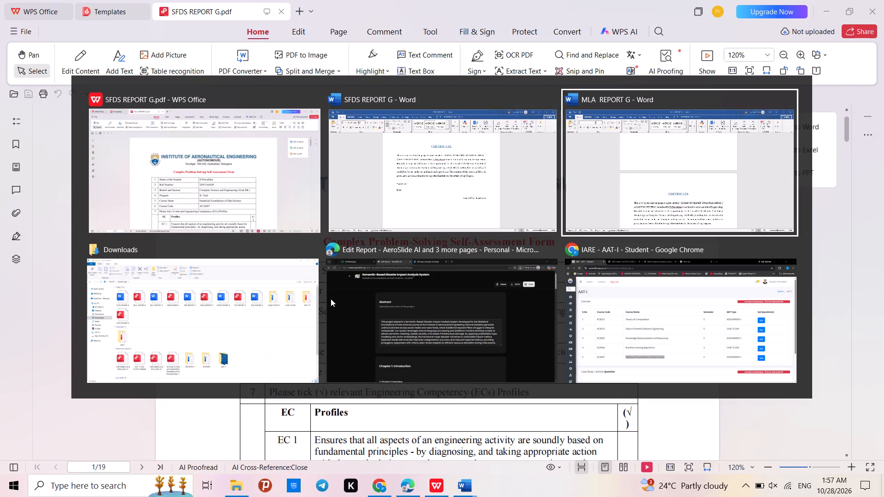
key(alt+Tab)
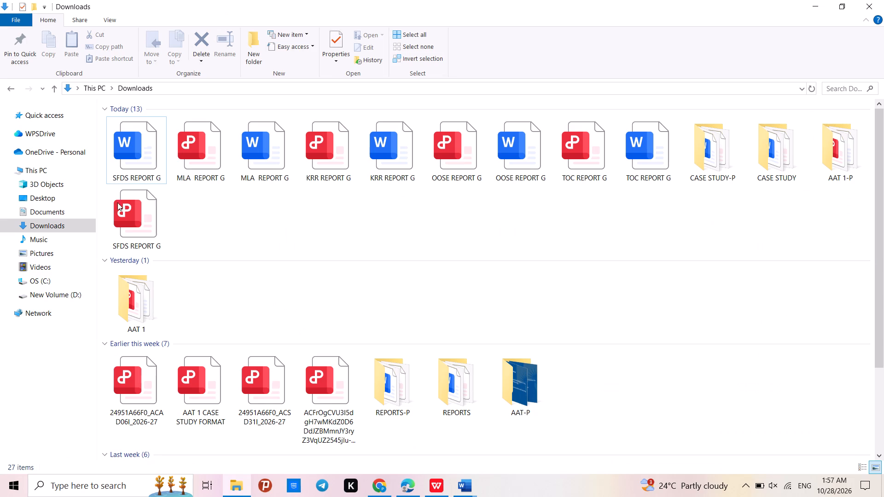
click(116, 194)
key(ctrl+c)
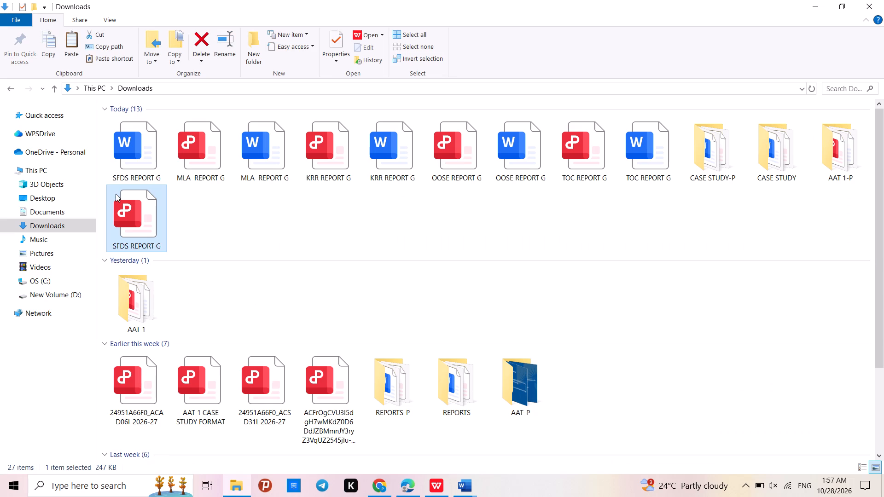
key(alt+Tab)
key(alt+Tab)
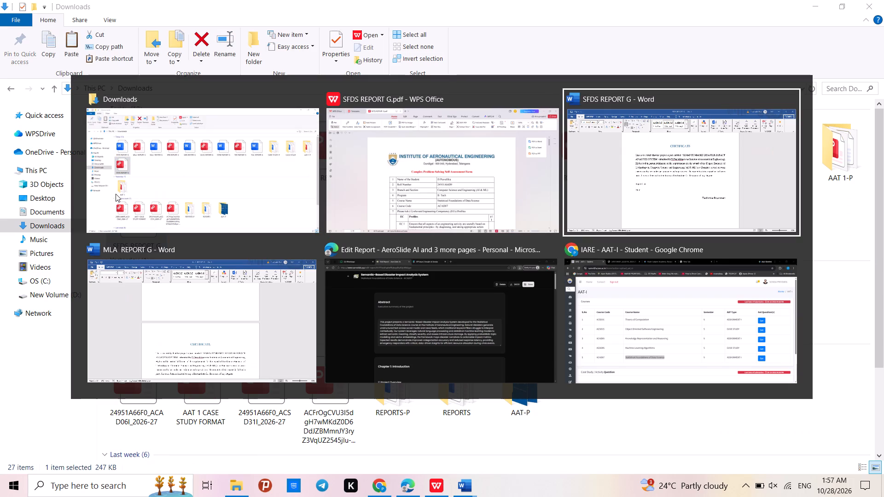